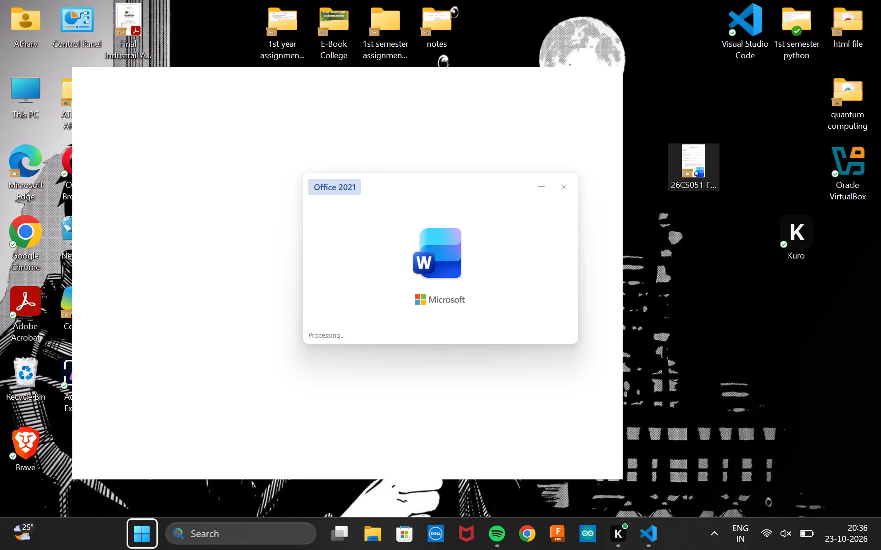
Place the text cursor at the end of the unfinished second item, "We will", in the hashing techniques list under PROCEDURE.
scroll(385, 257, down, 3)
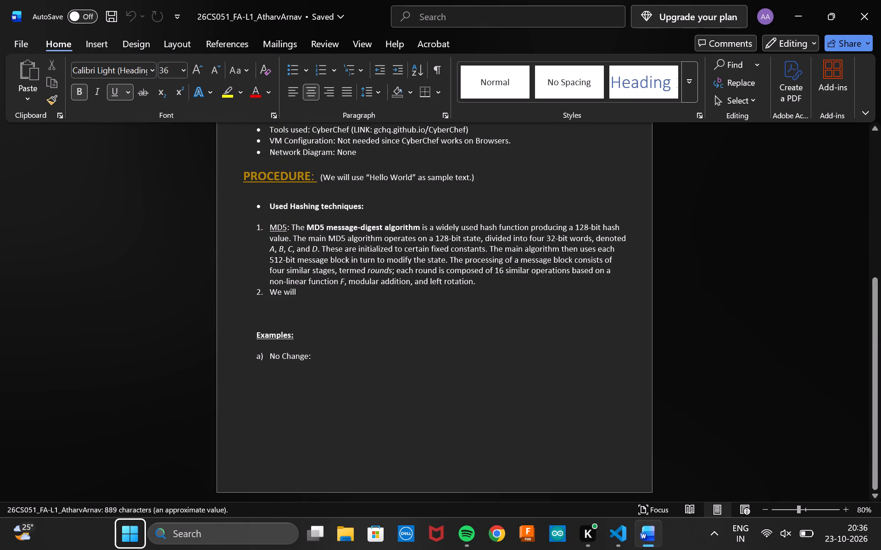
click(312, 297)
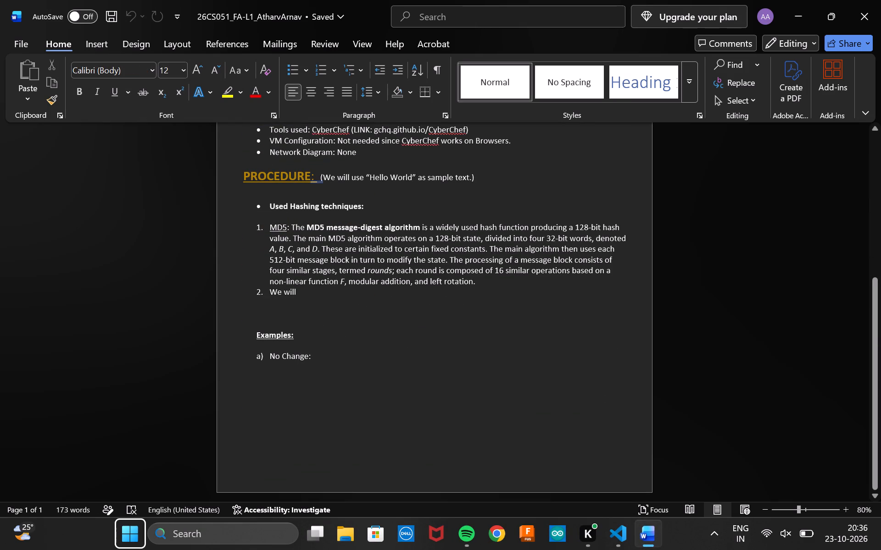
click(299, 284)
click(301, 292)
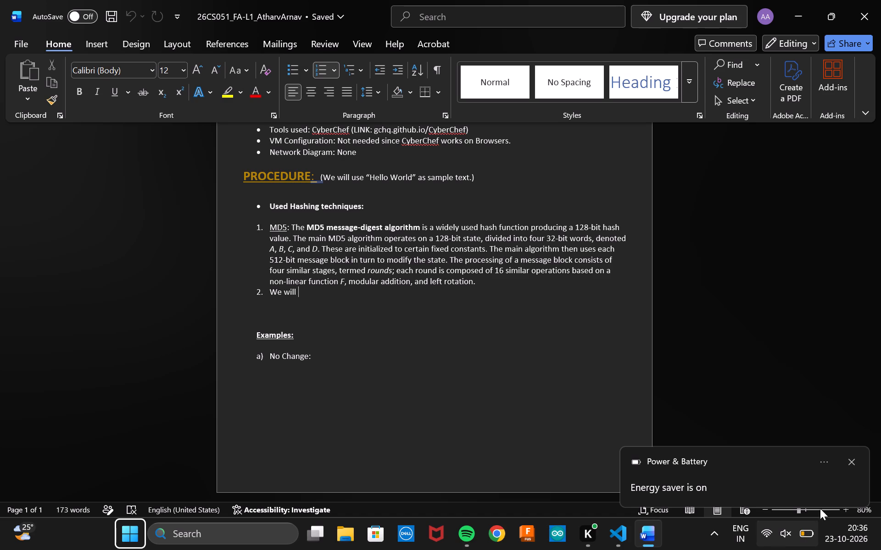
Dismiss the Power & Battery notification about energy saver.
click(854, 462)
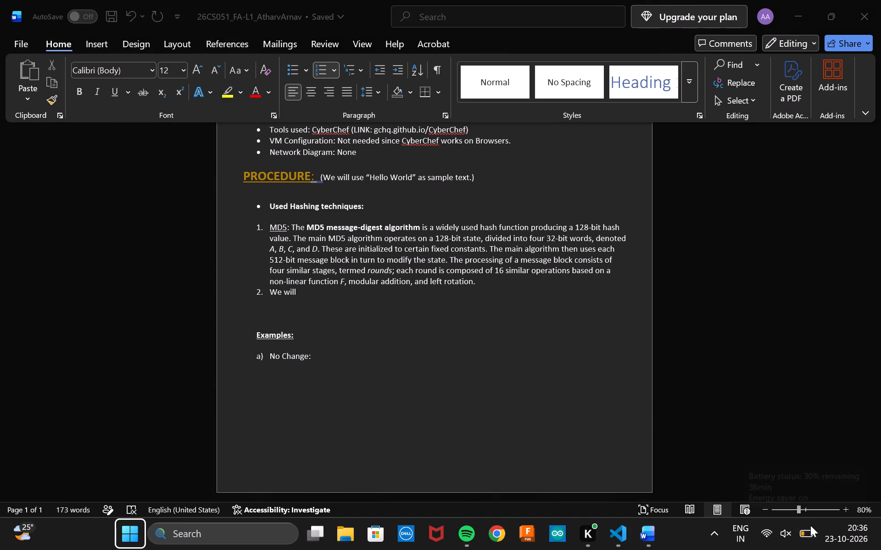
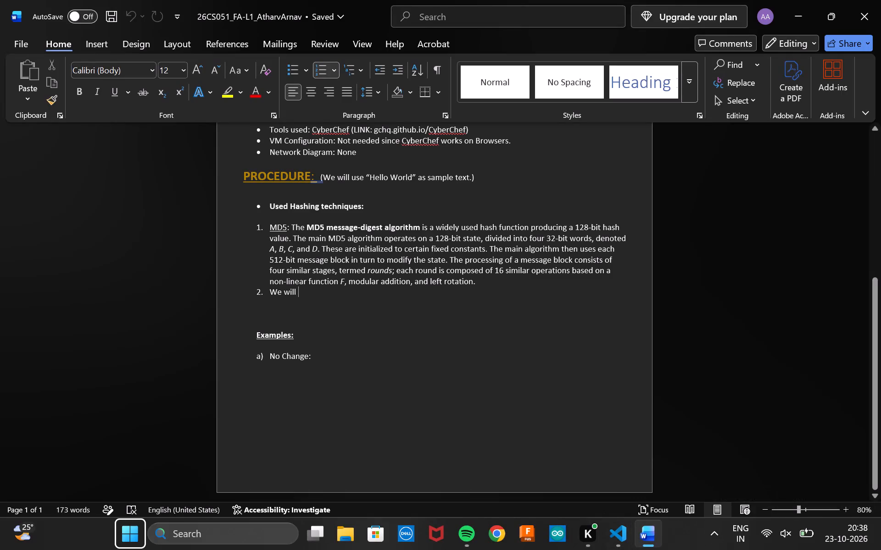
Delete the word "main" before "MD5 algorithm" in the second sentence of the MD5 description.
click(326, 238)
key(BackSpace)
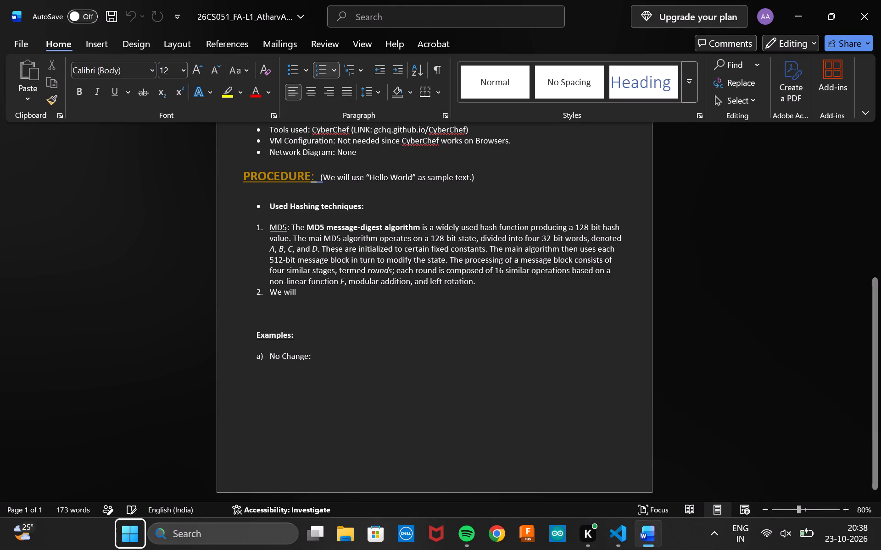
key(BackSpace)
key(BackSpace)
key(BackSpace)
Delete the MD5 description's opening sentence defining the message-digest algorithm, so the text after "MD5:" starts with "The MD5 algorithm operates".
key(Left)
key(Left)
key(Left)
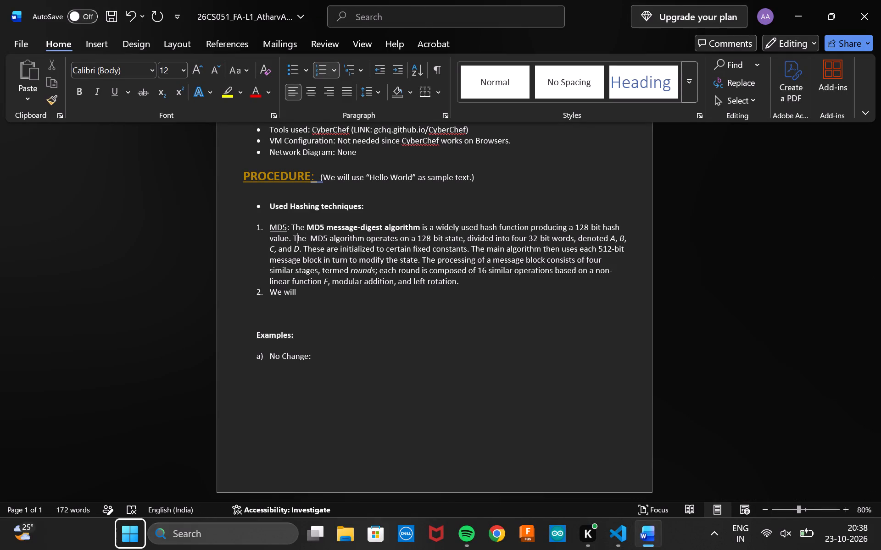
key(Left)
key(BackSpace)
key(BackSpace)
key(BackSpace)
key(BackSpace)
key(BackSpace)
key(BackSpace)
key(BackSpace)
key(BackSpace)
key(BackSpace)
key(BackSpace)
key(BackSpace)
key(BackSpace)
key(BackSpace)
key(BackSpace)
key(BackSpace)
key(BackSpace)
key(BackSpace)
key(BackSpace)
key(BackSpace)
key(BackSpace)
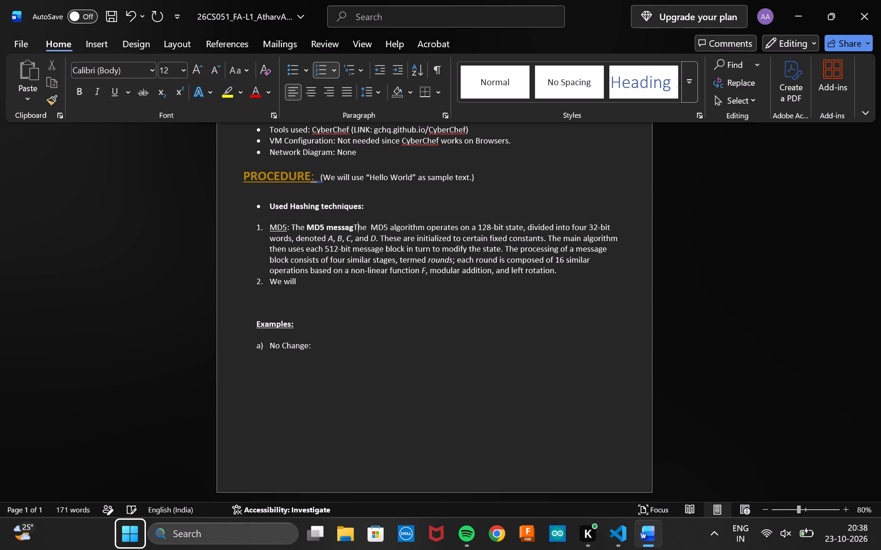
key(BackSpace)
key(BackSpace)
key(BackSpace)
key(BackSpace)
key(BackSpace)
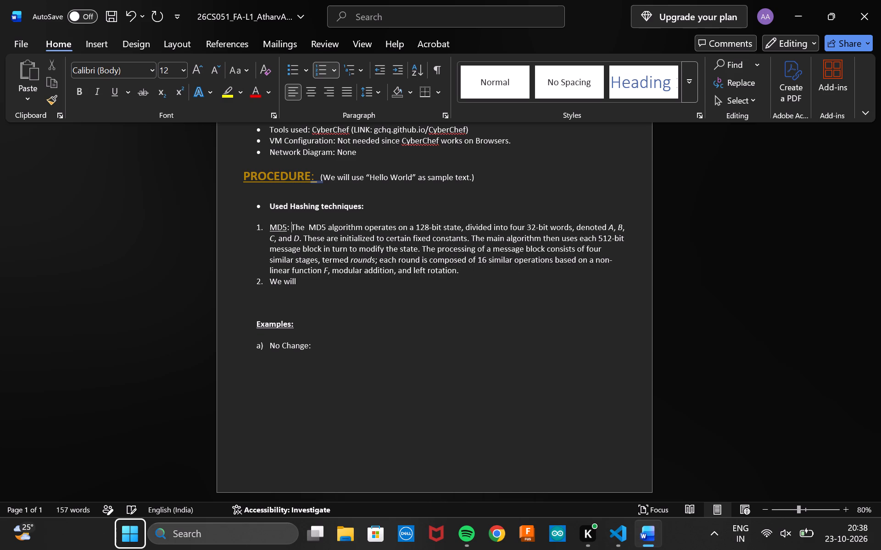
Complete the second list item so it reads: We will drag the "MD5" into the recipe box.
click(304, 282)
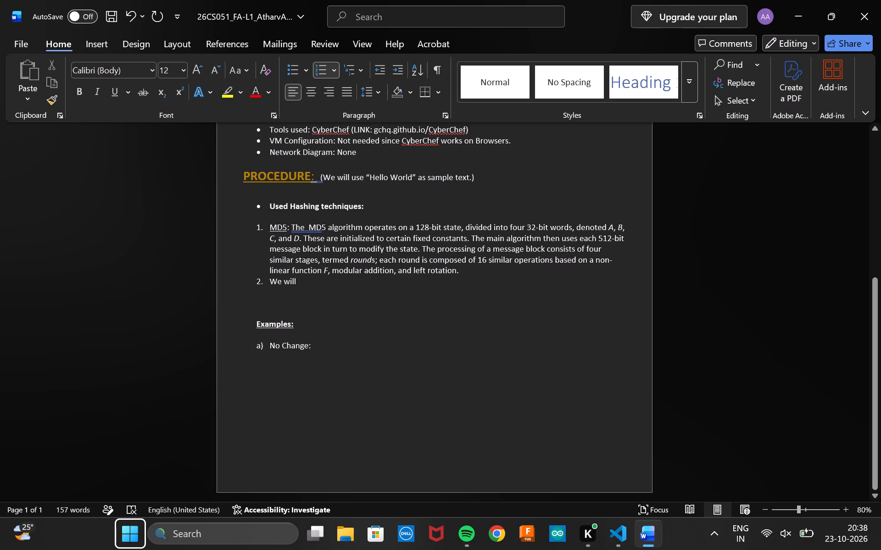
text(Dr)
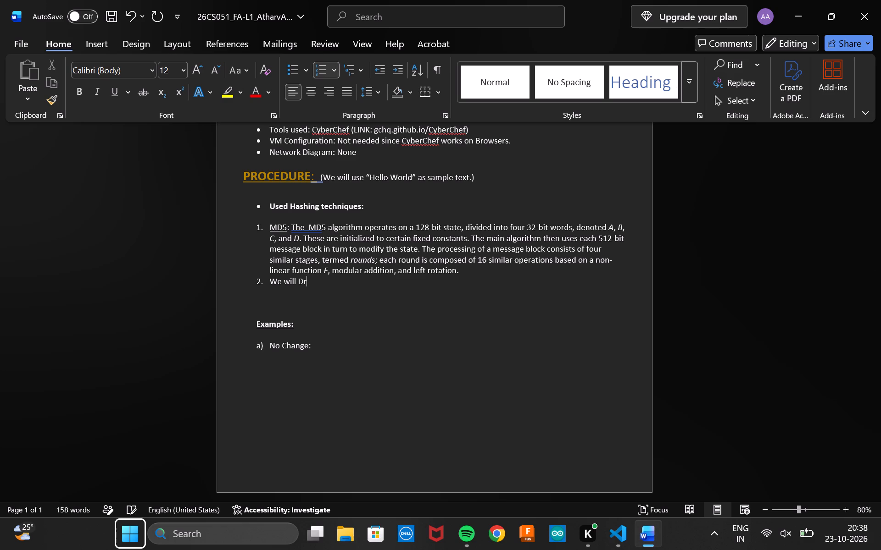
text(ag)
key(BackSpace)
key(BackSpace)
key(BackSpace)
key(BackSpace)
text(drag r)
key(BackSpace)
text(the)
key(space)
key(shift+quotedbl)
text(MD)
key(shift+percent)
key(BackSpace)
key(5)
text(" into the)
key(space)
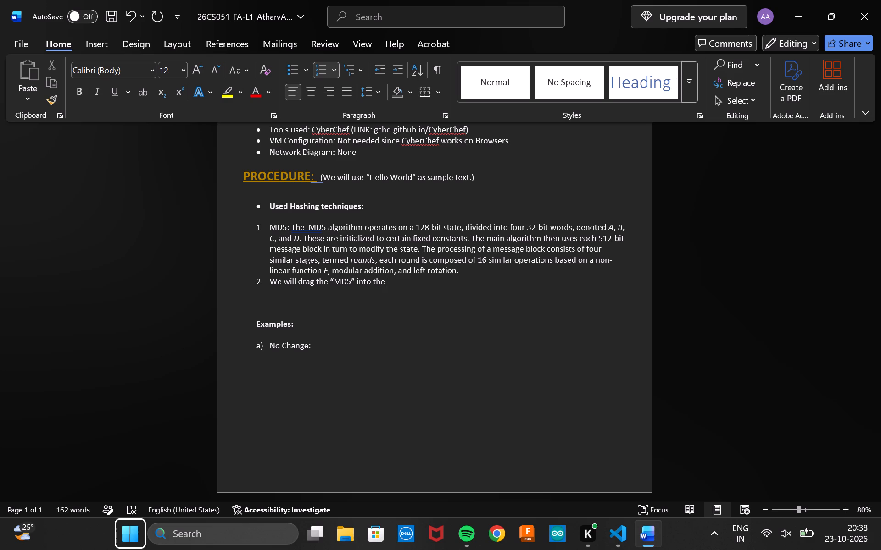
key(BackSpace)
key(BackSpace)
key(BackSpace)
key(BackSpace)
text(the re)
text(cipe)
key(space)
text(box)
key(space)
key(BackSpace)
key(shift+greater)
key(BackSpace)
key(period)
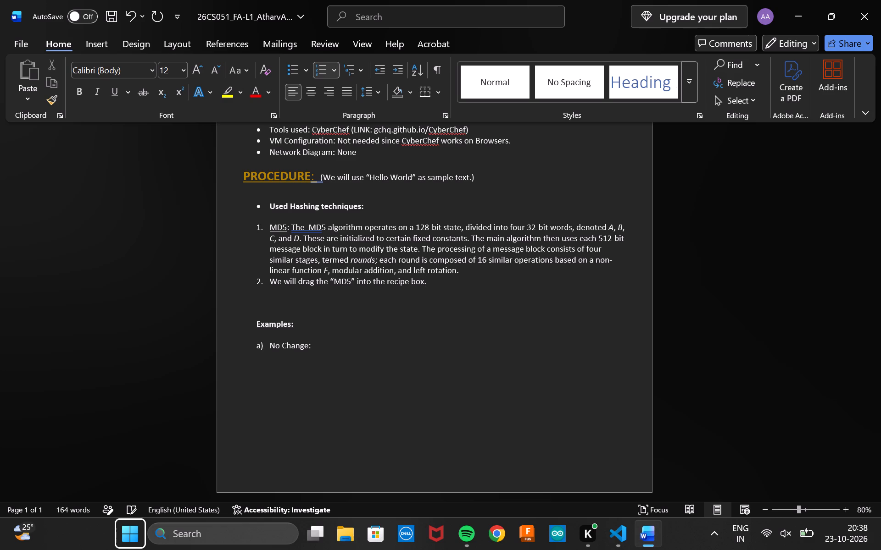
Insert the picture MD5 from the device's Screenshots folder right after the recipe box sentence.
click(102, 43)
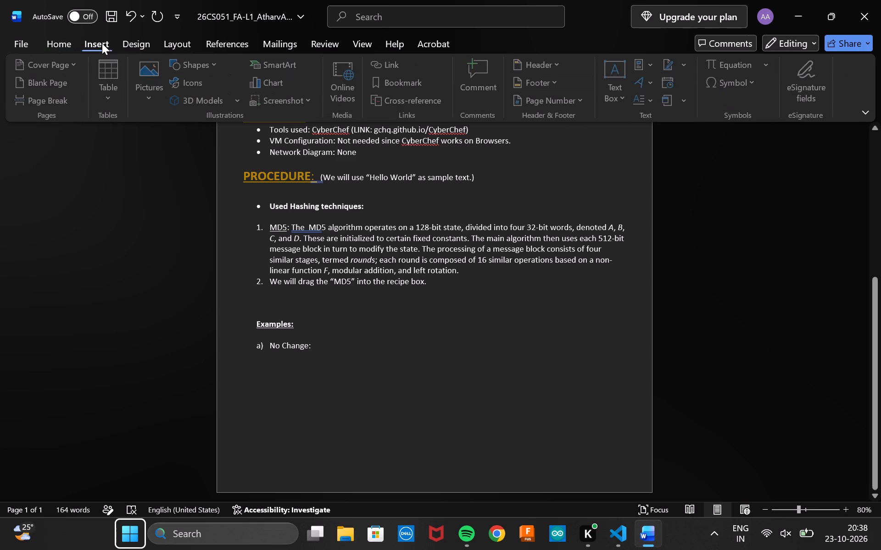
click(149, 100)
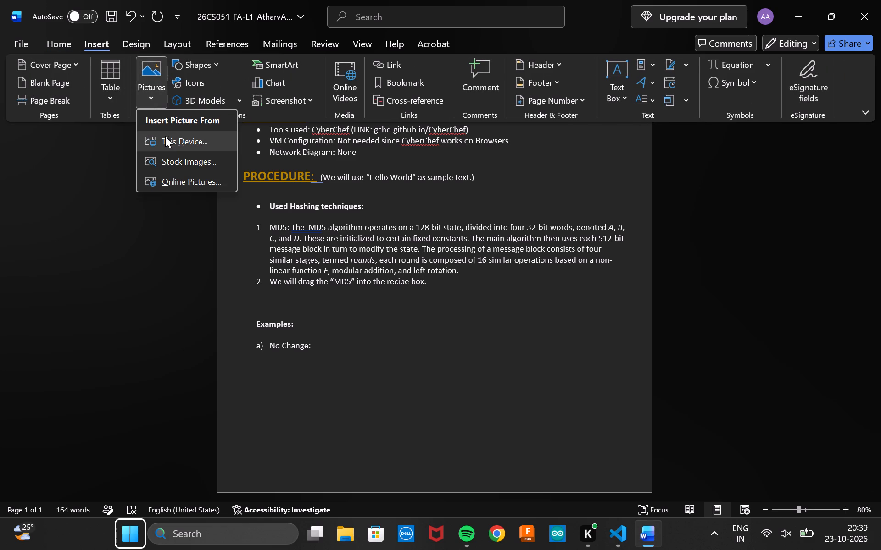
click(166, 141)
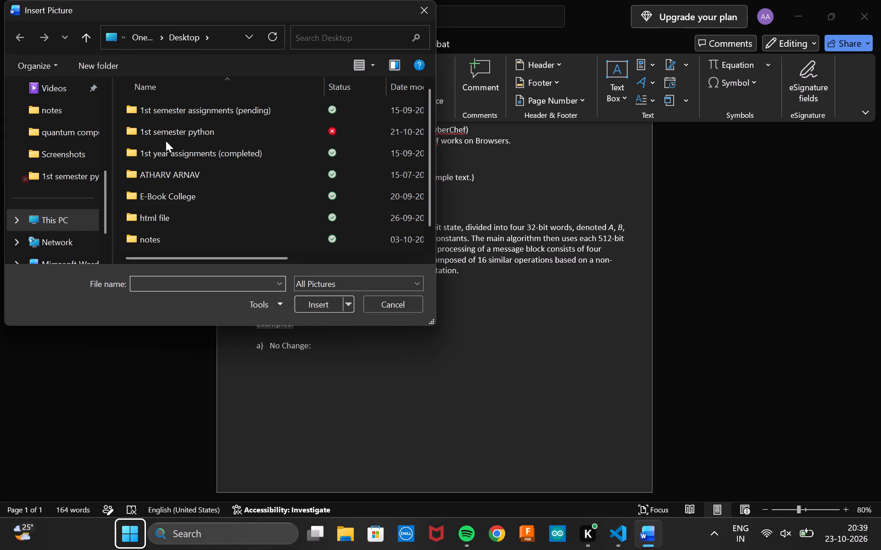
scroll(73, 147, up, 1)
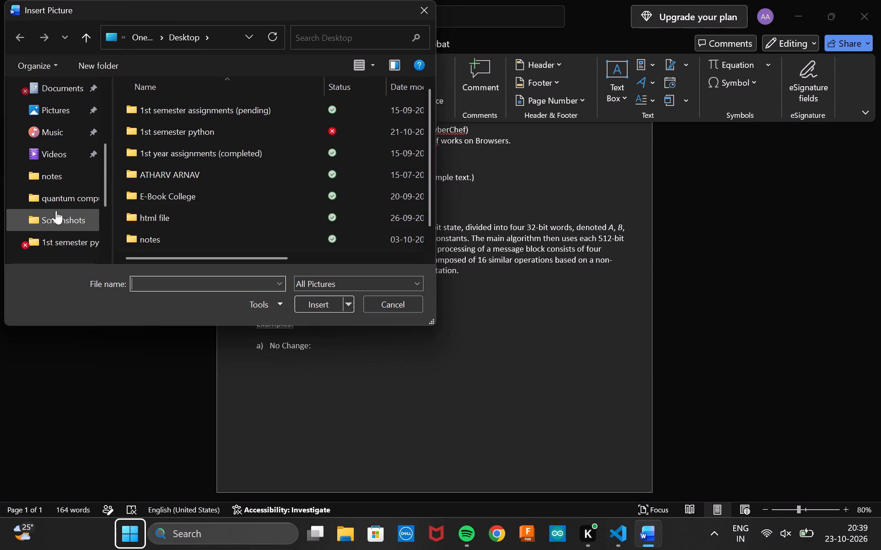
click(56, 210)
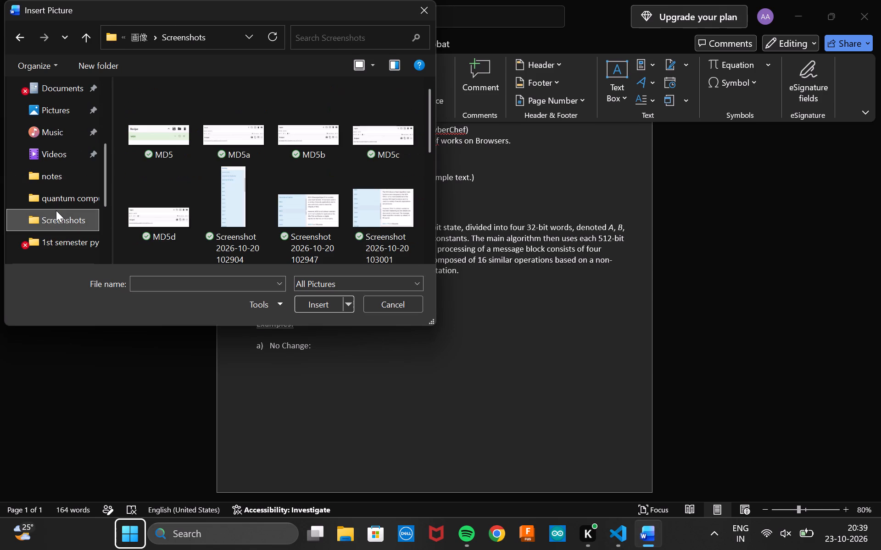
click(151, 156)
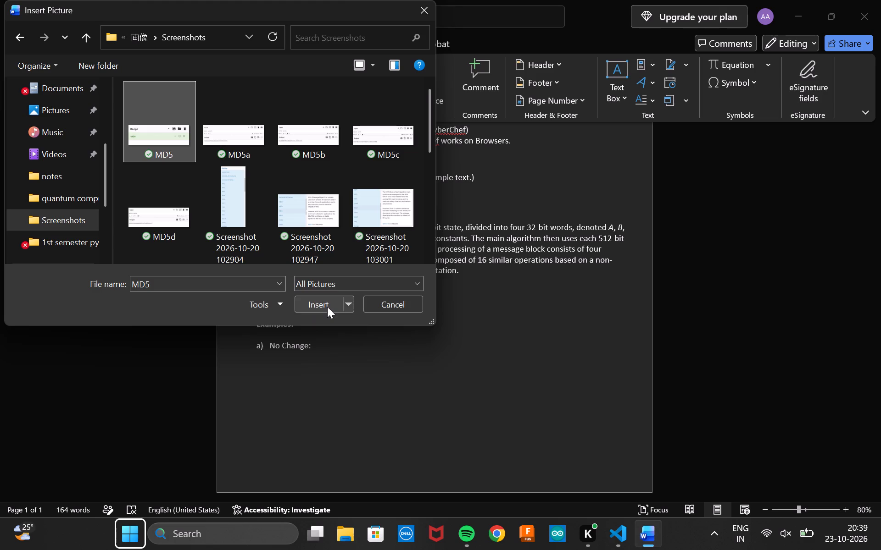
click(327, 307)
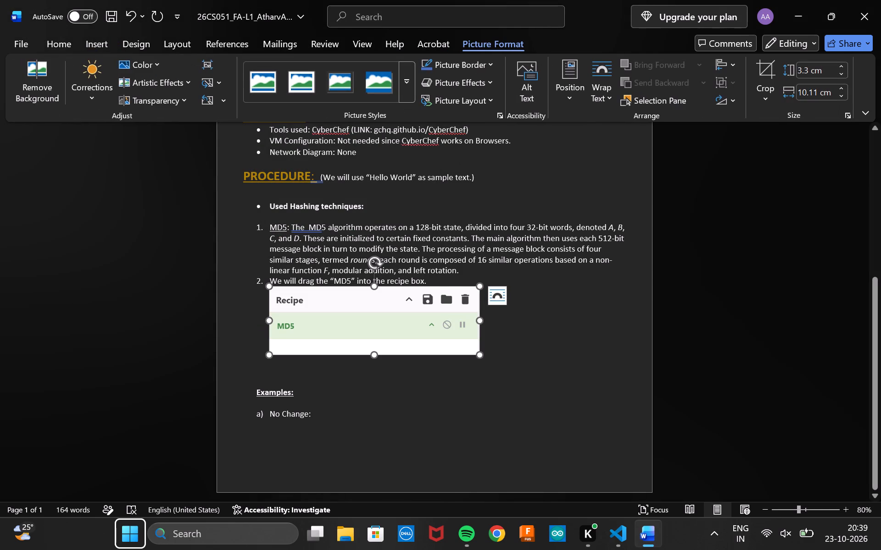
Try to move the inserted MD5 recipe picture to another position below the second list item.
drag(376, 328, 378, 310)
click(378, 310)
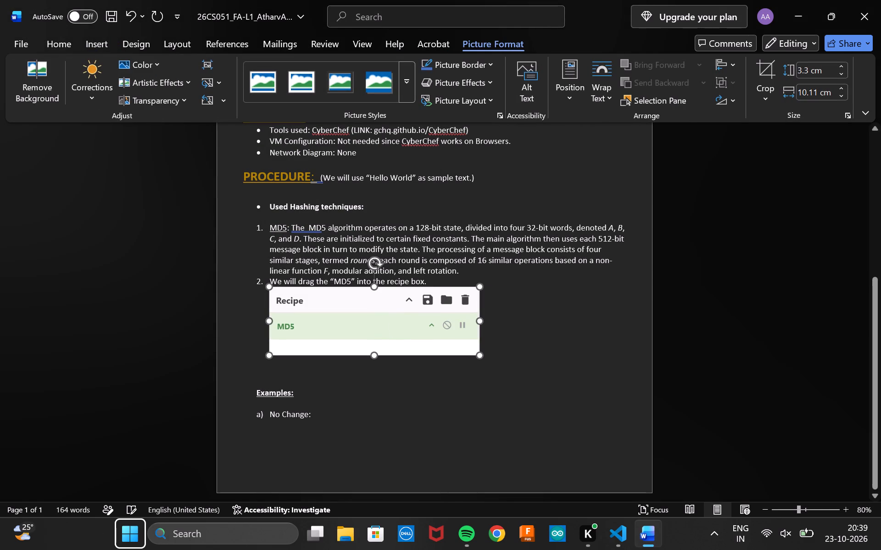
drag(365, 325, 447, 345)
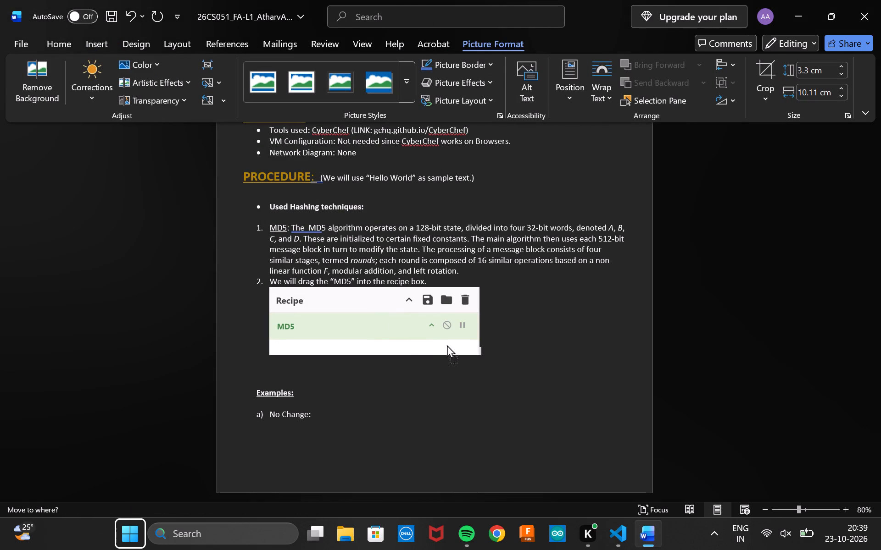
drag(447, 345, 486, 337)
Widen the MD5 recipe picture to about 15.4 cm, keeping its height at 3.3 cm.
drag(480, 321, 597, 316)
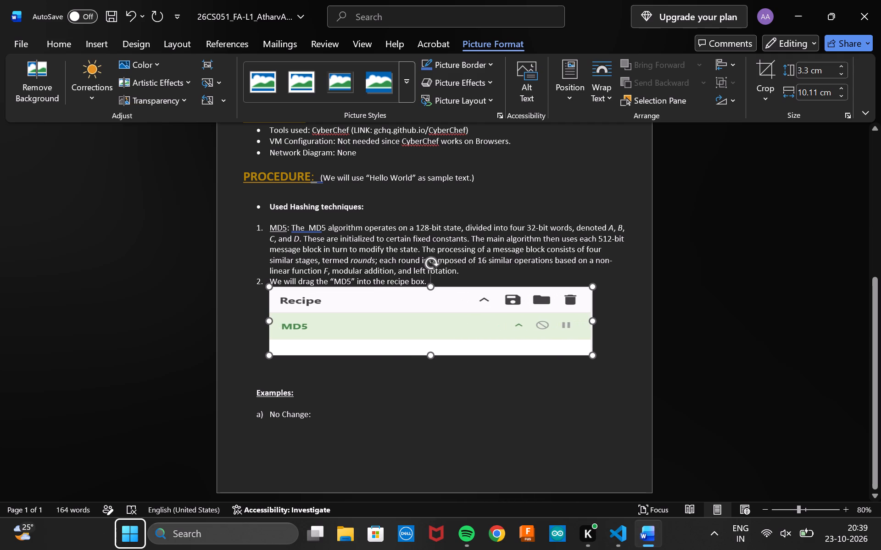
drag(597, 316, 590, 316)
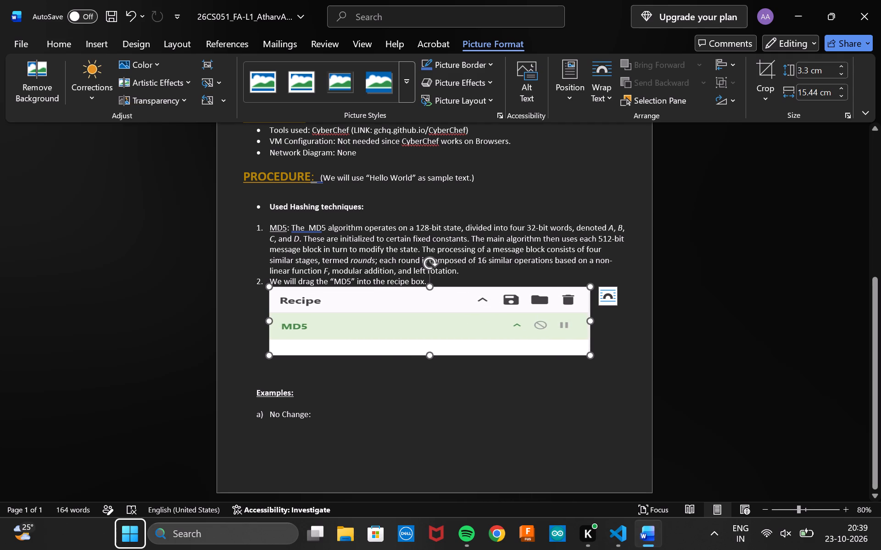
Narrow the MD5 recipe picture to about 10.6 cm wide, keeping its height at 3.3 cm.
drag(268, 321, 304, 325)
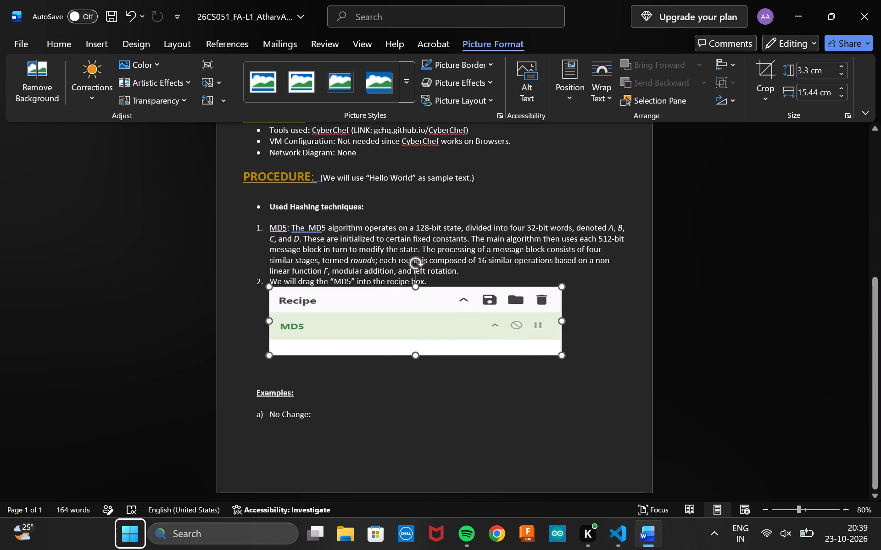
drag(304, 325, 369, 341)
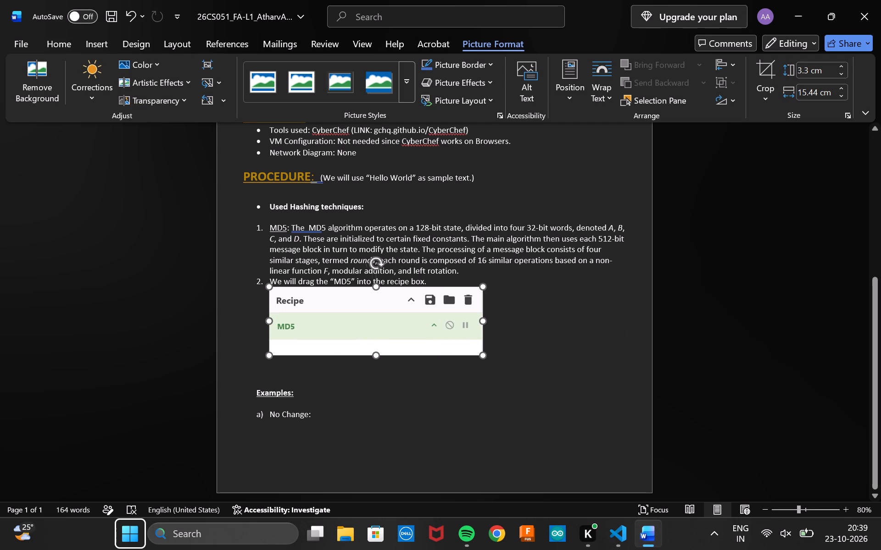
drag(369, 341, 369, 340)
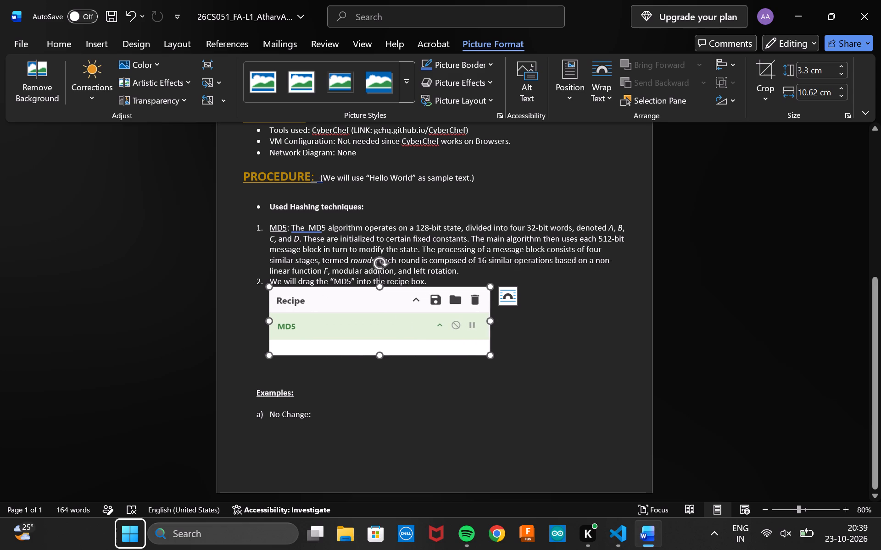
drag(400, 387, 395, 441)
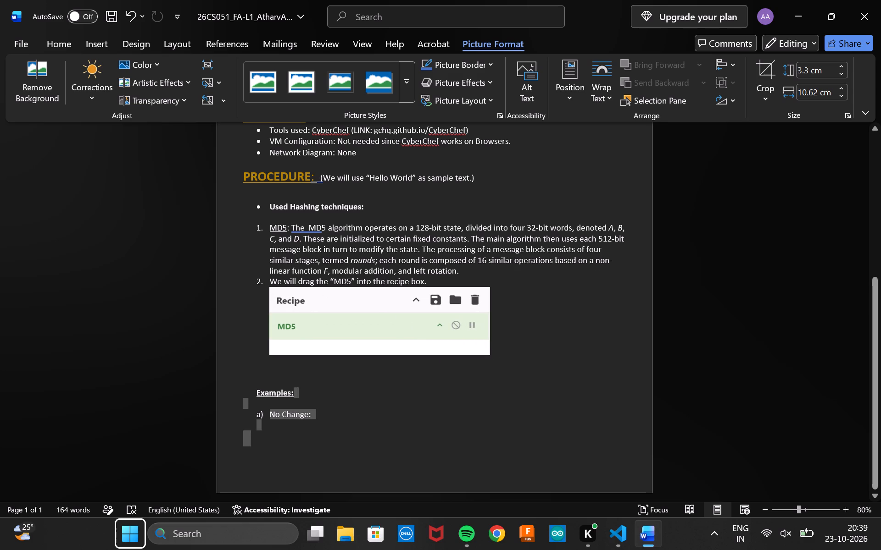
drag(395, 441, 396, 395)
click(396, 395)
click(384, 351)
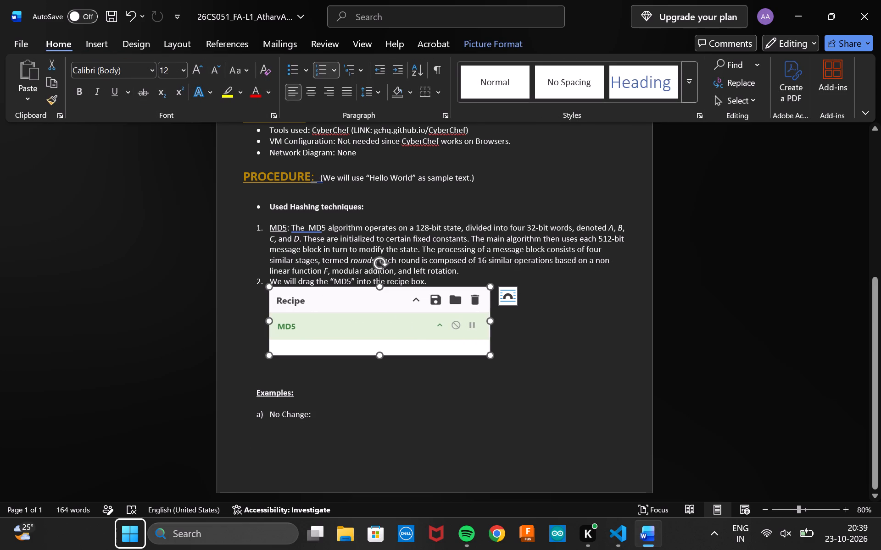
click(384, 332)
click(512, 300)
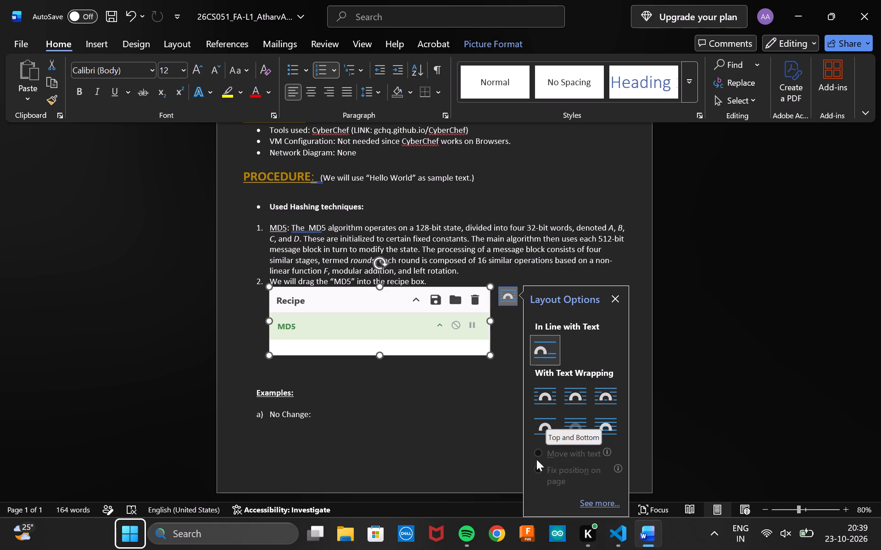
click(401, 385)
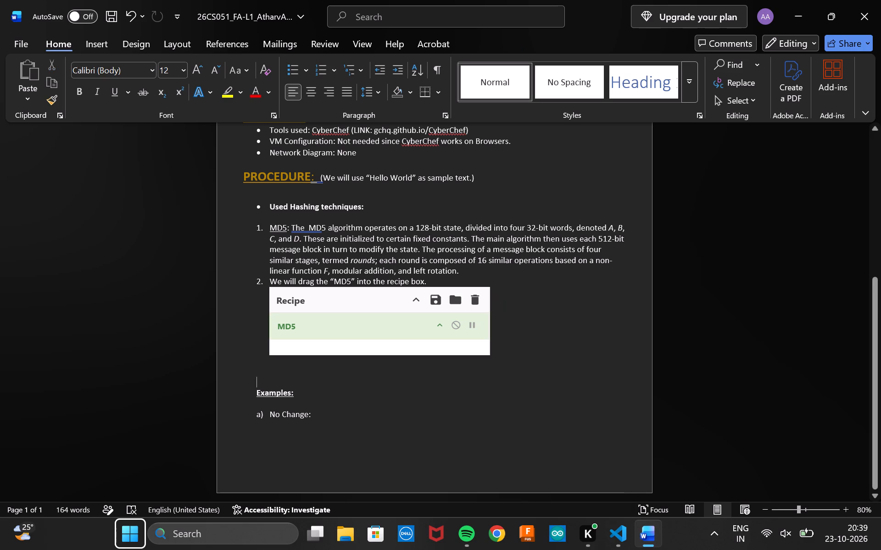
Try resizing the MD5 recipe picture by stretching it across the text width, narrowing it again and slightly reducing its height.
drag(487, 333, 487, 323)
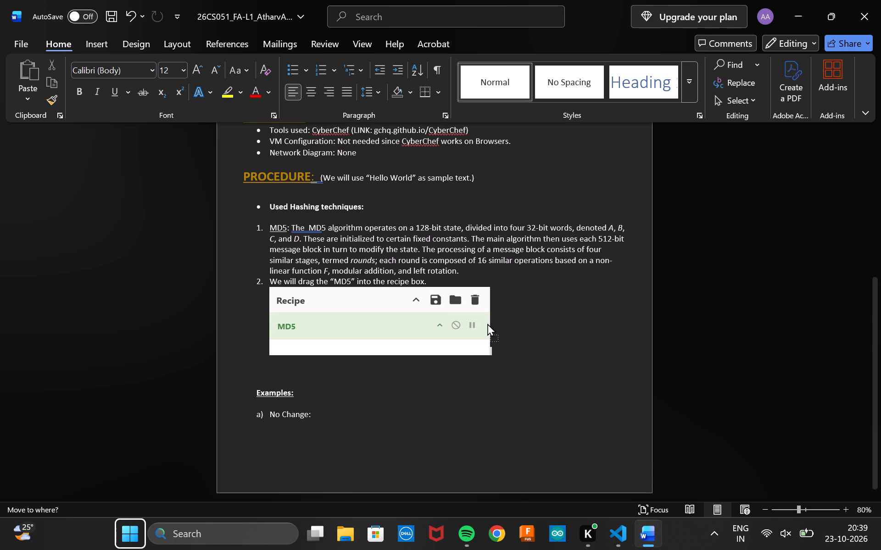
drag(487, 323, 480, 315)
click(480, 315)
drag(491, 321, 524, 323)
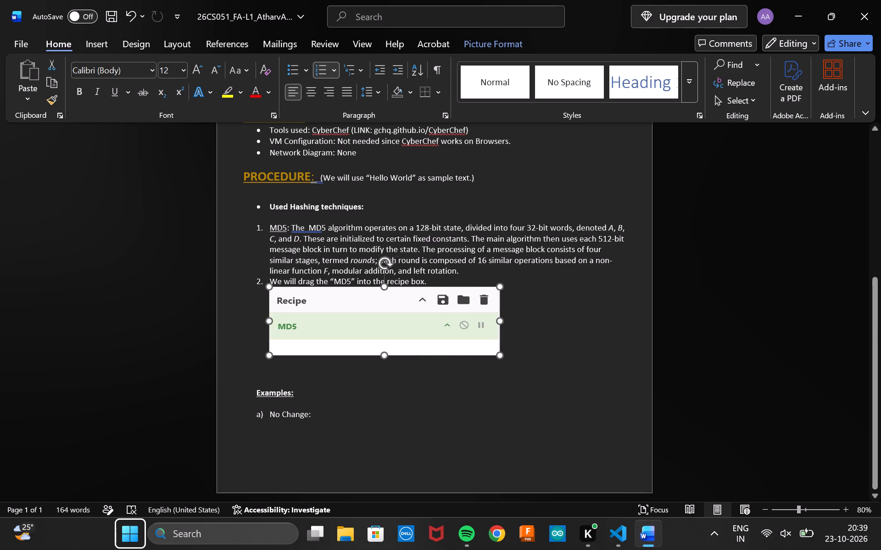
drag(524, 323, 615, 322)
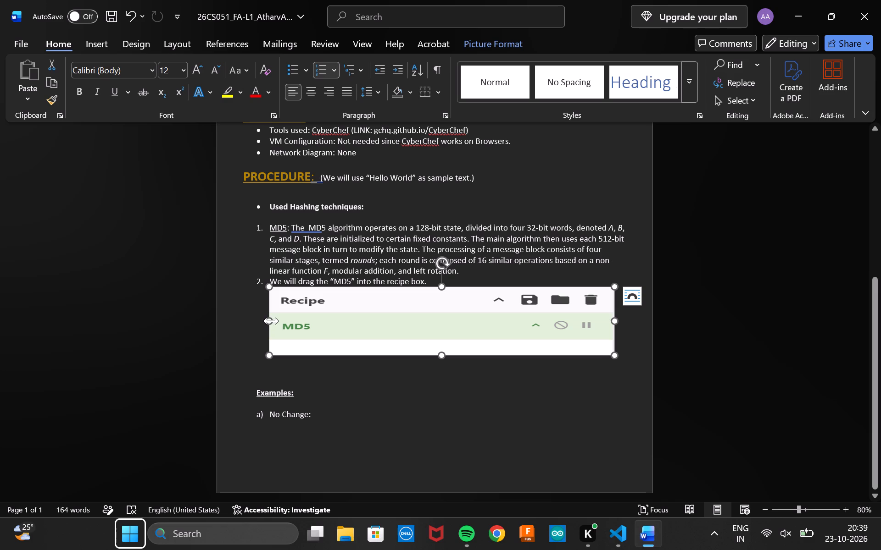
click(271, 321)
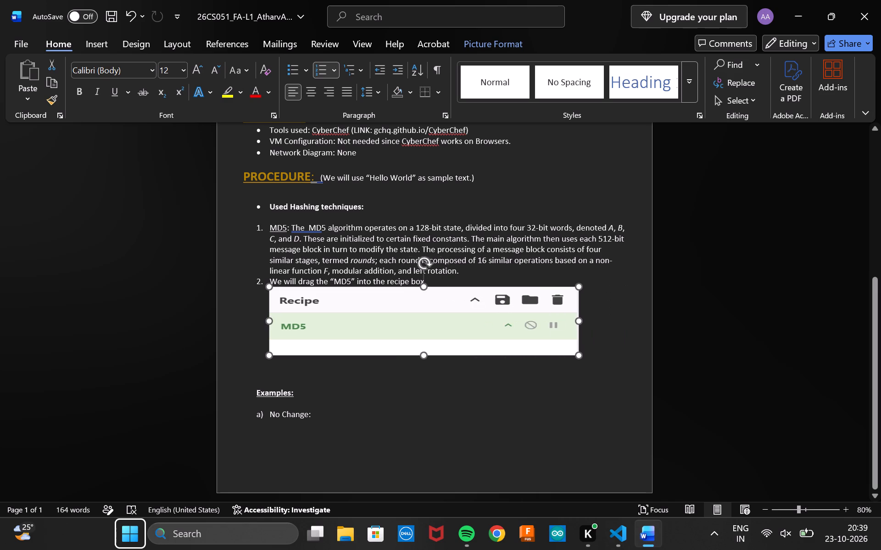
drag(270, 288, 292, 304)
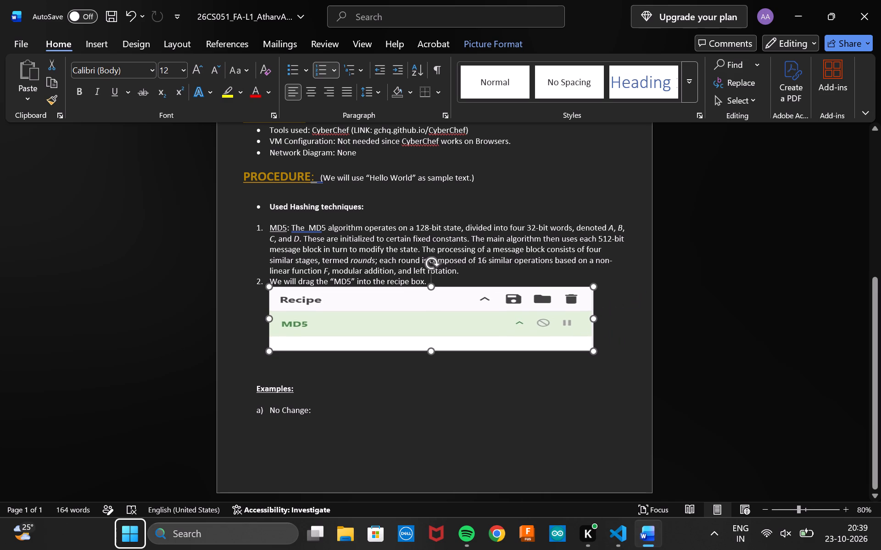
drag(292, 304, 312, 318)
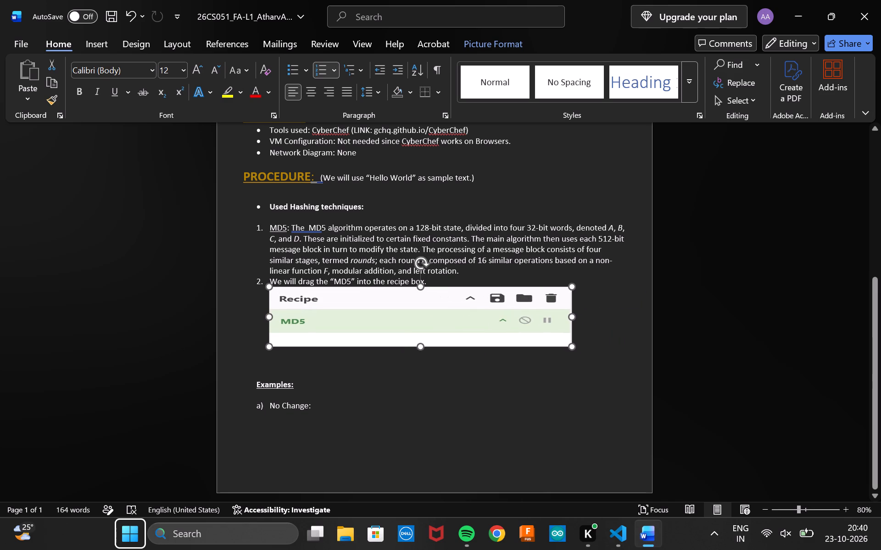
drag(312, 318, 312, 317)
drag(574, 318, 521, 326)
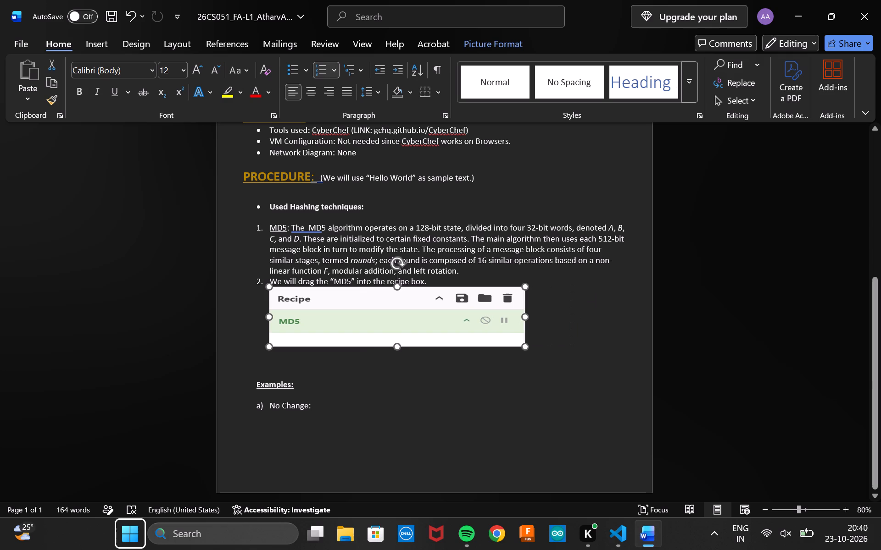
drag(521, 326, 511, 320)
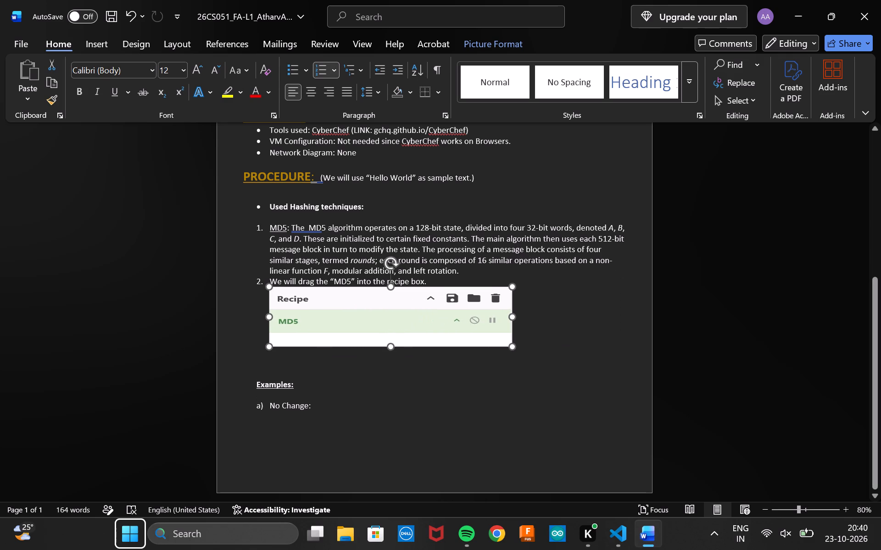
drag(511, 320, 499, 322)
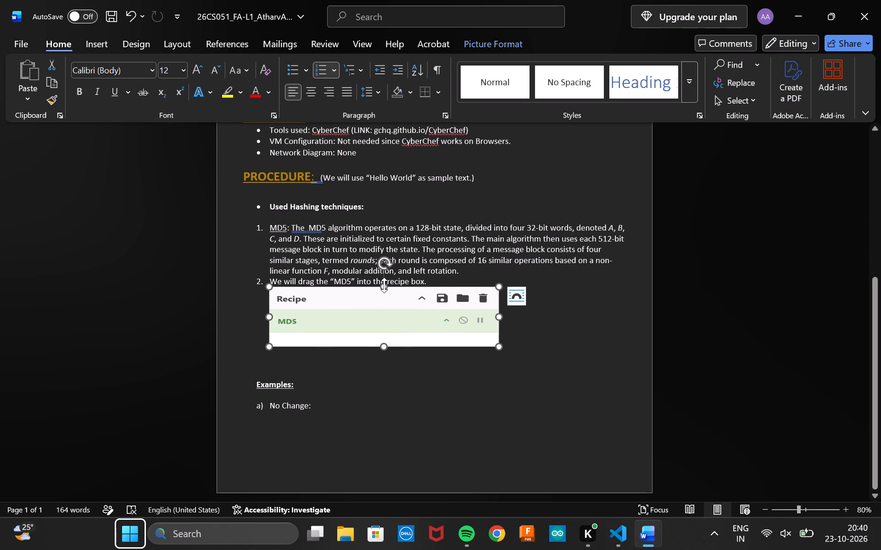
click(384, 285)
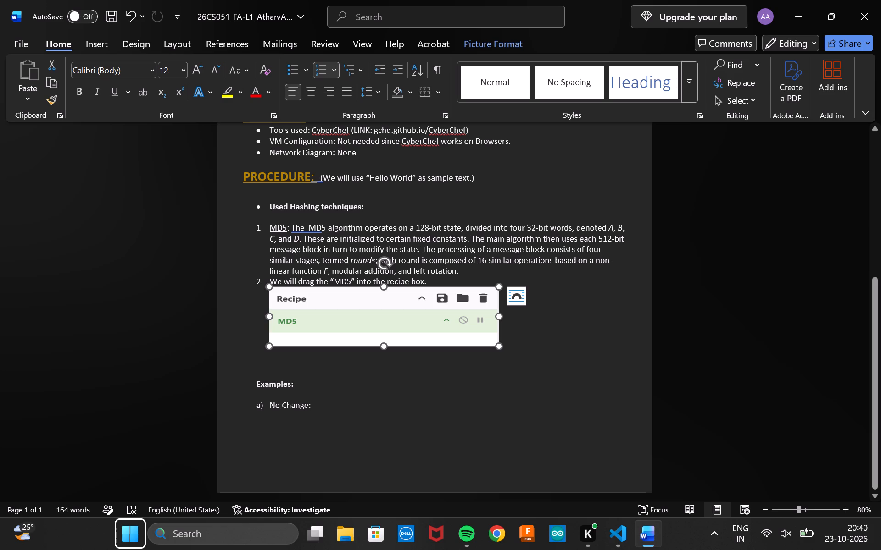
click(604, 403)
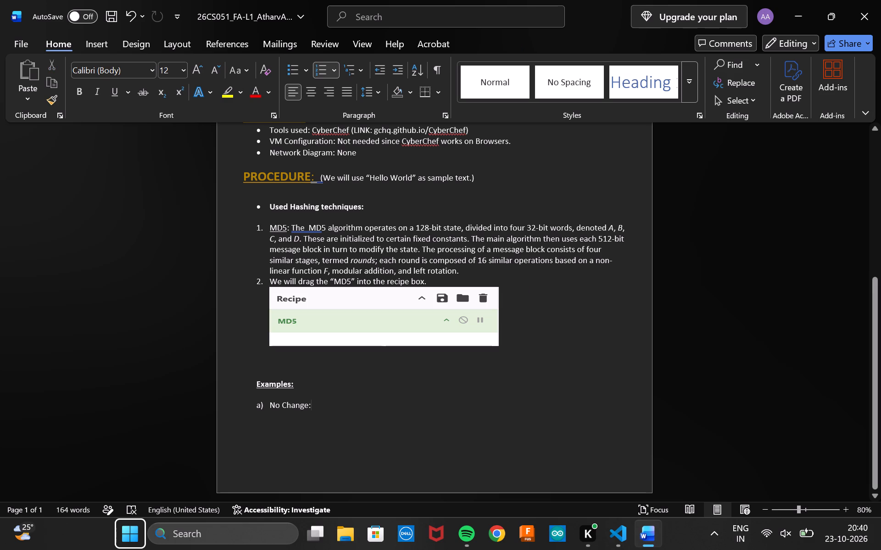
Undo all resizing of the MD5 recipe picture, keeping the picture at its originally inserted size below the recipe box sentence.
key(ctrl+z)
key(ctrl+z)
key(ctrl+z)
key(ctrl+z)
key(ctrl+z)
key(ctrl+z)
key(ctrl+z)
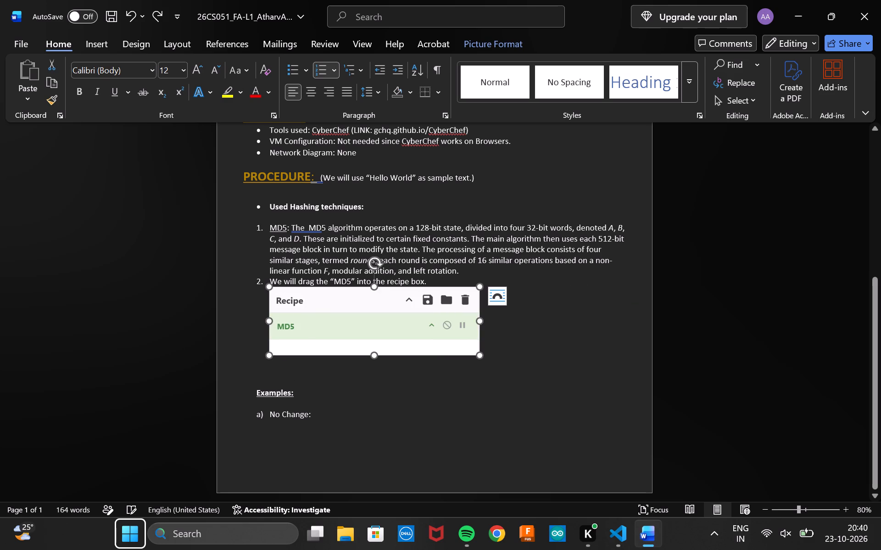
key(ctrl+z)
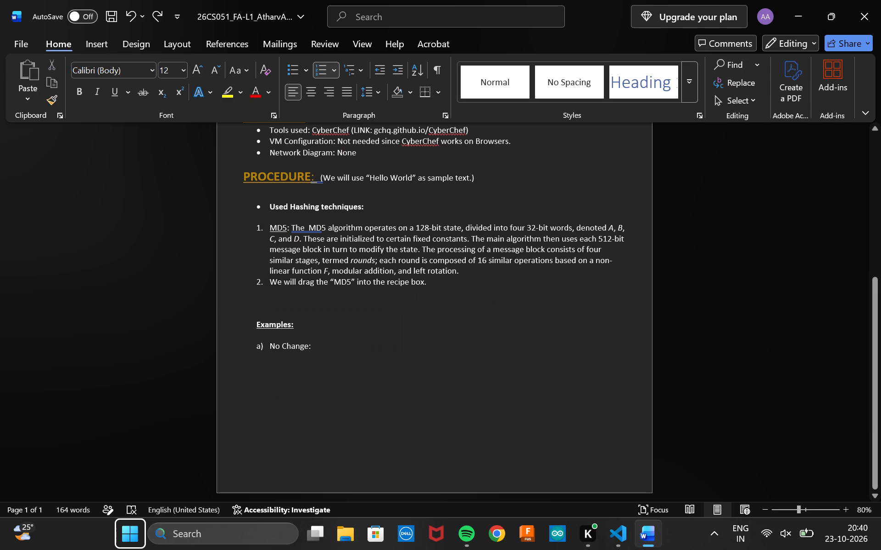
key(ctrl+y)
Delete the extra blank lines between the MD5 recipe picture and the Examples heading.
click(566, 379)
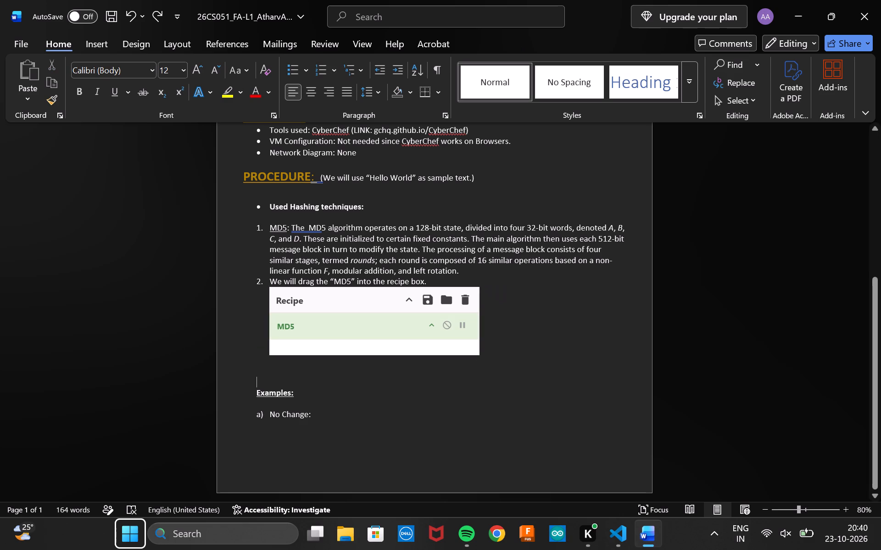
scroll(334, 401, down, 1)
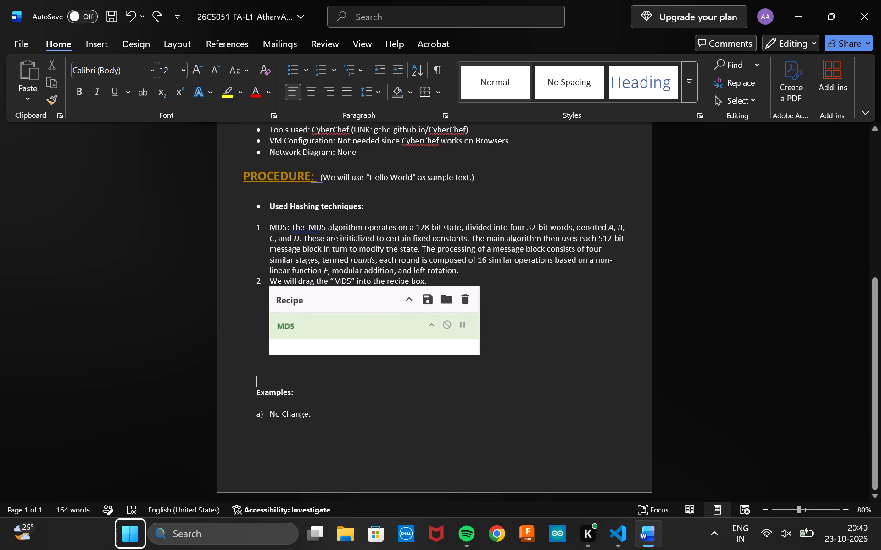
key(BackSpace)
key(BackSpace)
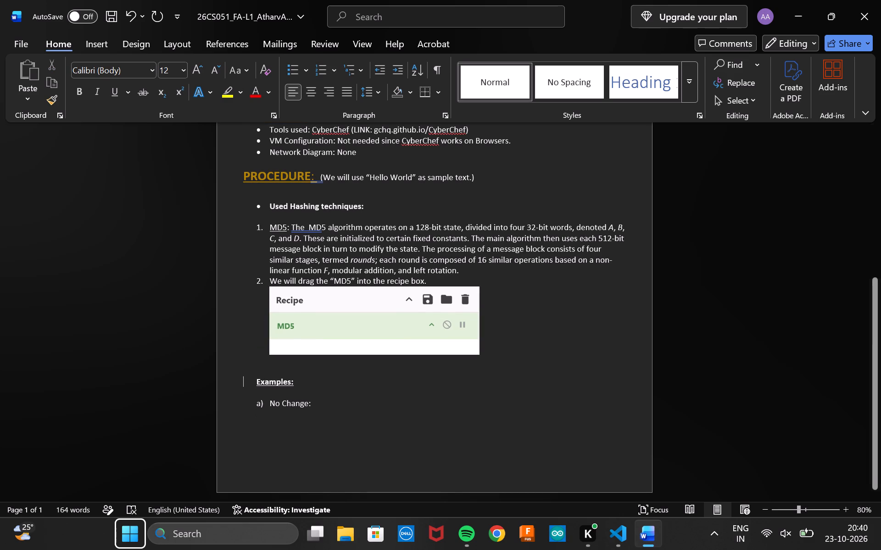
key(BackSpace)
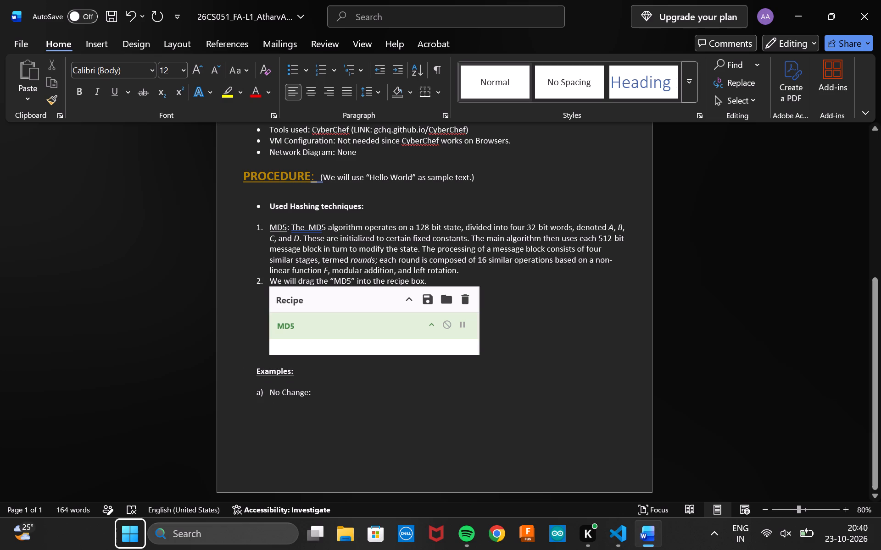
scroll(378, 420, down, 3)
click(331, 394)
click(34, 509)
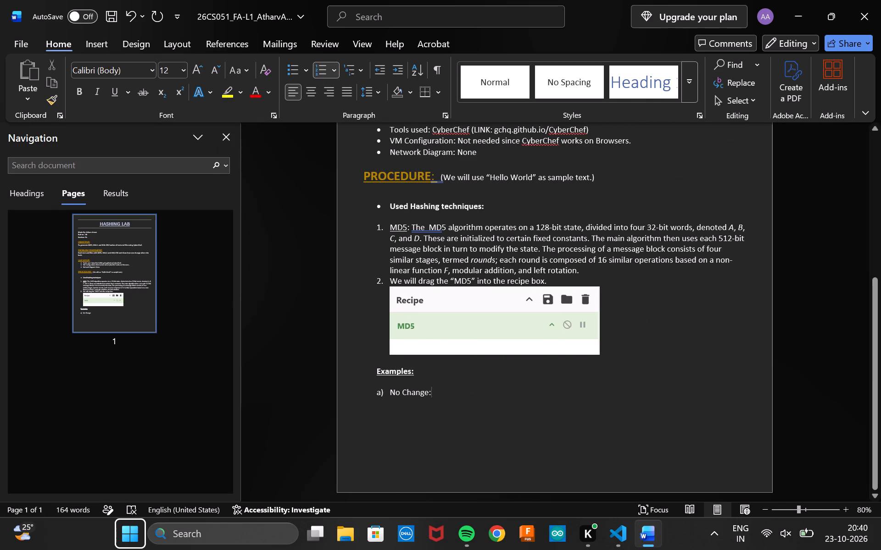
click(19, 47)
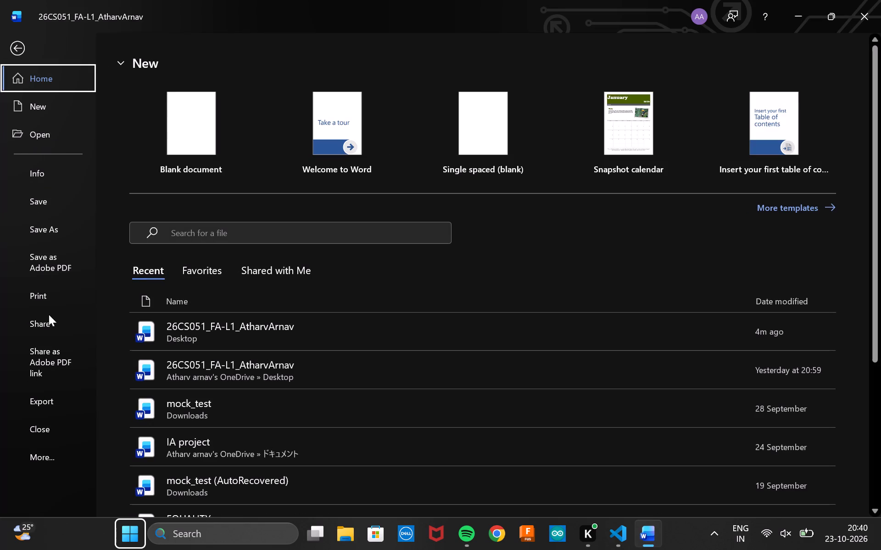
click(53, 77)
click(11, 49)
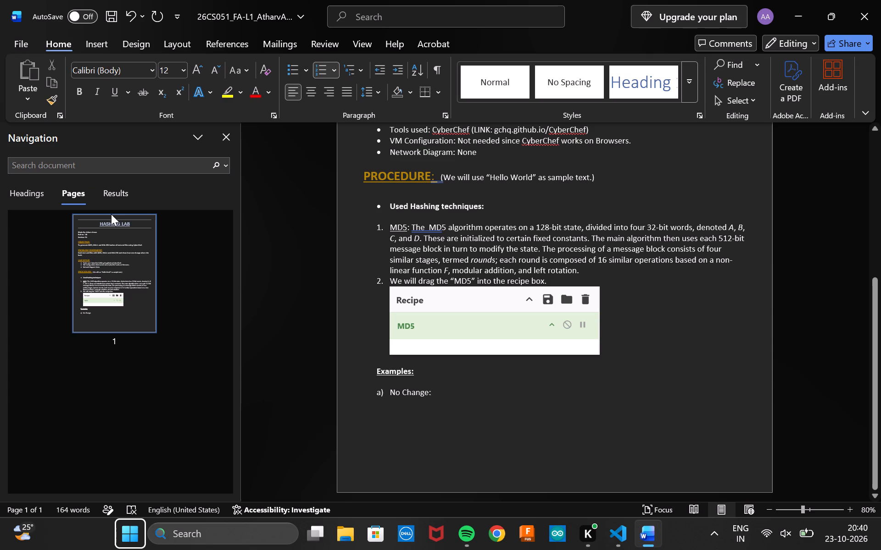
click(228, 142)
Add six blank lines at the end of the document, below the No Change item, extending it onto a second page.
key(Down)
key(Down)
key(Down)
key(Down)
key(Down)
key(Down)
key(Down)
key(Down)
key(Down)
key(Down)
key(Down)
key(Down)
key(Down)
key(Down)
key(Down)
key(Down)
key(Down)
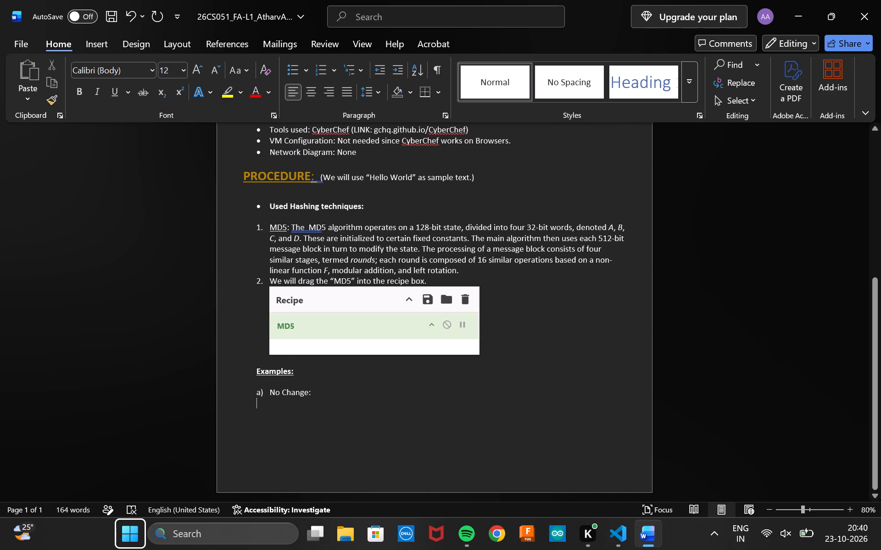
key(Down)
key(Down)
key(Down)
key(Down)
key(Down)
key(Down)
key(Return)
key(Return)
key(Return)
key(Return)
key(Return)
key(Return)
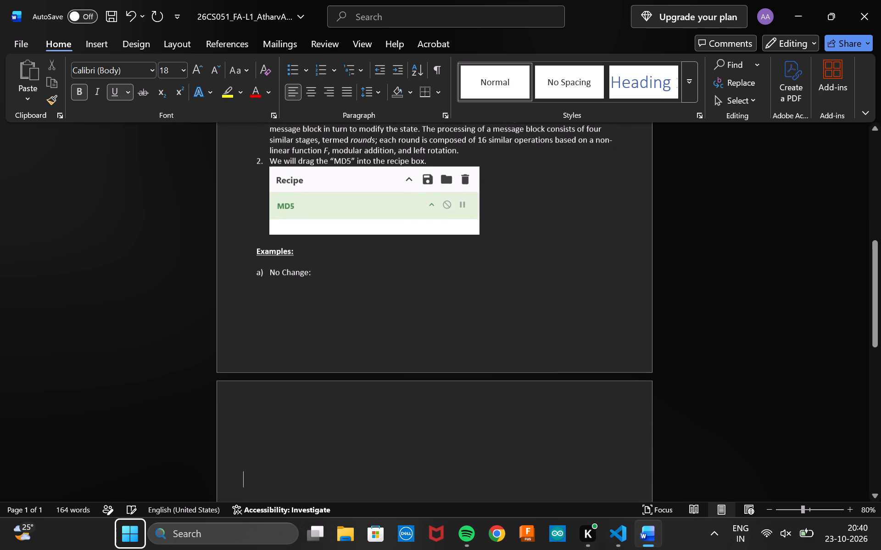
Complete the No Change item under Examples with the sentence: We write “Hello World” without any changes.
key(Up)
key(Up)
key(Up)
key(Up)
key(Up)
key(Up)
key(Up)
key(Up)
key(Up)
key(Up)
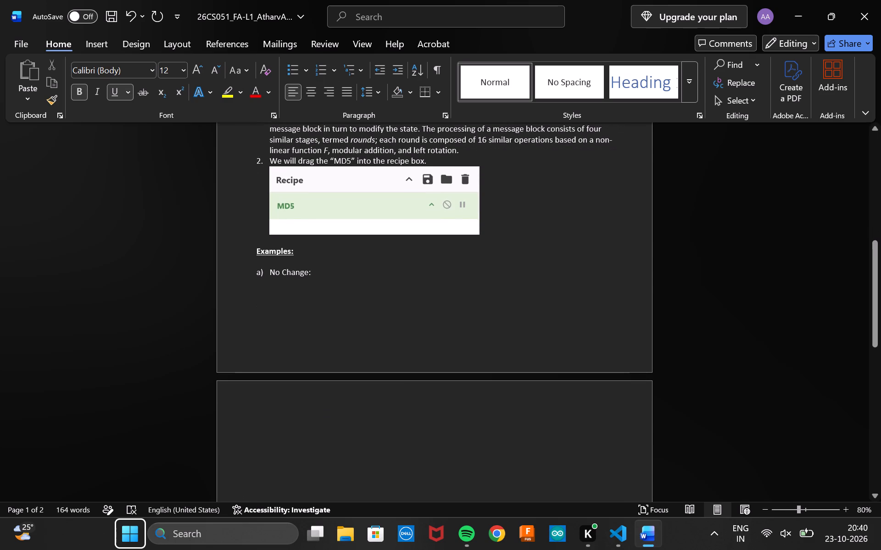
key(Down)
key(Right)
key(Right)
key(Right)
key(Right)
key(Right)
key(Right)
key(Right)
key(Right)
key(Right)
key(Right)
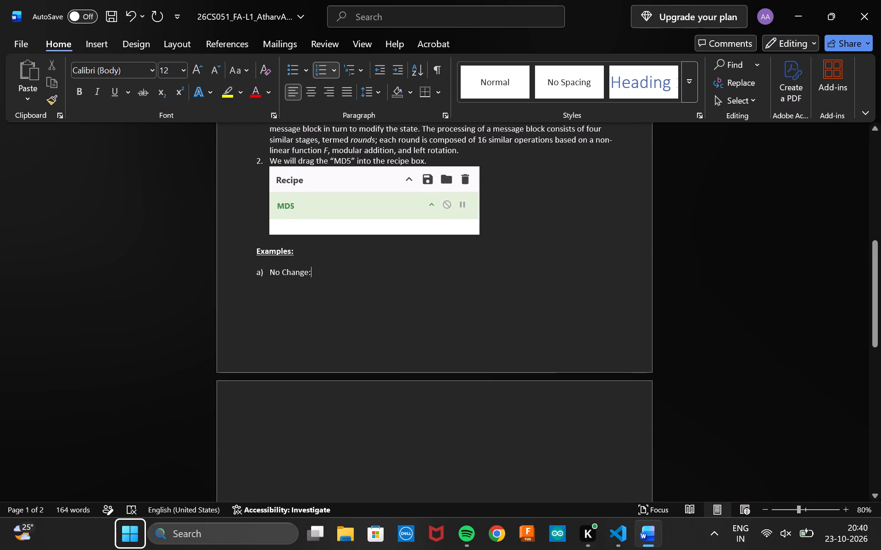
key(Right)
key(Left)
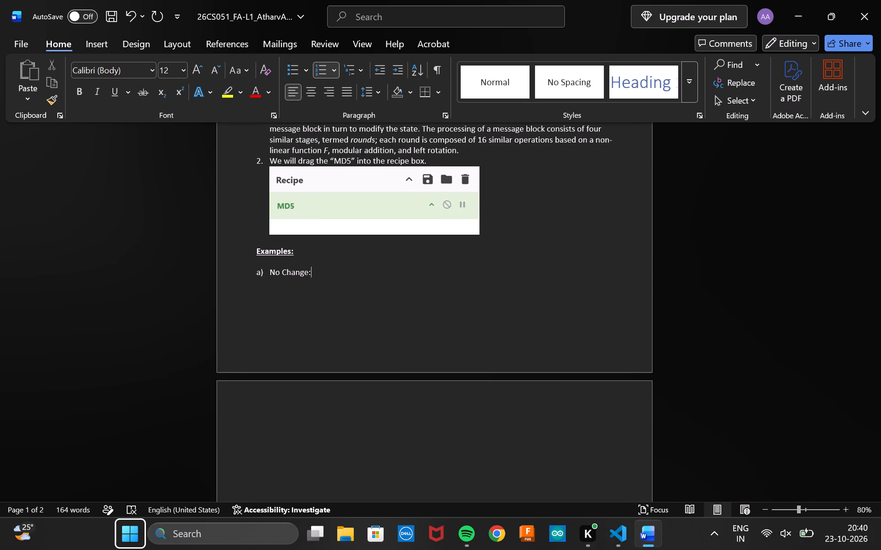
key(space)
text(we)
key(BackSpace)
key(BackSpace)
text(We write)
key(space)
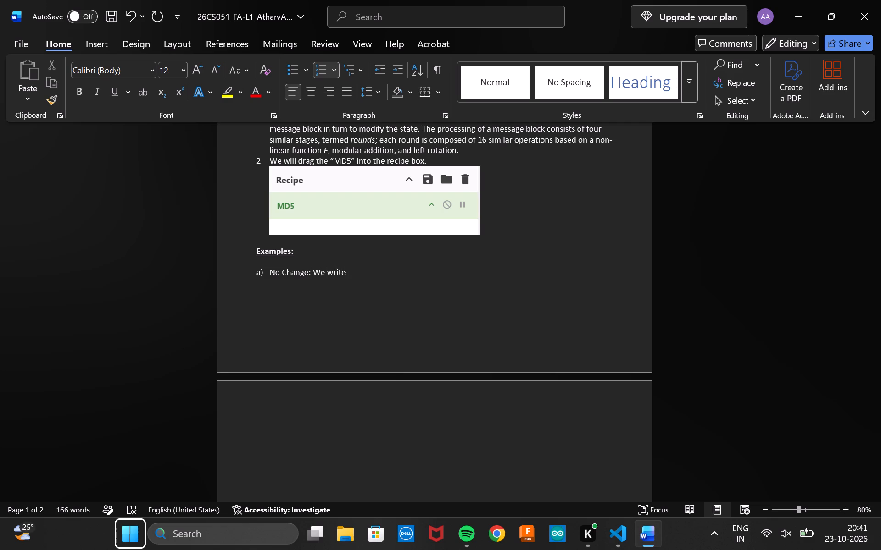
key(shift+quotedbl)
key(shift+h)
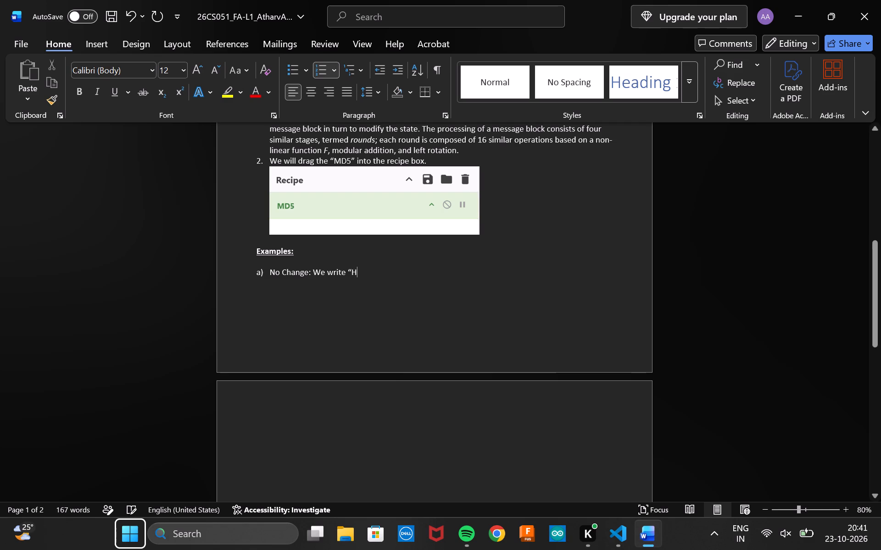
text(ello Worls)
key(BackSpace)
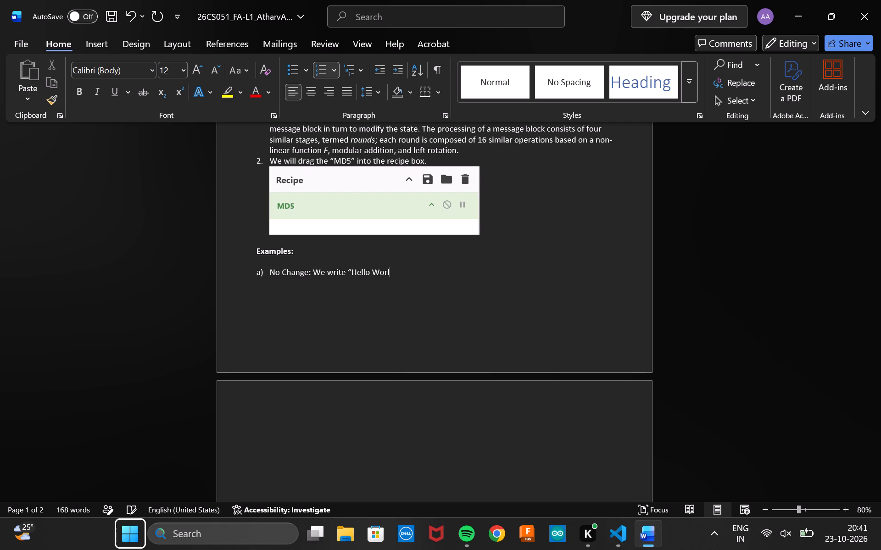
text(d)
key(space)
key(BackSpace)
text(")
key(space)
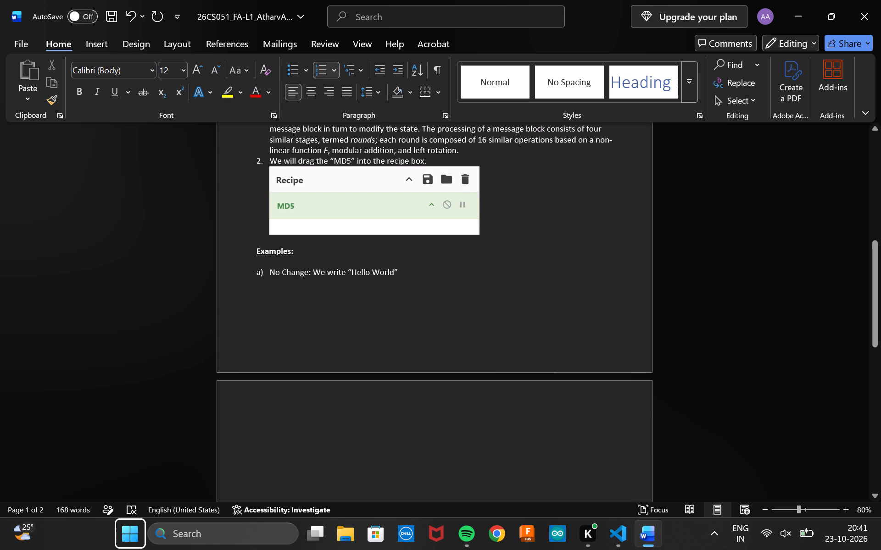
text(without any chane)
key(BackSpace)
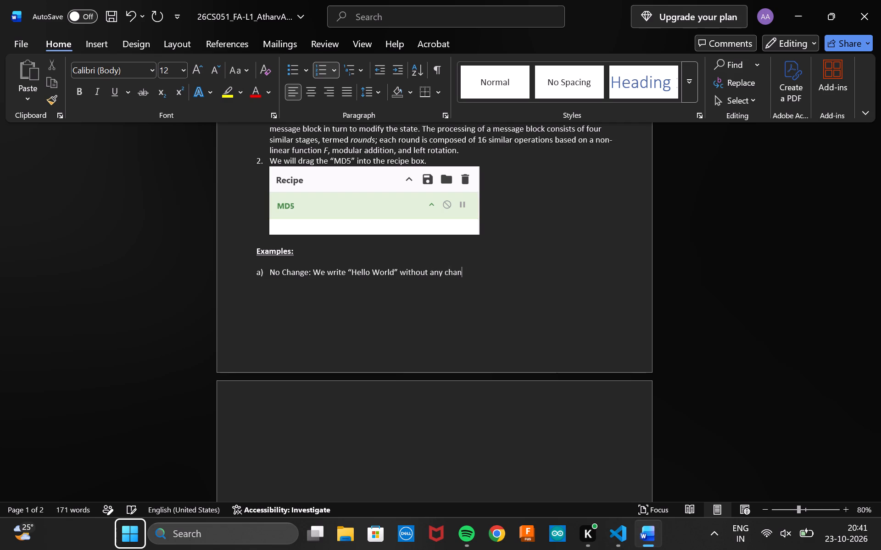
text(ges)
key(period)
Delete the last sentence of the MD5 description, from “The processing of a message block” through “left rotation.”.
scroll(387, 287, up, 1)
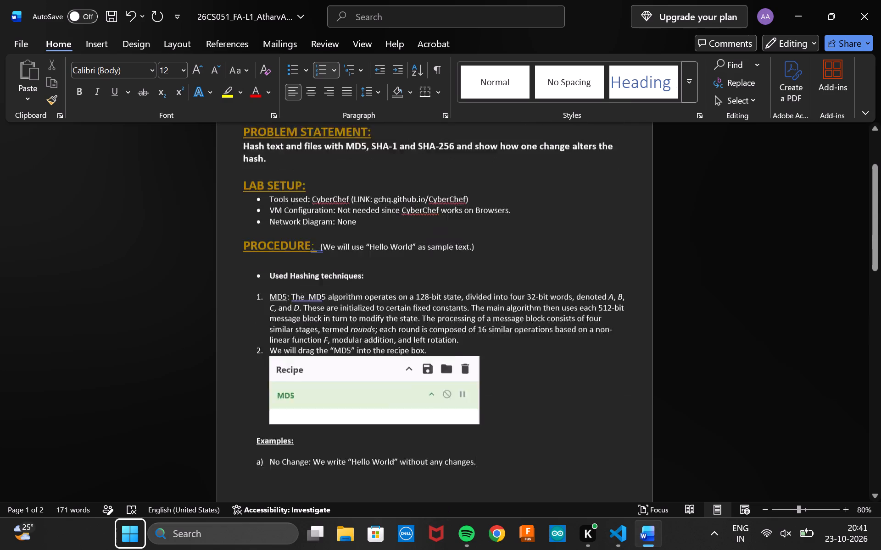
scroll(387, 287, up, 1)
scroll(387, 287, down, 6)
scroll(387, 287, up, 2)
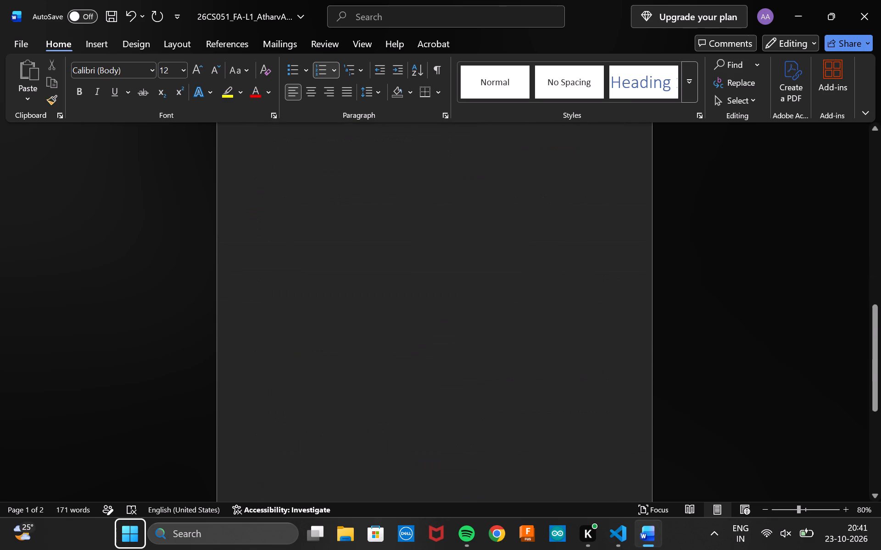
scroll(387, 287, up, 4)
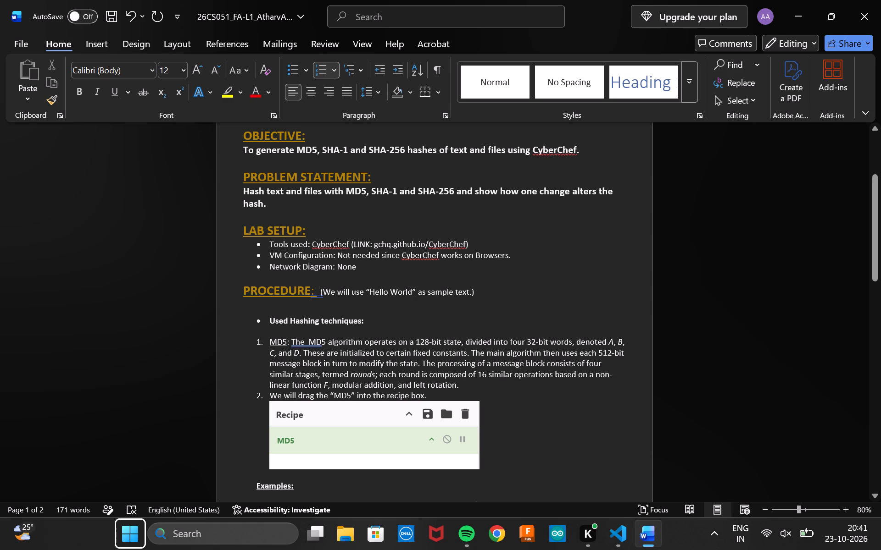
drag(421, 363, 457, 386)
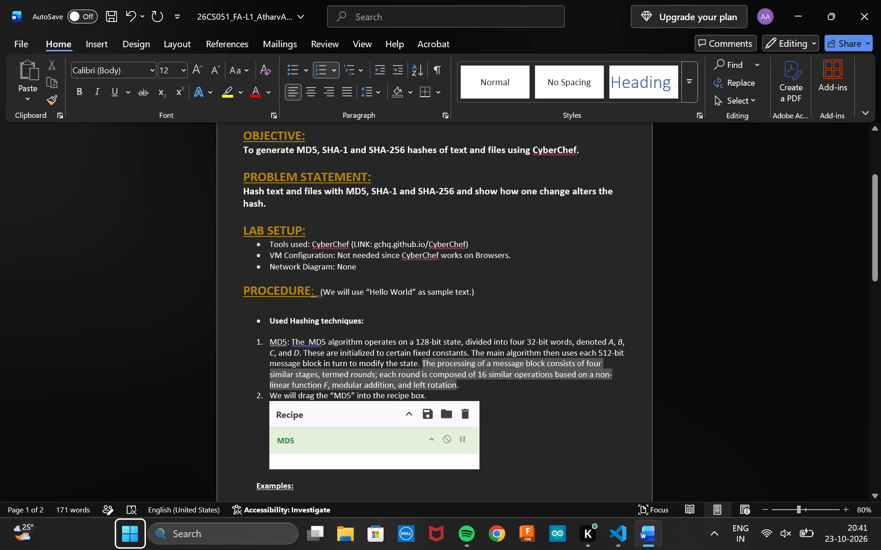
drag(457, 386, 458, 386)
key(BackSpace)
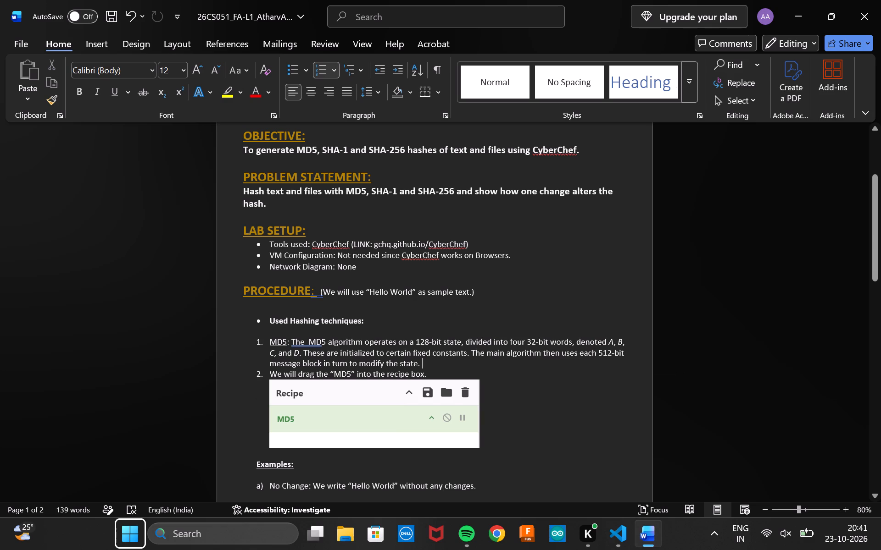
key(BackSpace)
Add an unlettered blank line directly below the No Change item.
scroll(522, 341, down, 1)
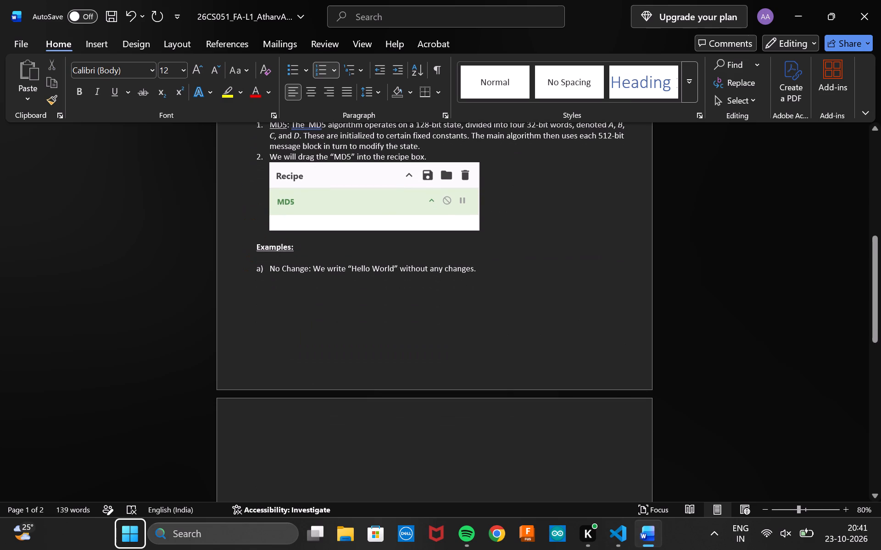
click(507, 264)
key(Return)
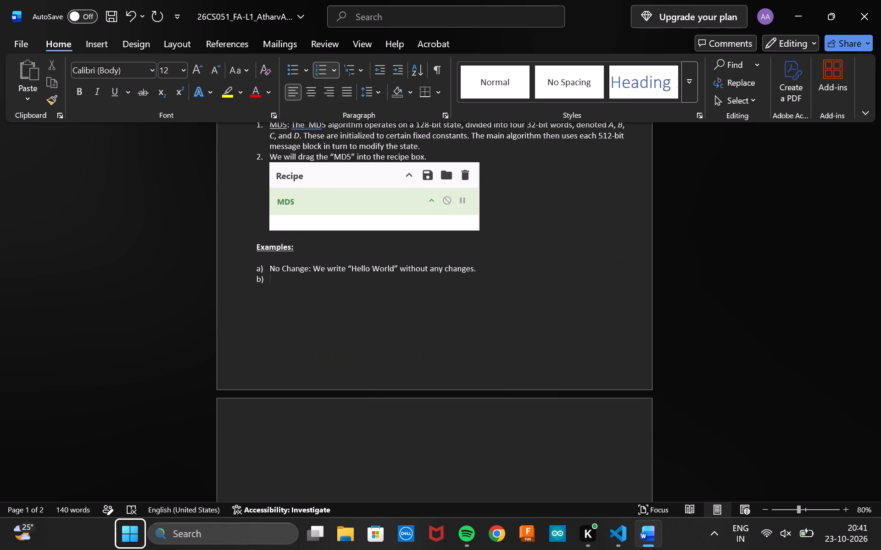
key(BackSpace)
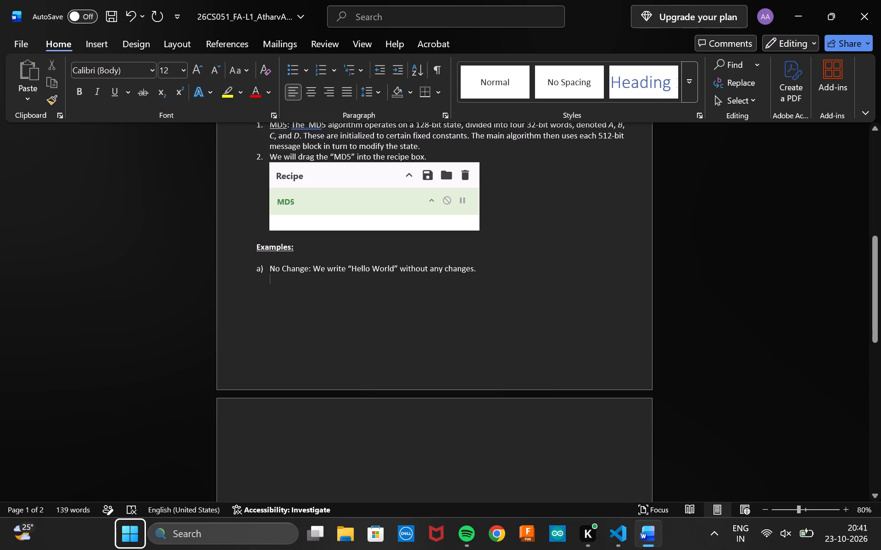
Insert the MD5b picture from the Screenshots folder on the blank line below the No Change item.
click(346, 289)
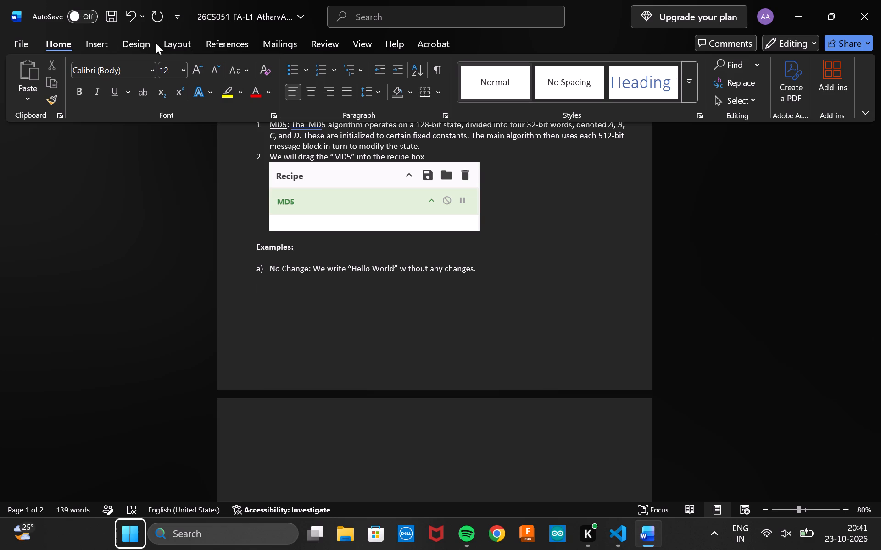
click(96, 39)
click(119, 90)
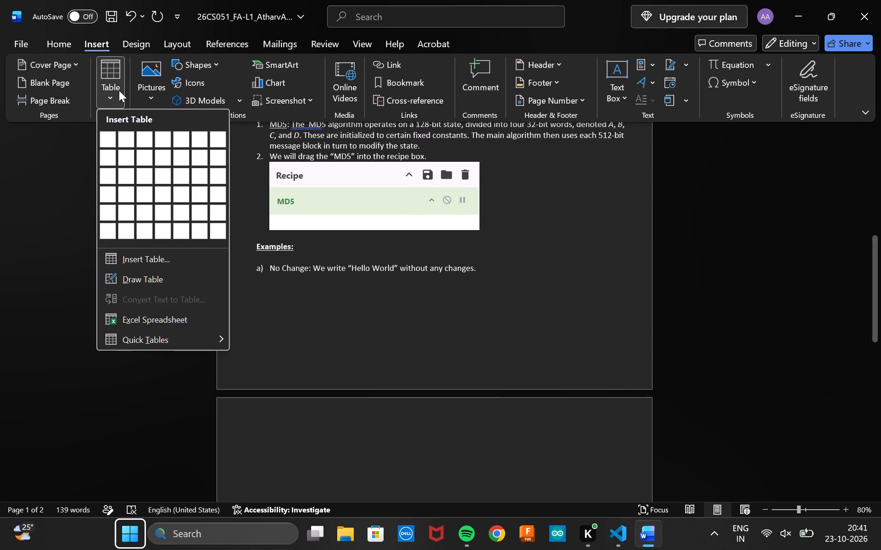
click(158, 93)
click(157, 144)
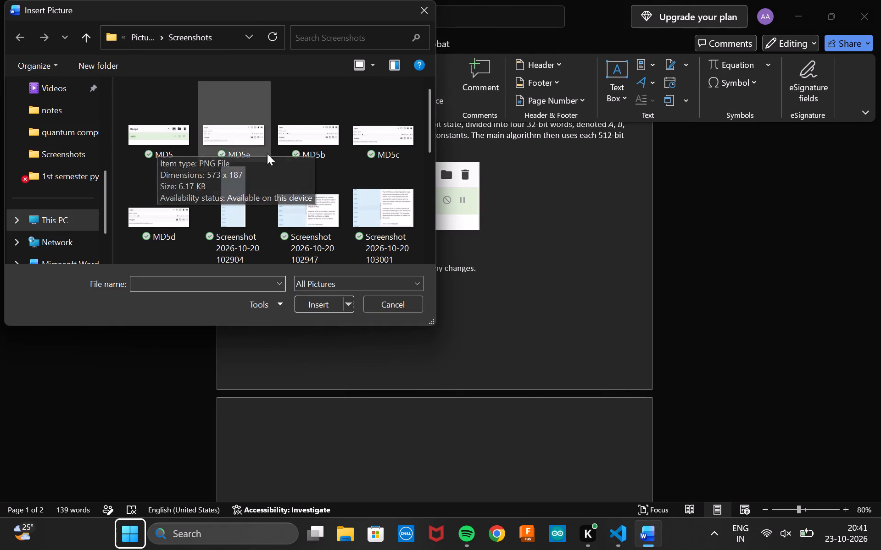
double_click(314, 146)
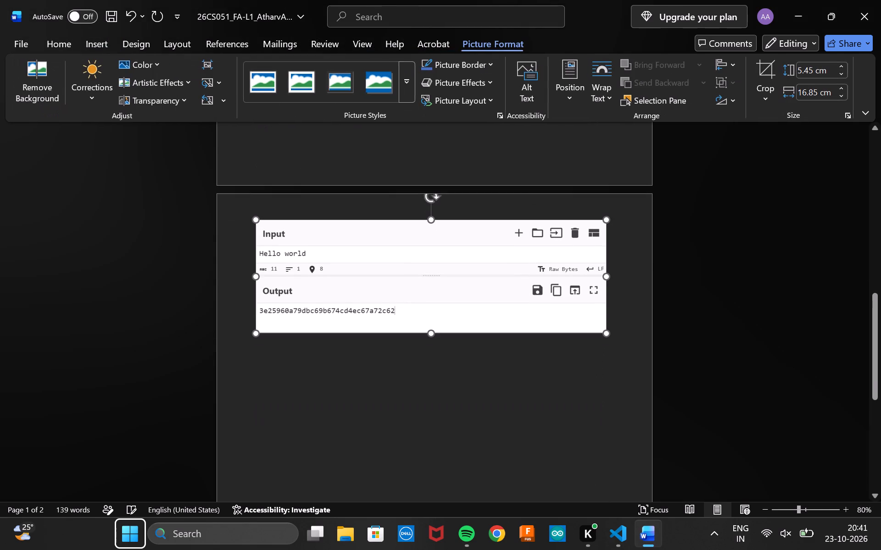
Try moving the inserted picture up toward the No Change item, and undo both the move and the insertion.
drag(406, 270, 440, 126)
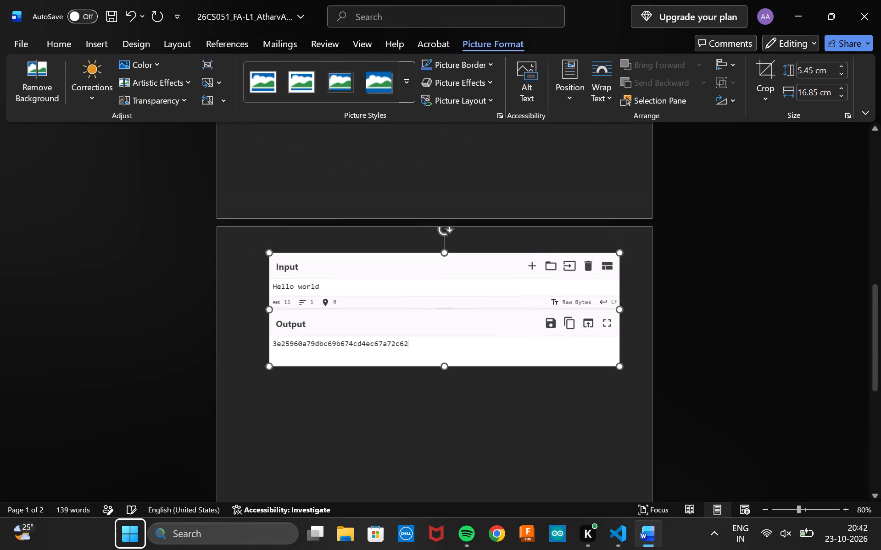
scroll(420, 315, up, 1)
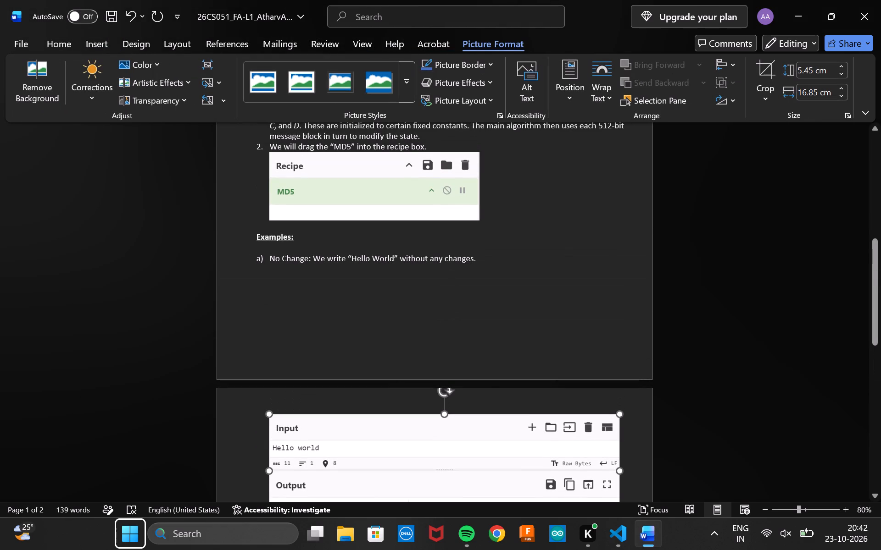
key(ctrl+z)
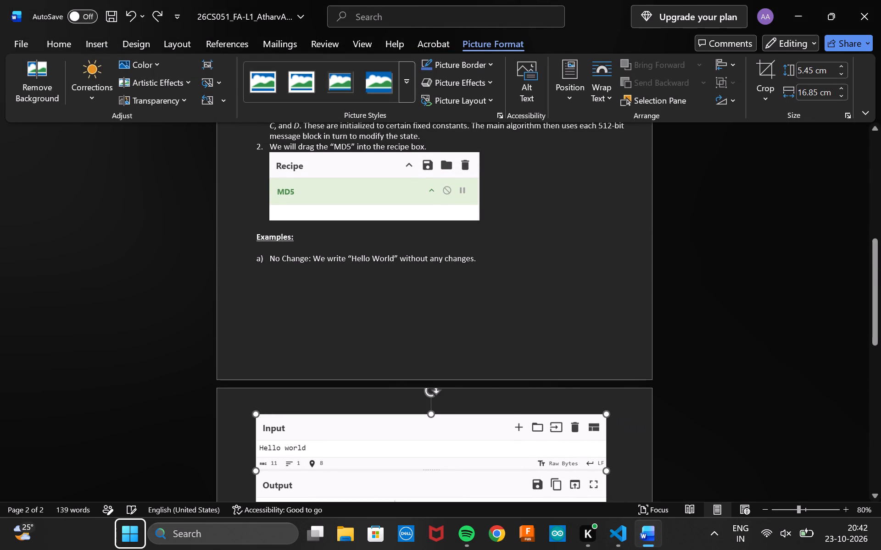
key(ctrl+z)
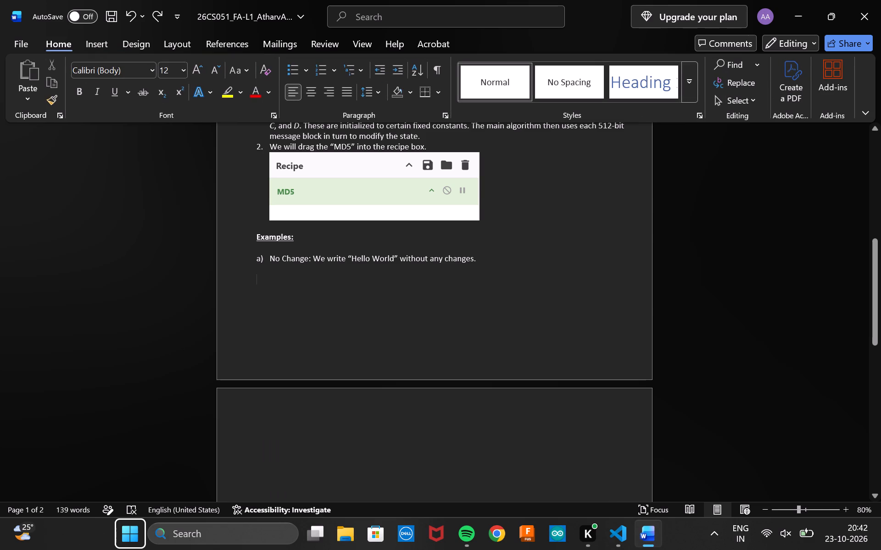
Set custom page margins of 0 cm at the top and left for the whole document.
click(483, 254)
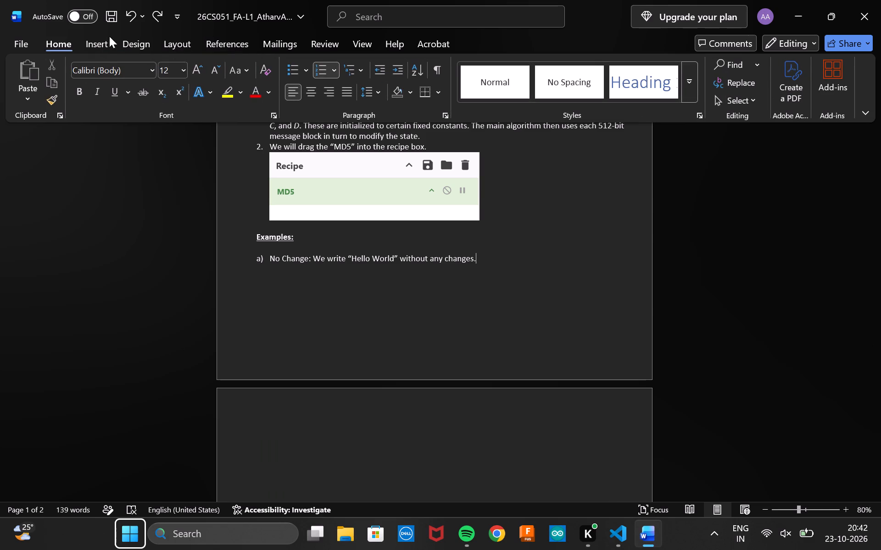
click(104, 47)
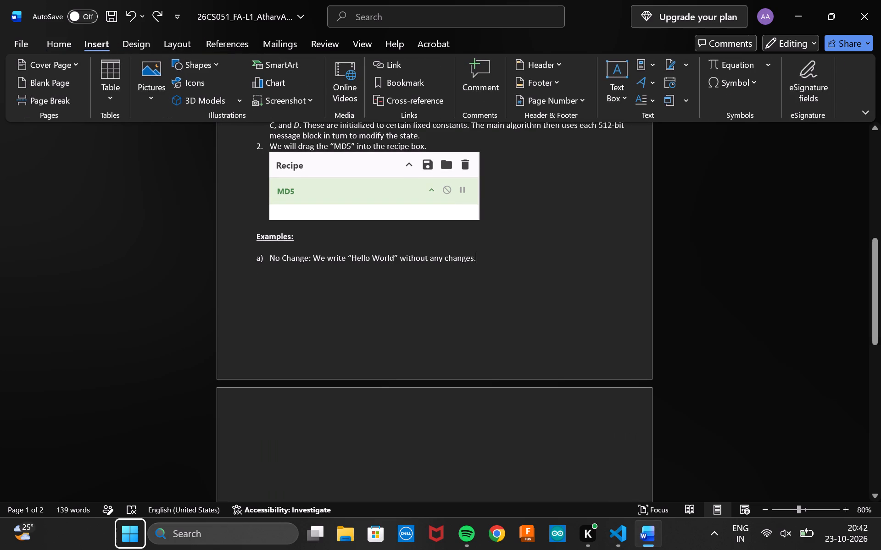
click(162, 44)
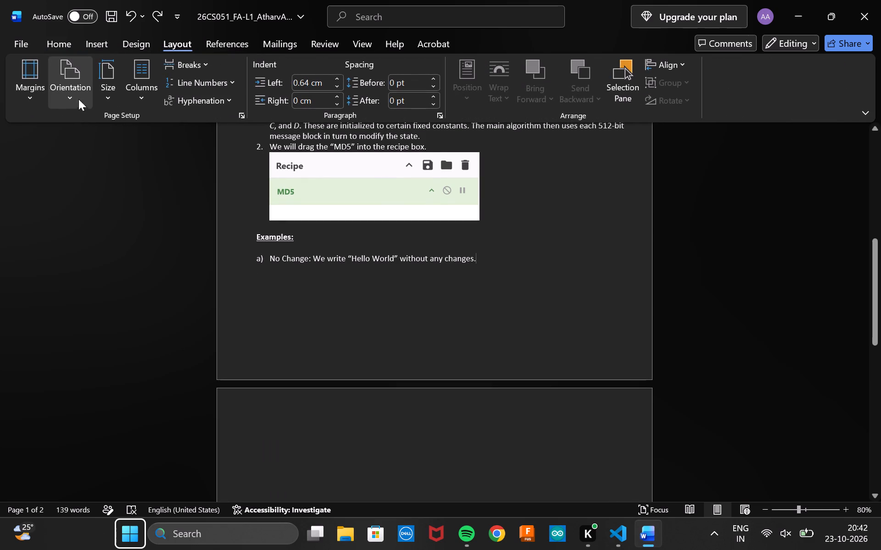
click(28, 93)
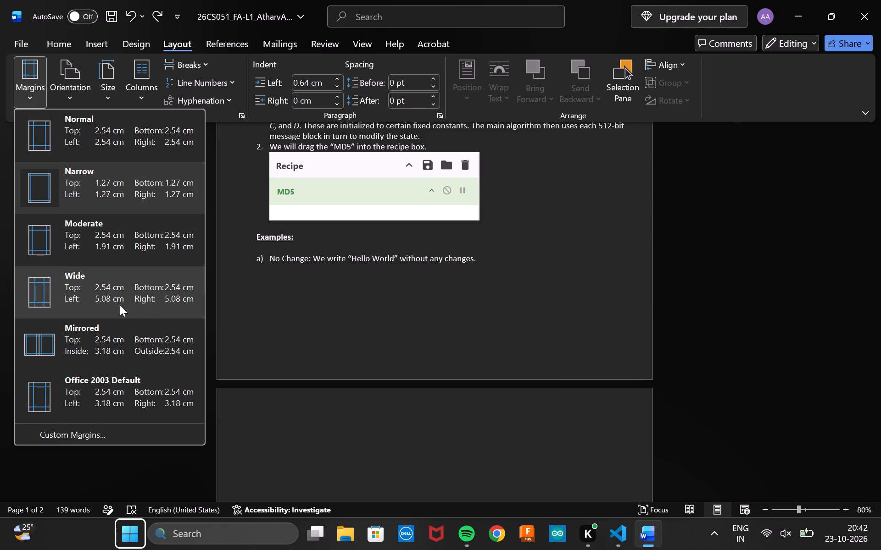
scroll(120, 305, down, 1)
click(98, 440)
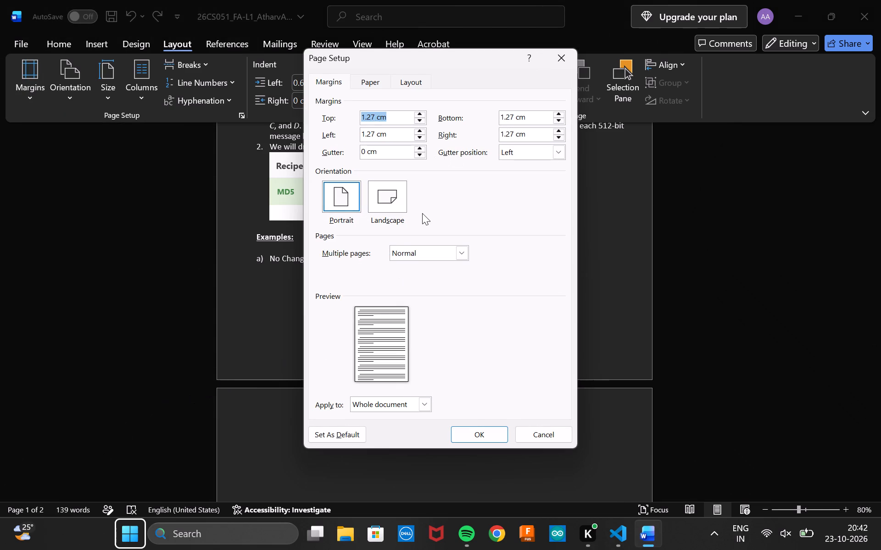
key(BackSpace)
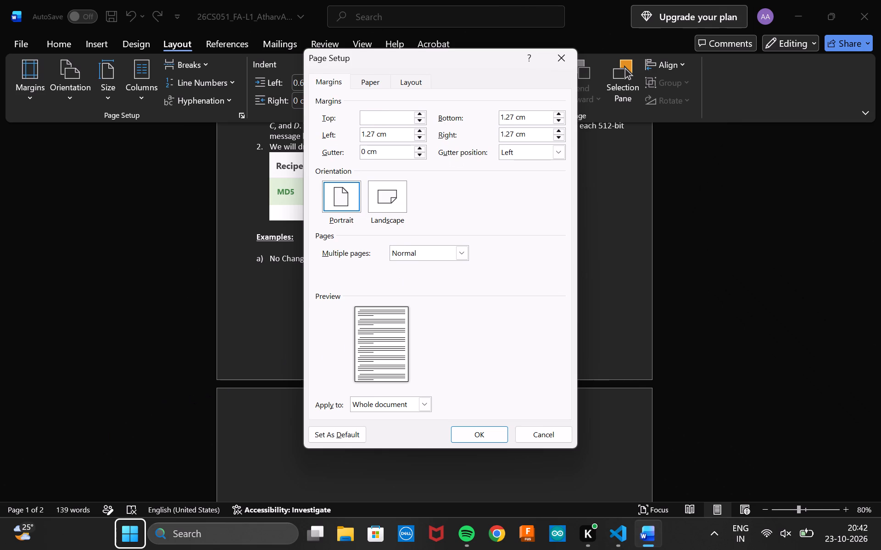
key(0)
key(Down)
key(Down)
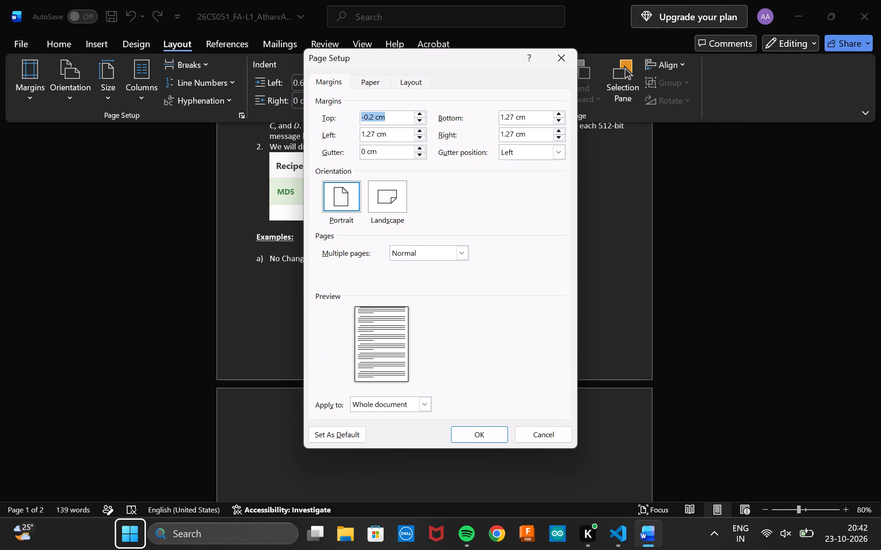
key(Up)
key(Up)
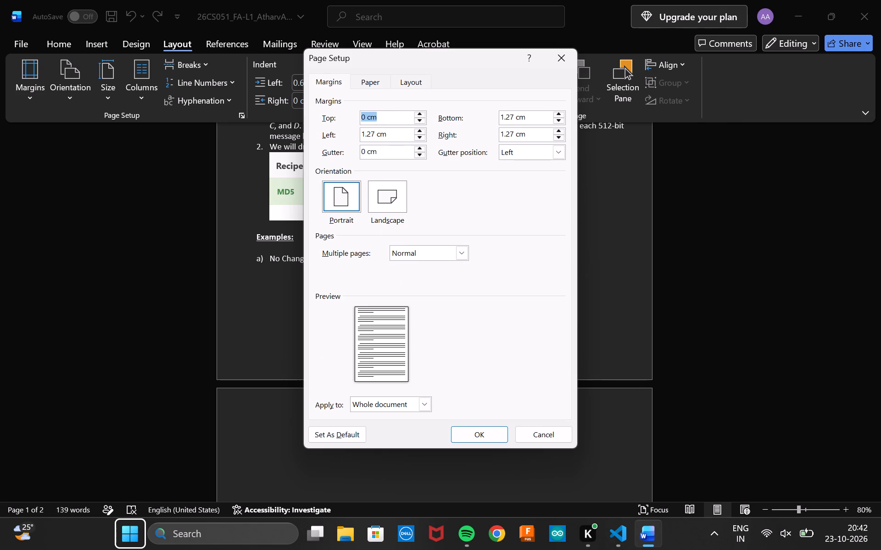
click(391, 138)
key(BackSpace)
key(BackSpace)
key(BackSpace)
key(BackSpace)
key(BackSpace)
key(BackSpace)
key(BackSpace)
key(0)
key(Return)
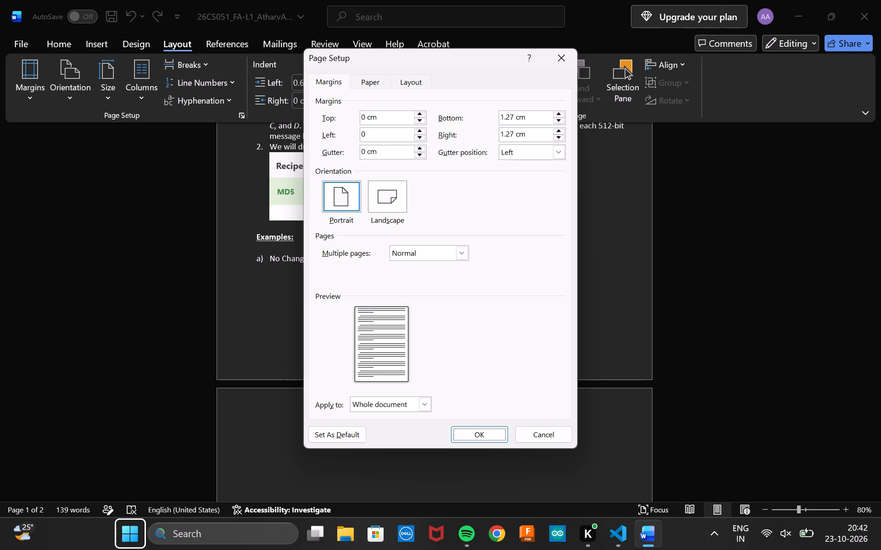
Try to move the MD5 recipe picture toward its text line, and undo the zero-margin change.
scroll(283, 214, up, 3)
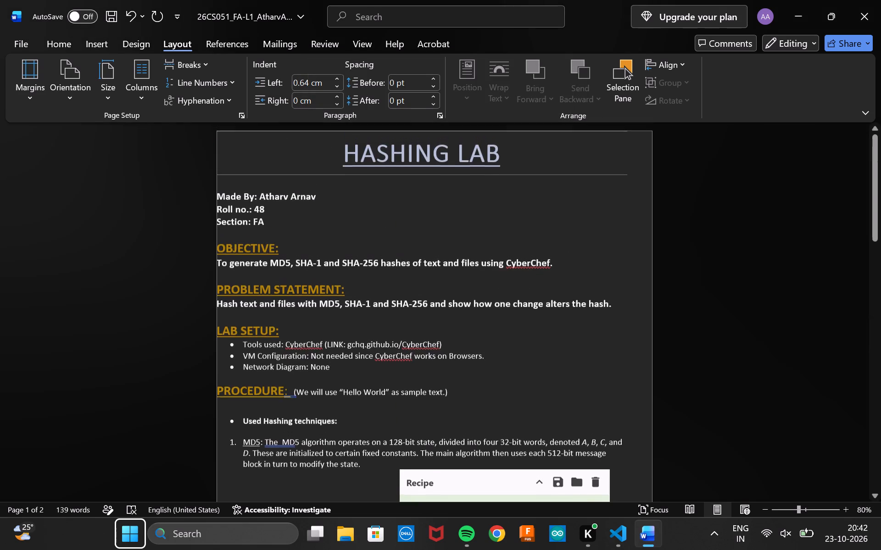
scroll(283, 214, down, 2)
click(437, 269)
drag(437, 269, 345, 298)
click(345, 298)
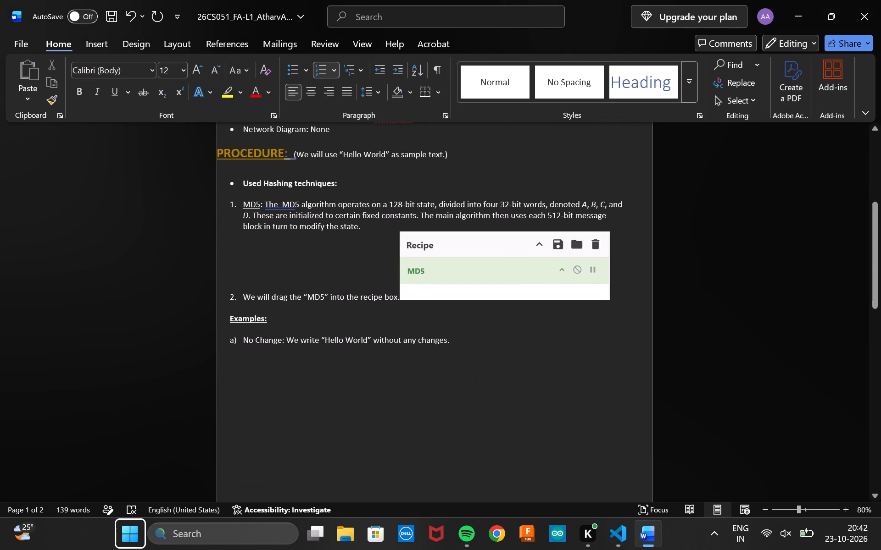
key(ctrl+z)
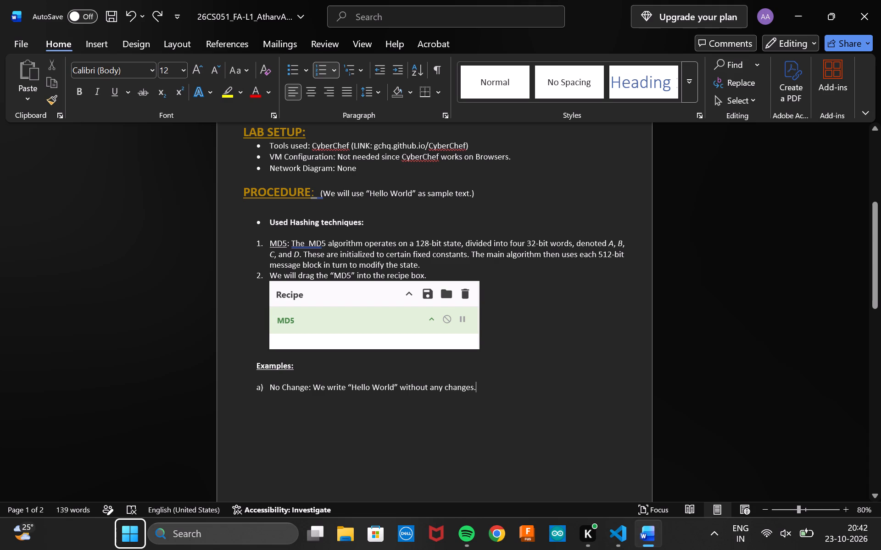
Insert the MD5b picture from the Screenshots folder at the end of the No Change item.
click(111, 49)
click(144, 104)
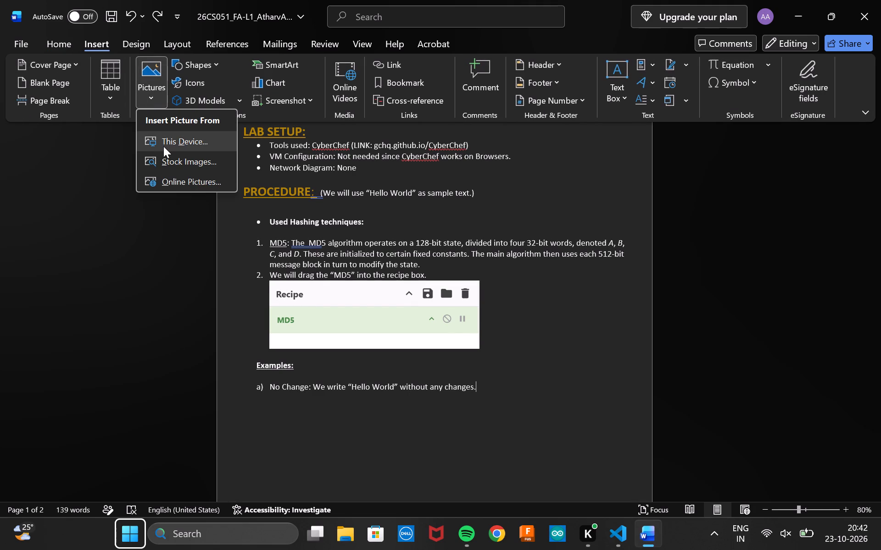
click(163, 146)
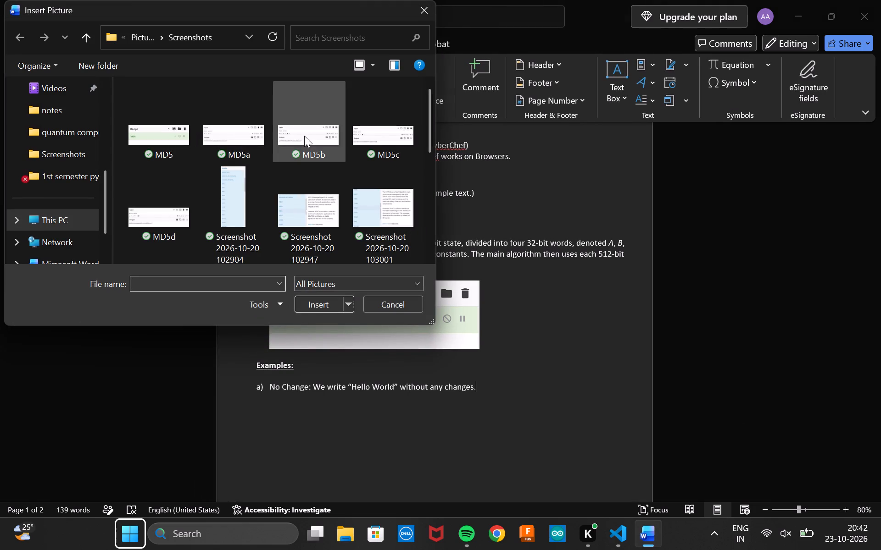
click(303, 135)
click(337, 302)
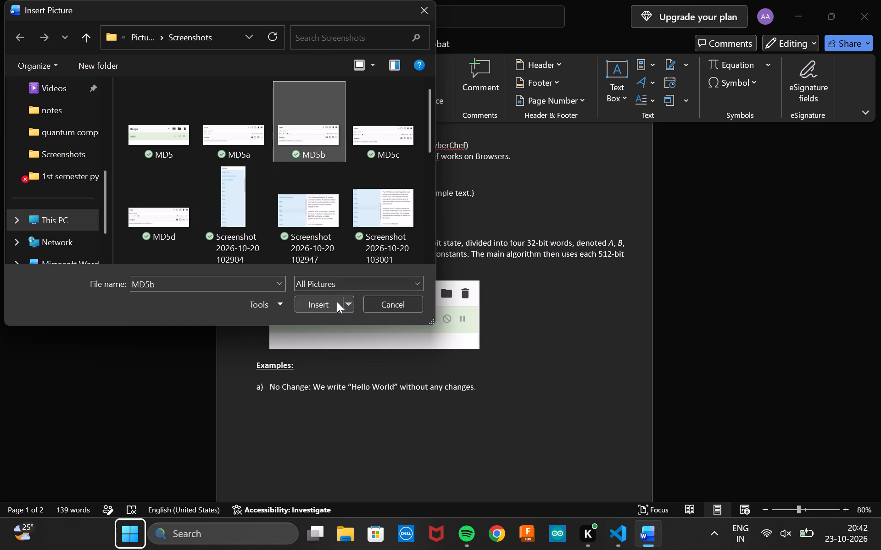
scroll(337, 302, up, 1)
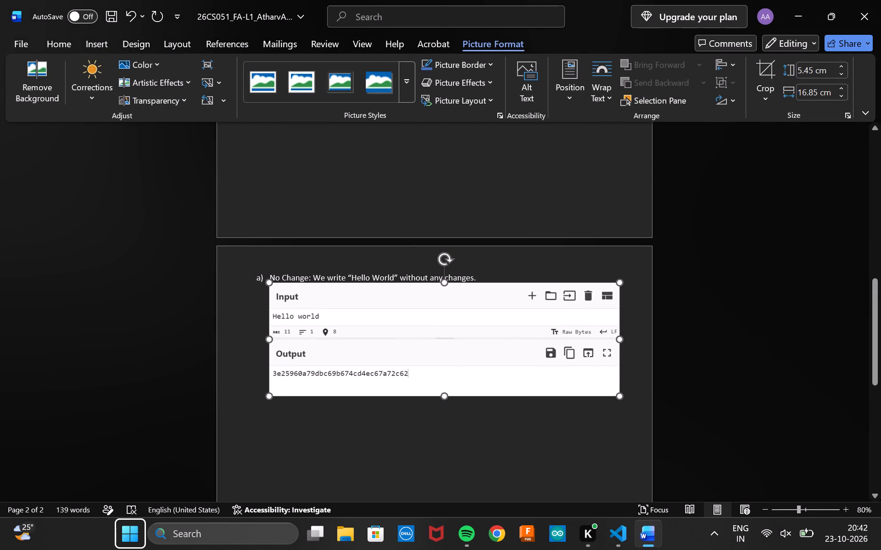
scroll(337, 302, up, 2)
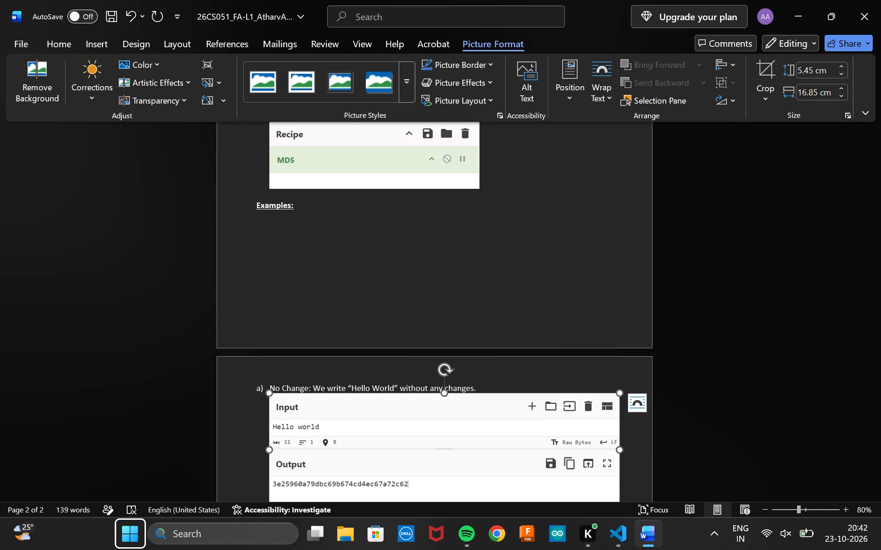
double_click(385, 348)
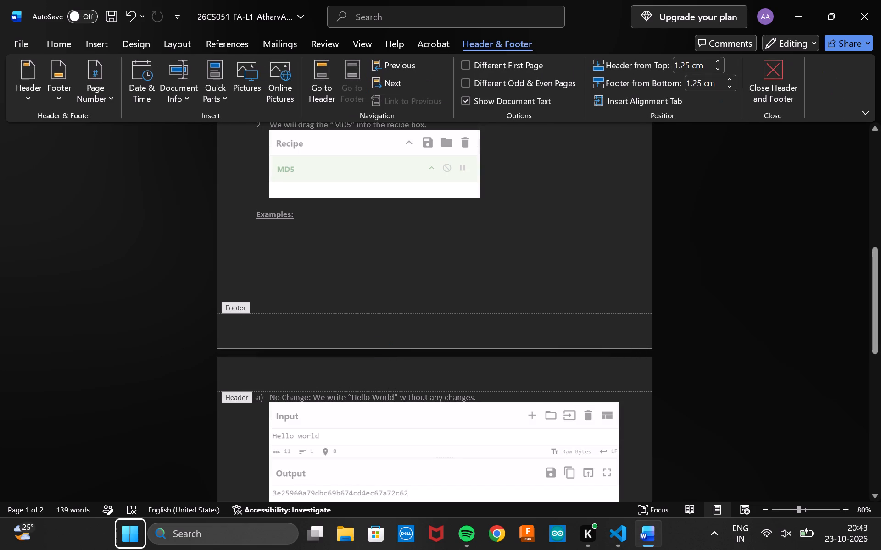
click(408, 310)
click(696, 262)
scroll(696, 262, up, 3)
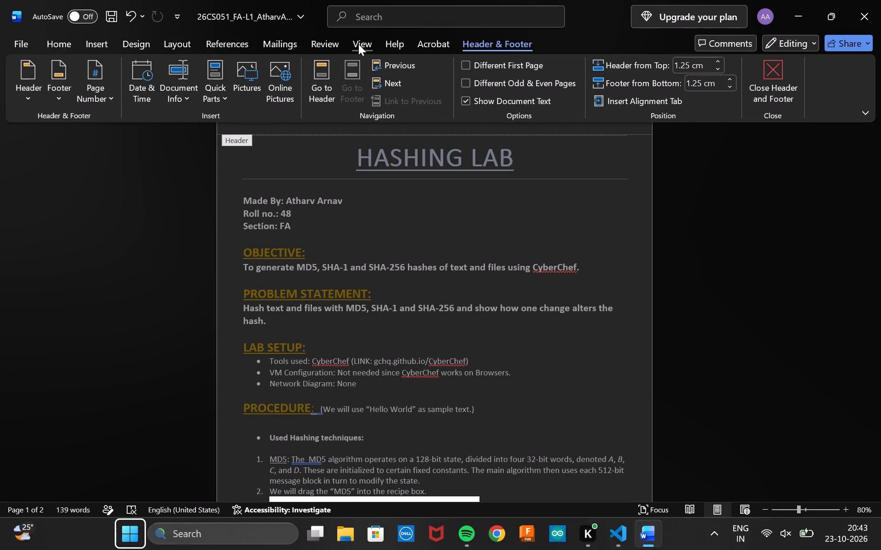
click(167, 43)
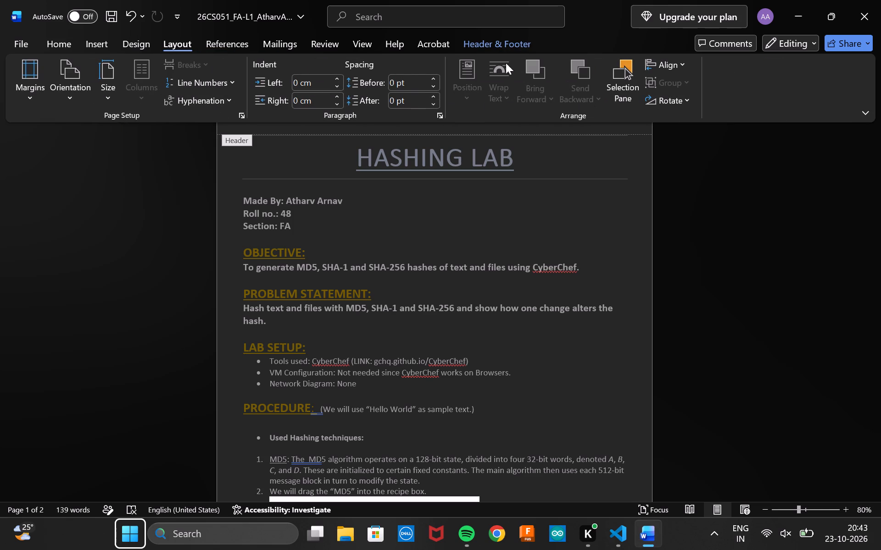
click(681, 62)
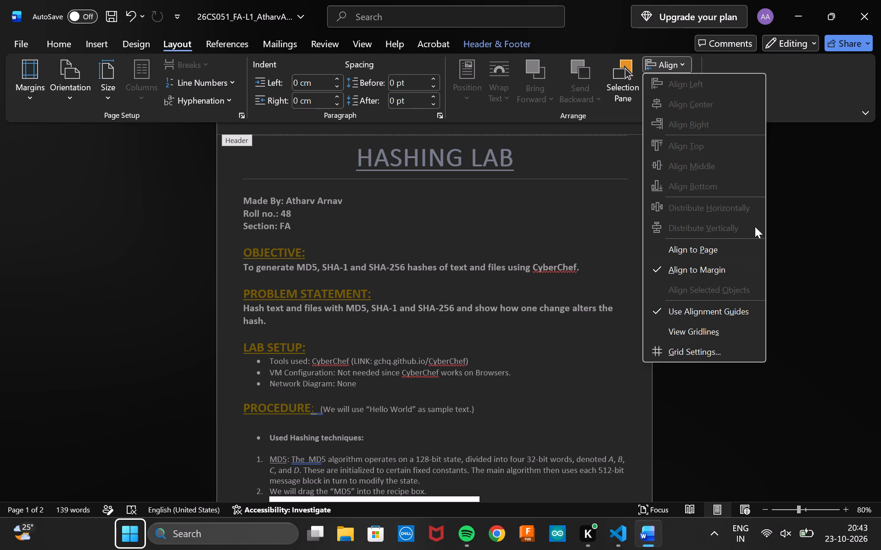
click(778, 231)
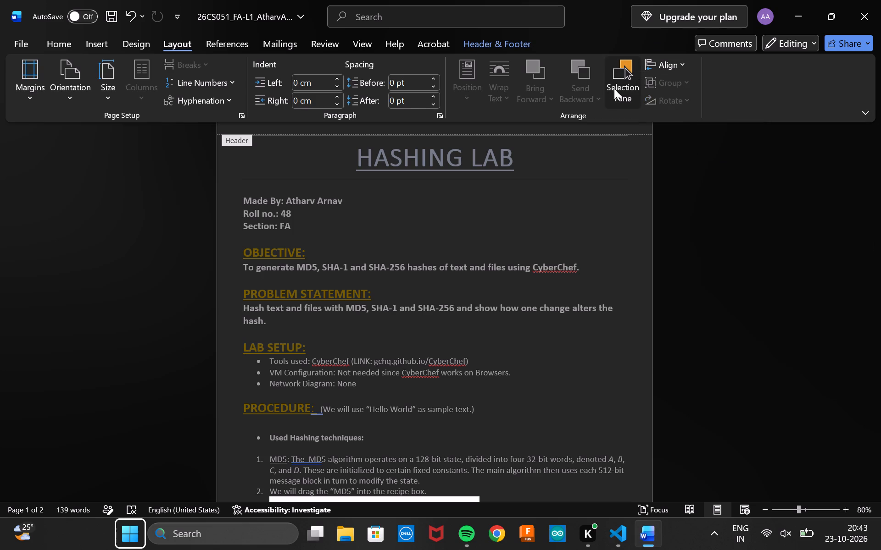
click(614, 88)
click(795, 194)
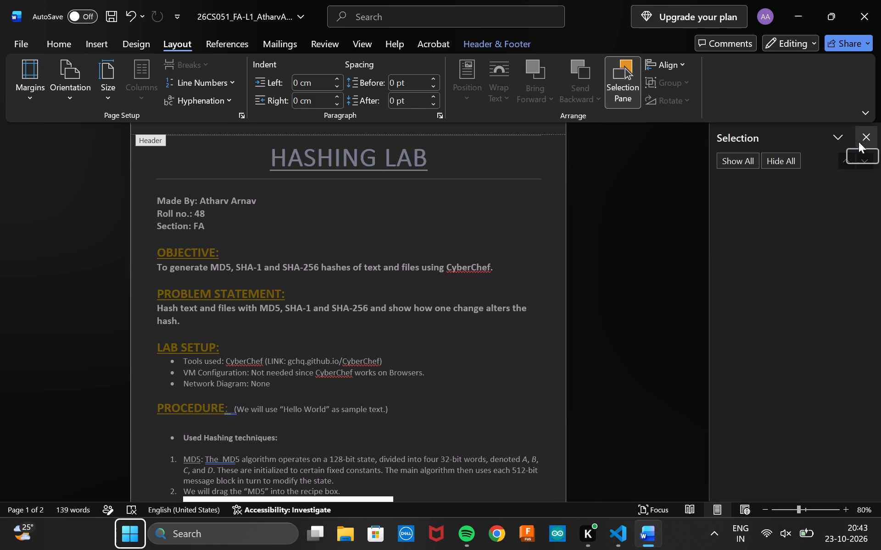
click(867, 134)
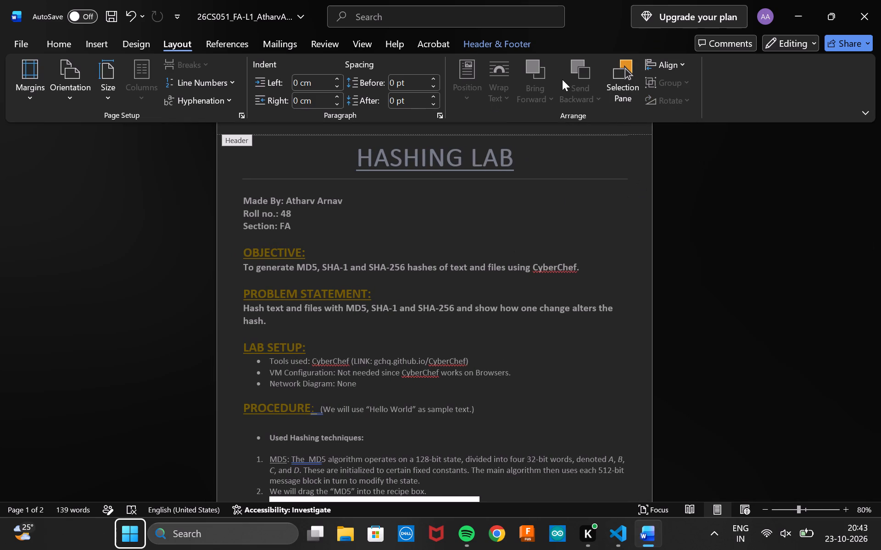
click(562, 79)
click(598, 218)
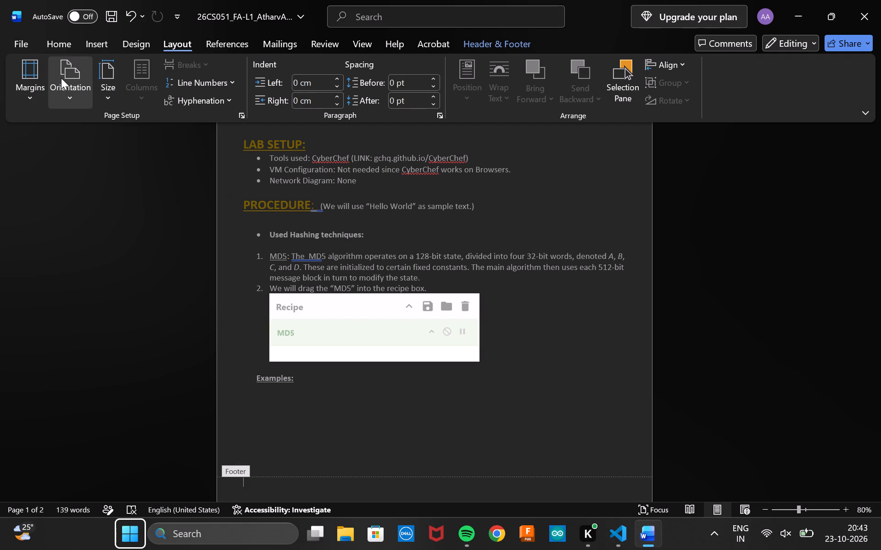
Set the paper size to A4 and return from the footer to the document body below the Examples heading.
click(117, 76)
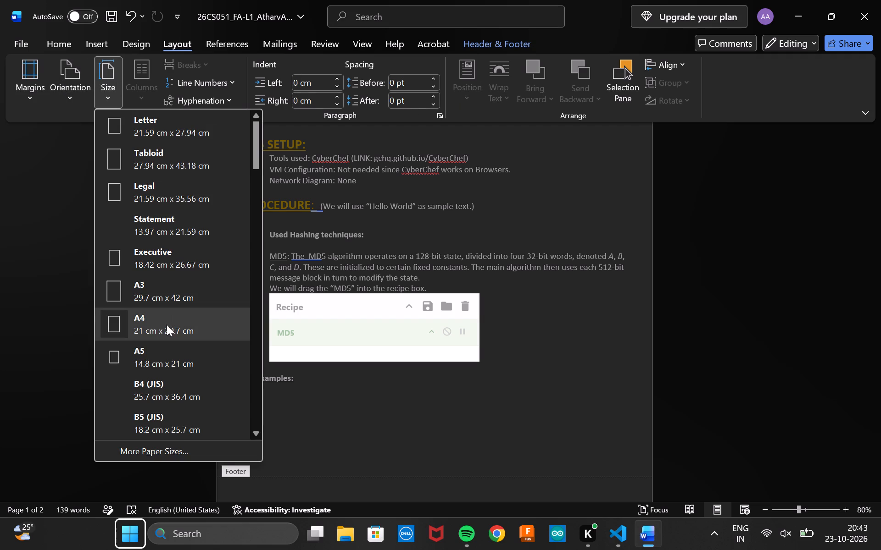
click(167, 325)
scroll(207, 332, right, 1)
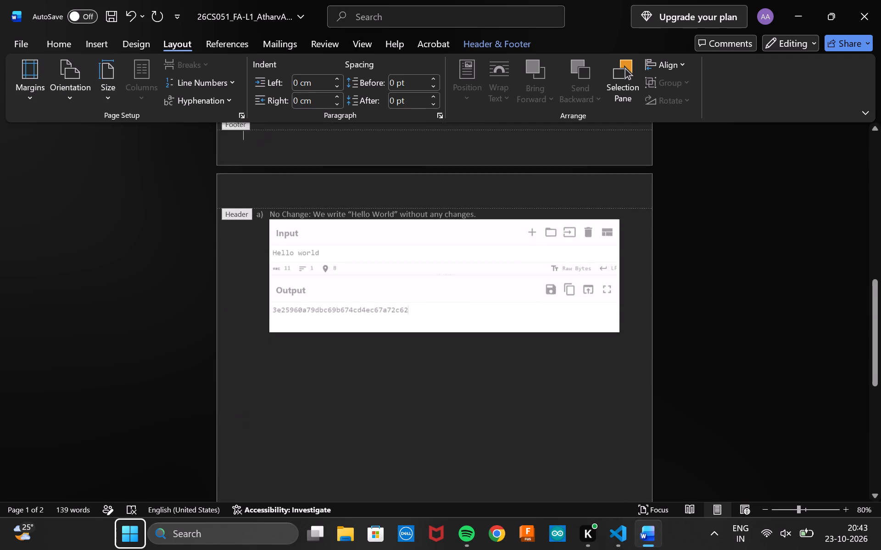
scroll(207, 332, right, 1)
click(703, 240)
double_click(703, 240)
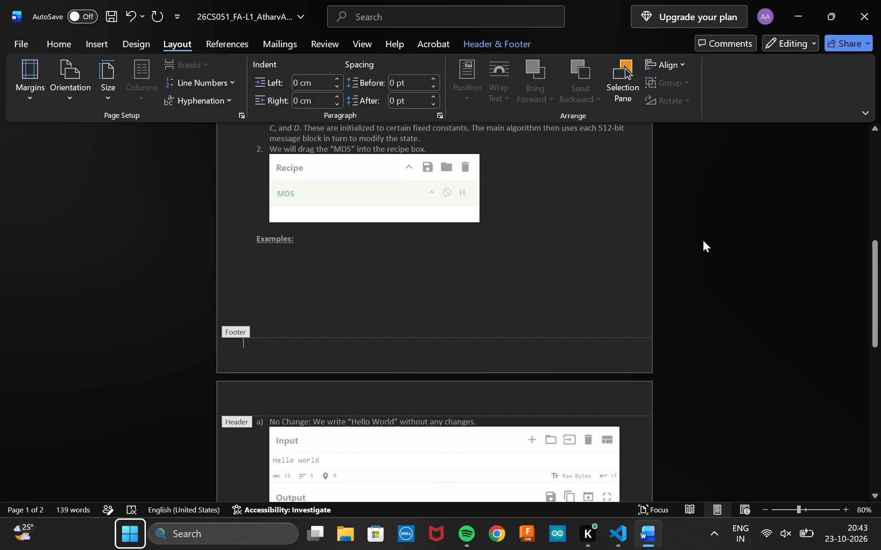
click(309, 269)
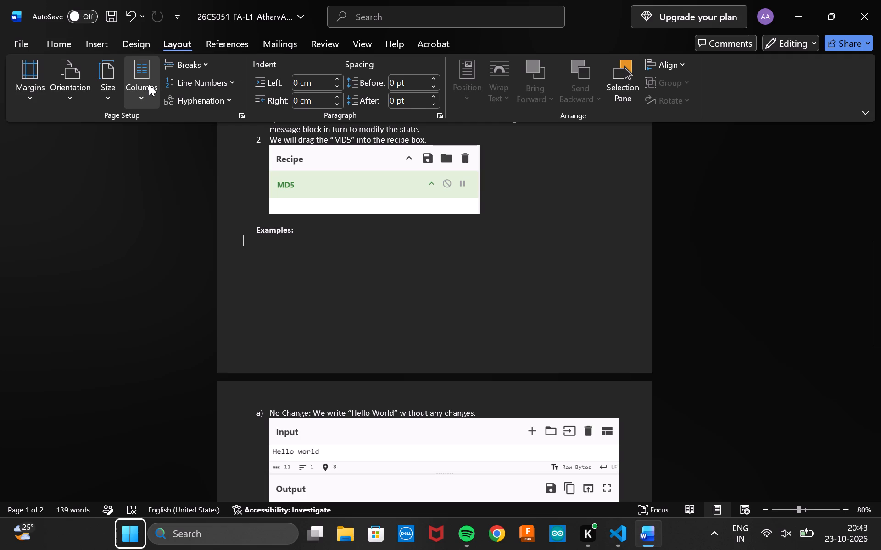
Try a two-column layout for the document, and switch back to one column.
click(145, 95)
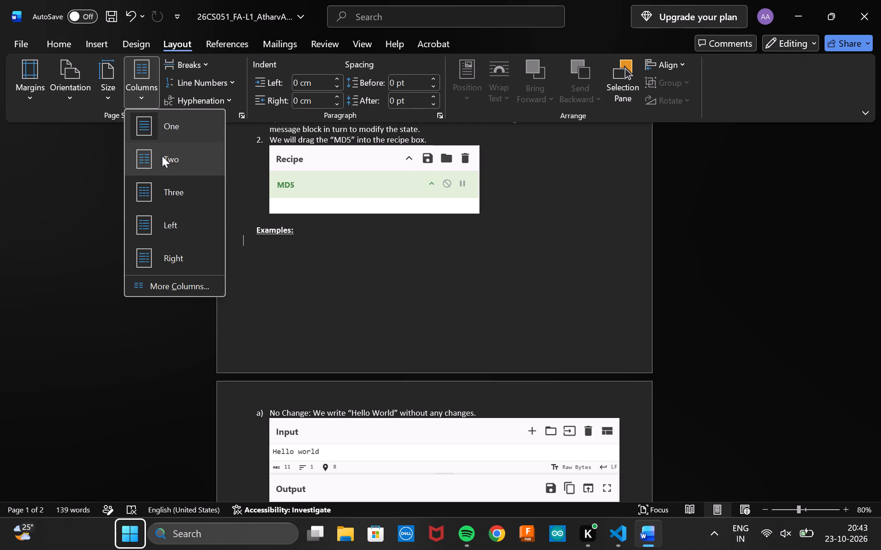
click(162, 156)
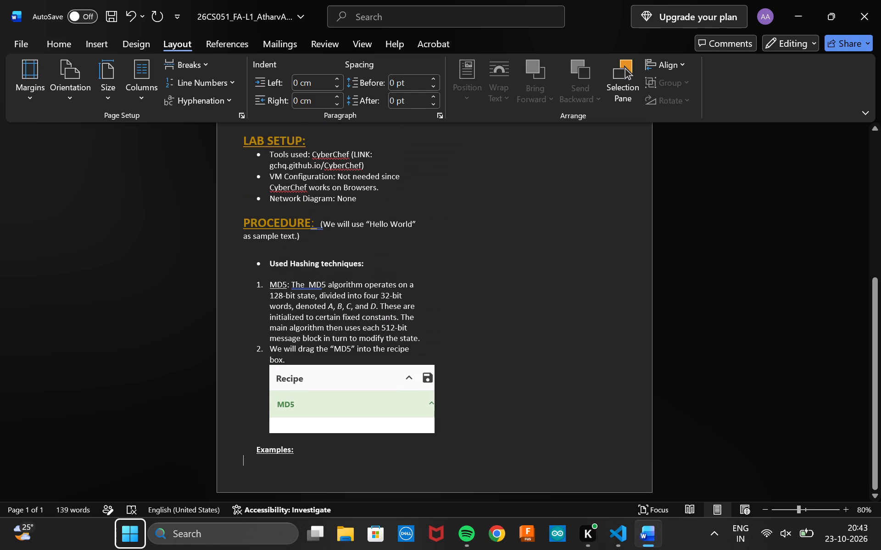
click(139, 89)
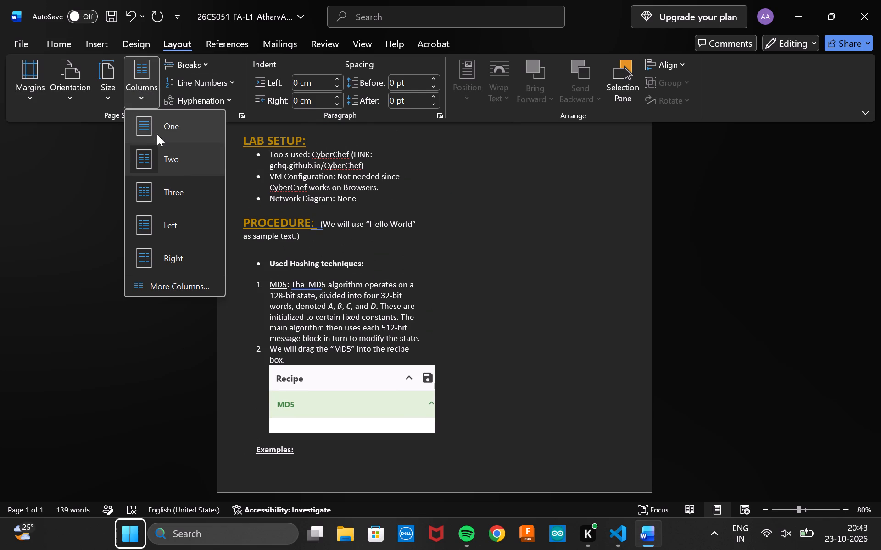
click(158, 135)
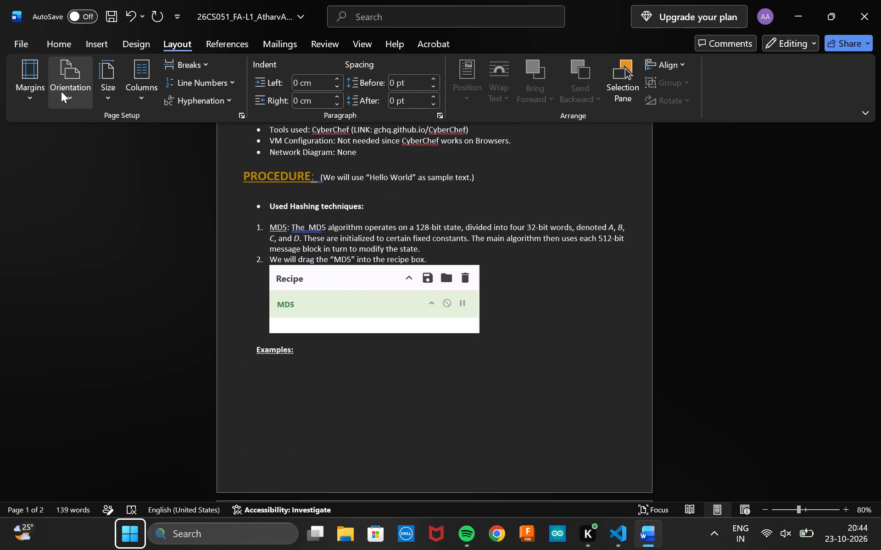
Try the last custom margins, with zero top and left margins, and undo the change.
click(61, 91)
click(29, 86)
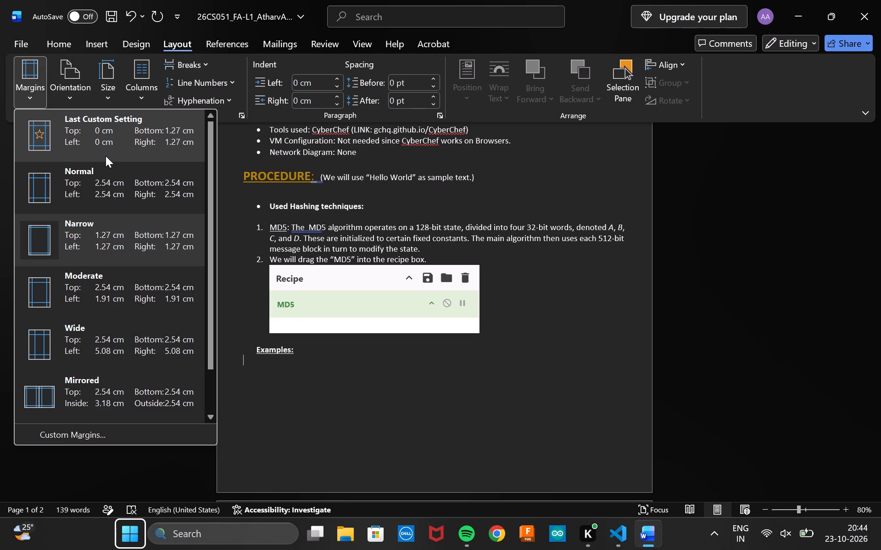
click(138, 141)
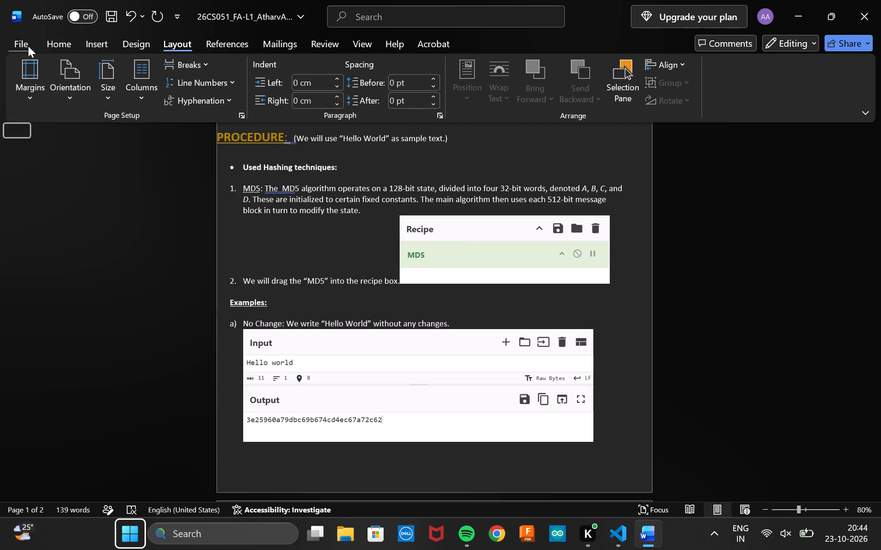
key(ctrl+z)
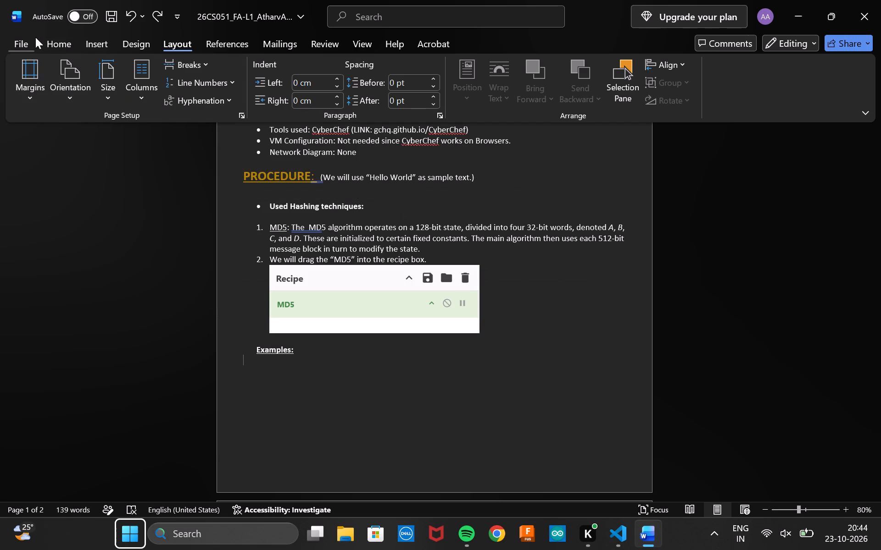
Set custom margins for the whole document with the top and bottom margins at 0.
click(33, 103)
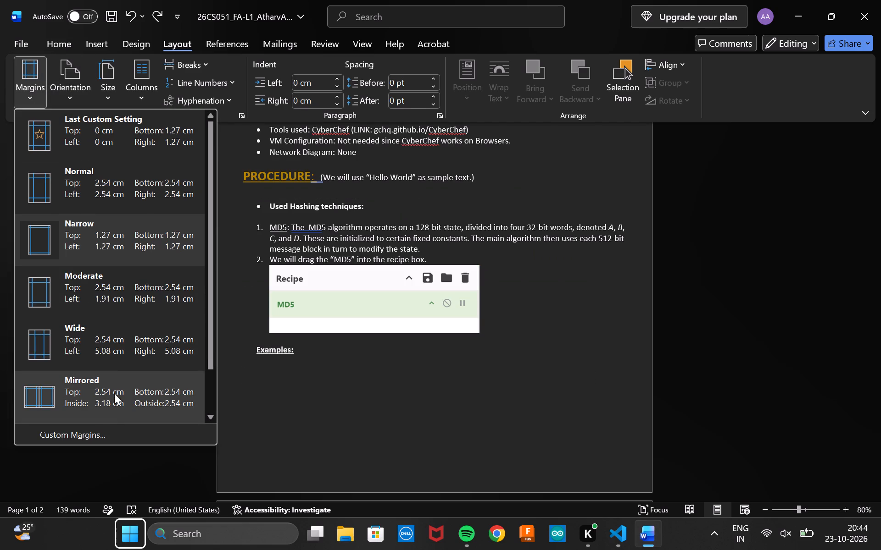
click(117, 433)
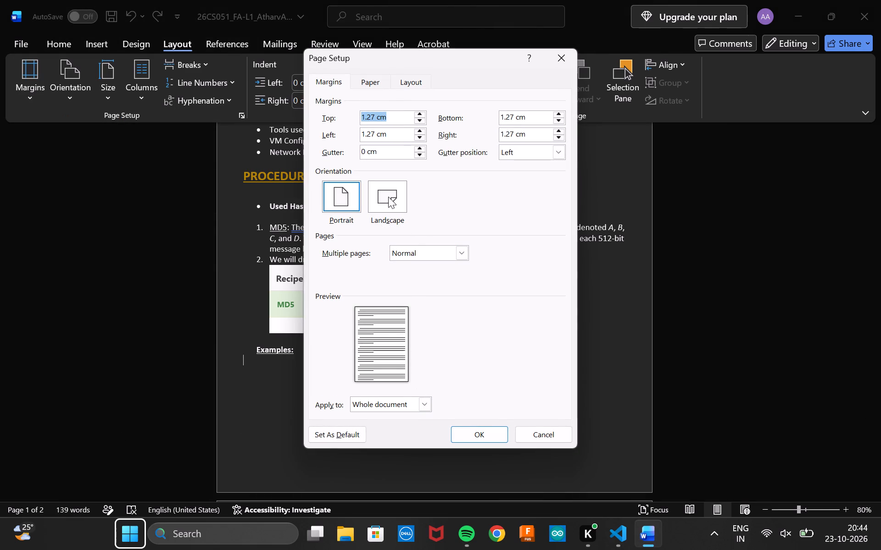
key(BackSpace)
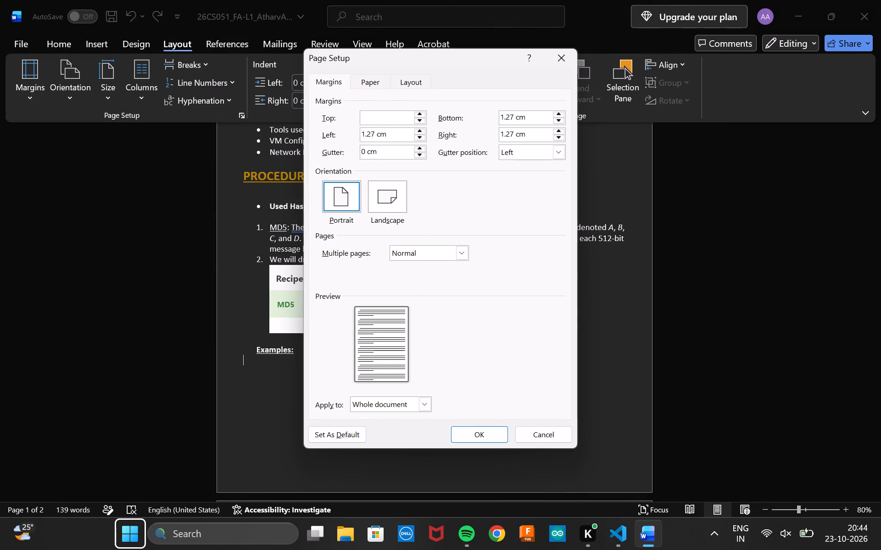
key(0)
click(536, 117)
key(BackSpace)
key(BackSpace)
key(BackSpace)
key(BackSpace)
key(BackSpace)
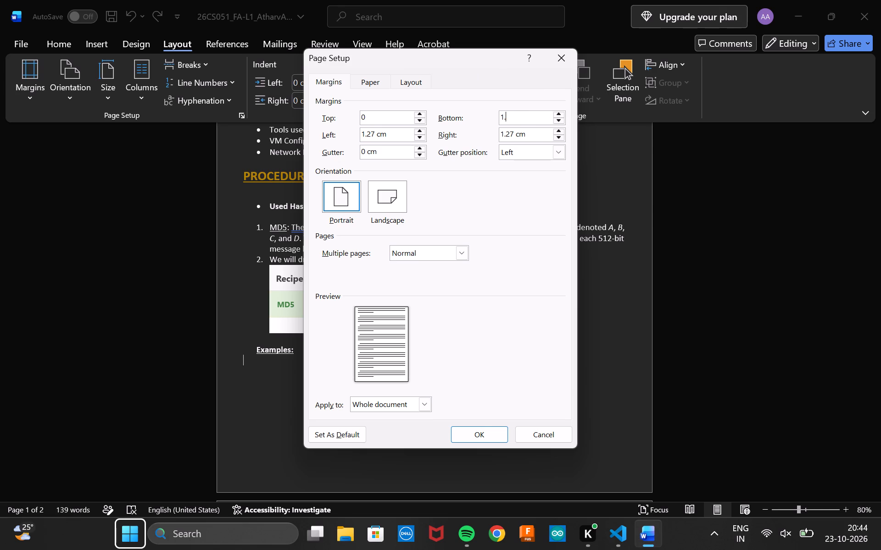
key(BackSpace)
key(BackSpace)
key(0)
key(Return)
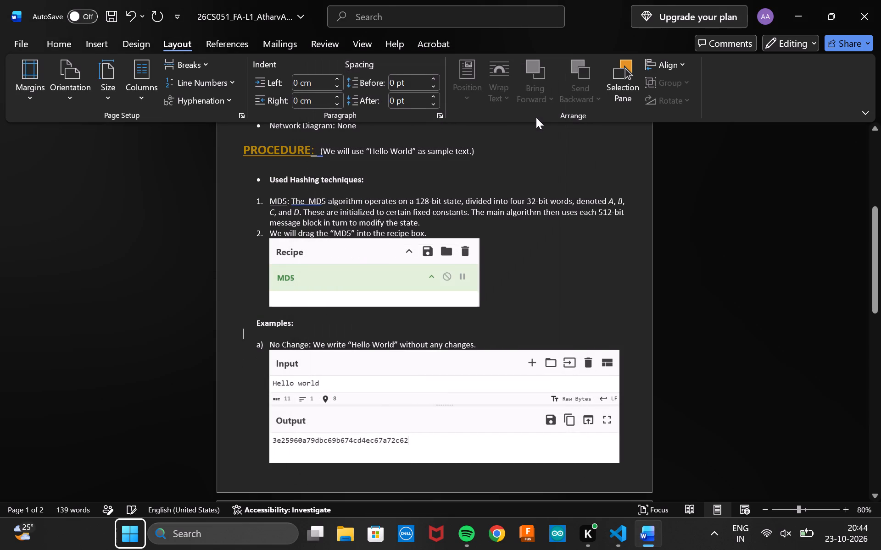
Add three new list items after the No Change text, ahead of the MD5 input/output picture.
scroll(527, 214, up, 5)
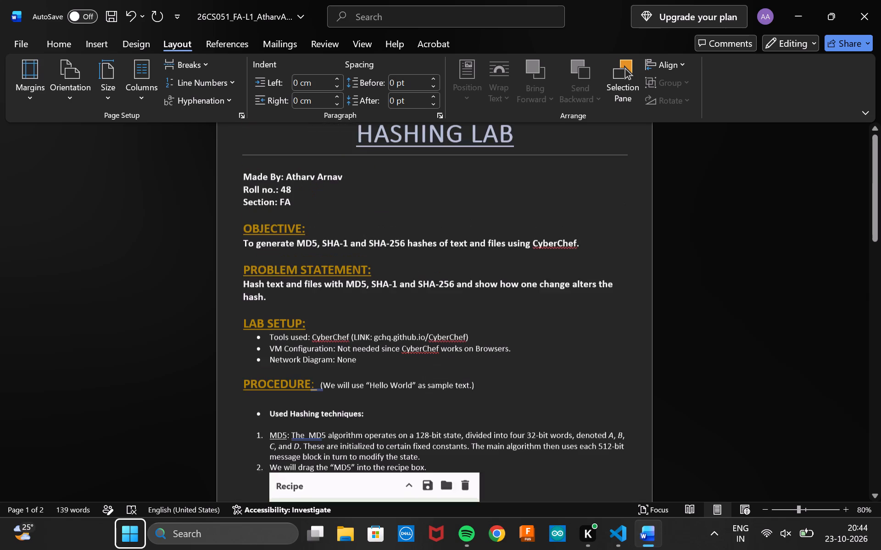
scroll(527, 214, up, 1)
scroll(527, 214, down, 3)
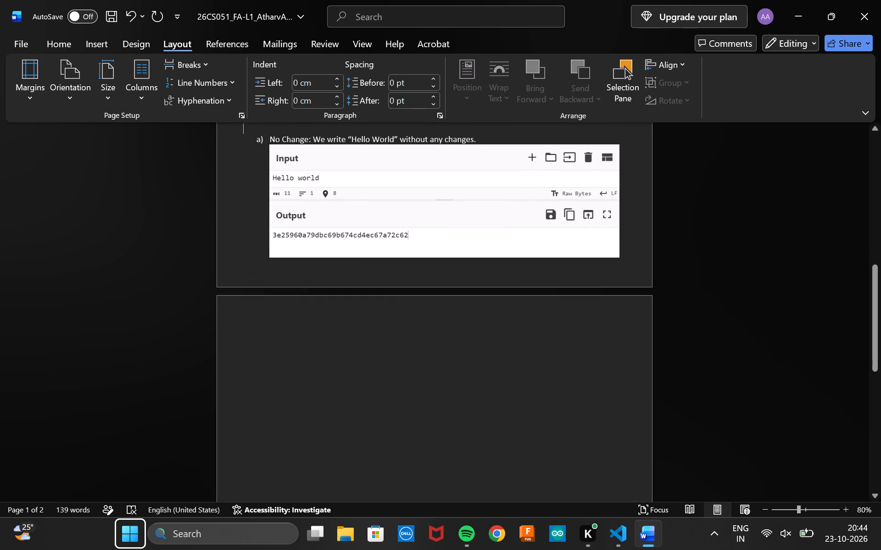
click(319, 314)
click(262, 136)
click(273, 314)
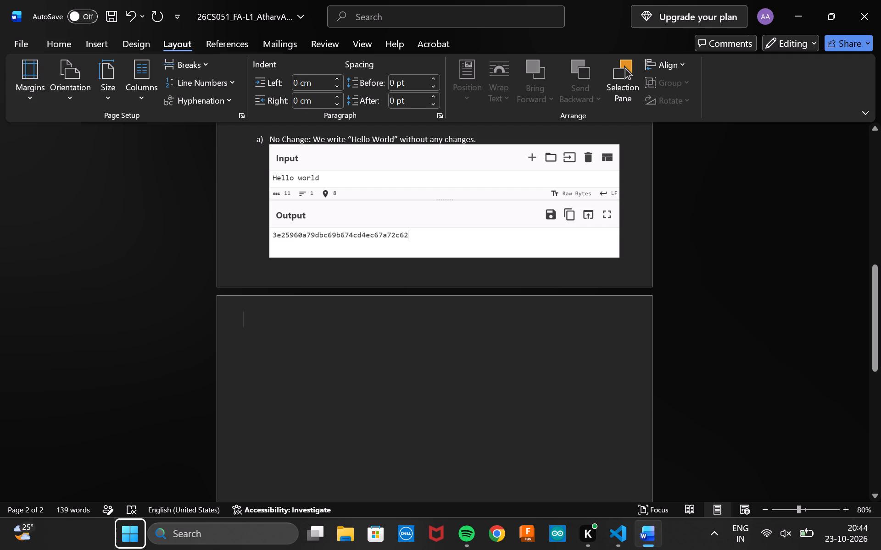
click(481, 140)
key(Return)
key(Return)
key(Return)
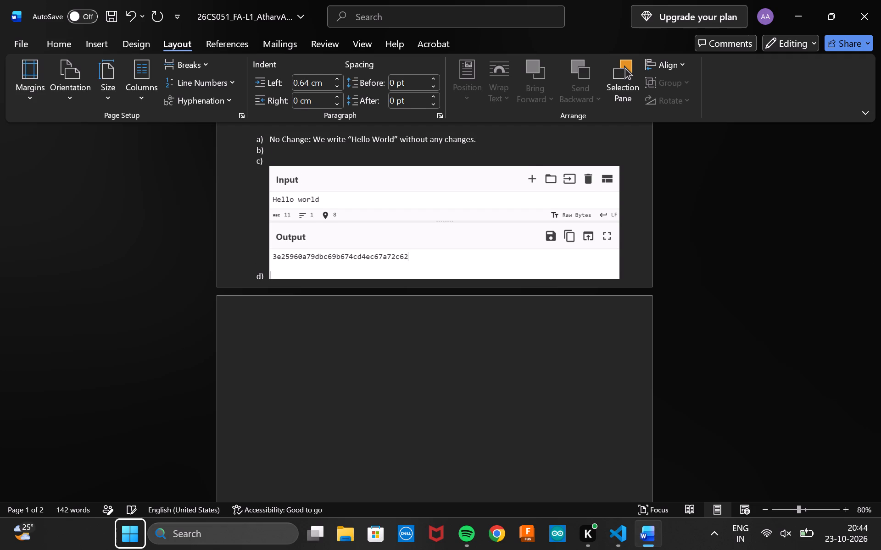
Remove the extra lettered items, leaving the picture in its own unnumbered paragraph with a 0.64 cm left indent.
key(BackSpace)
key(BackSpace)
key(BackSpace)
key(BackSpace)
key(BackSpace)
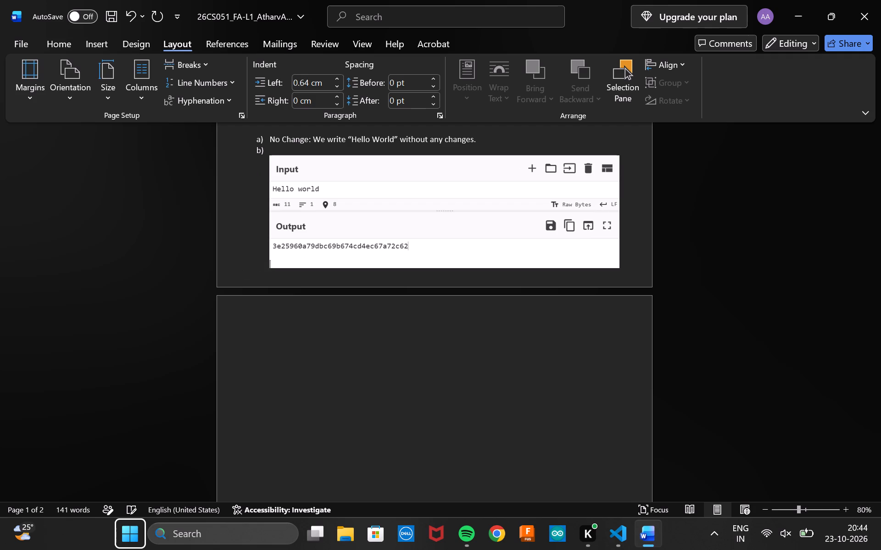
key(BackSpace)
key(BackSpace)
key(BackSpace)
key(BackSpace)
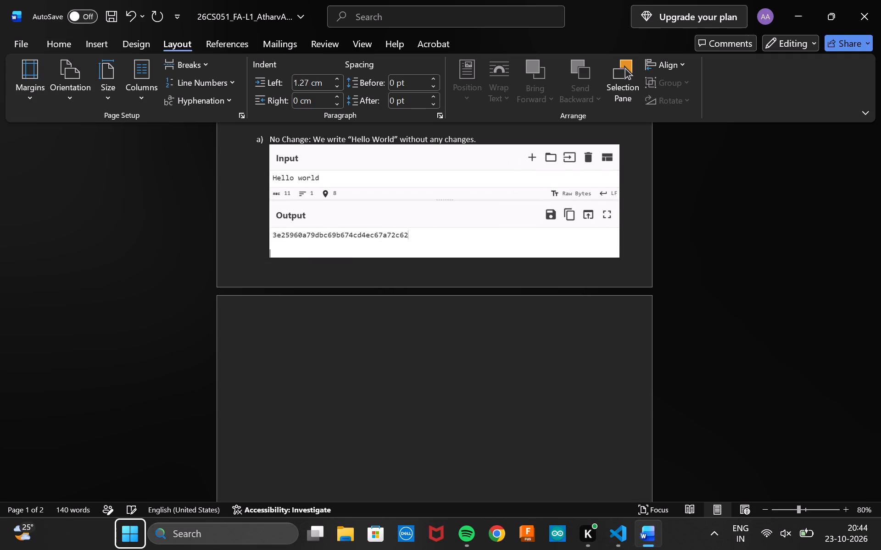
key(BackSpace)
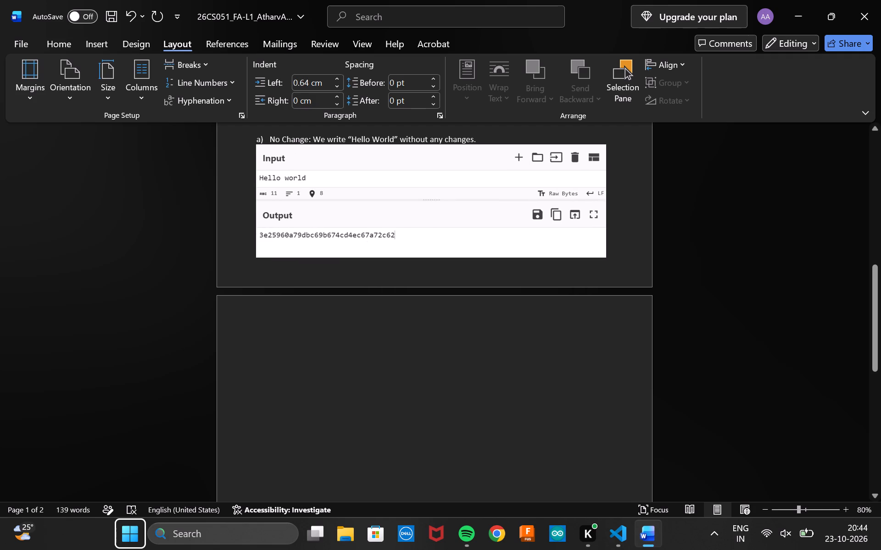
Shift the No Change list item to a 1 cm left indent.
drag(257, 141, 264, 138)
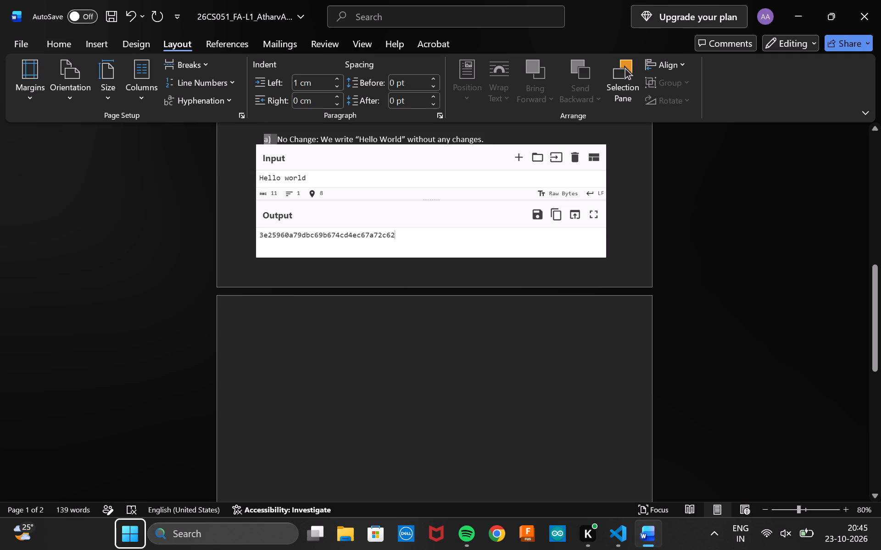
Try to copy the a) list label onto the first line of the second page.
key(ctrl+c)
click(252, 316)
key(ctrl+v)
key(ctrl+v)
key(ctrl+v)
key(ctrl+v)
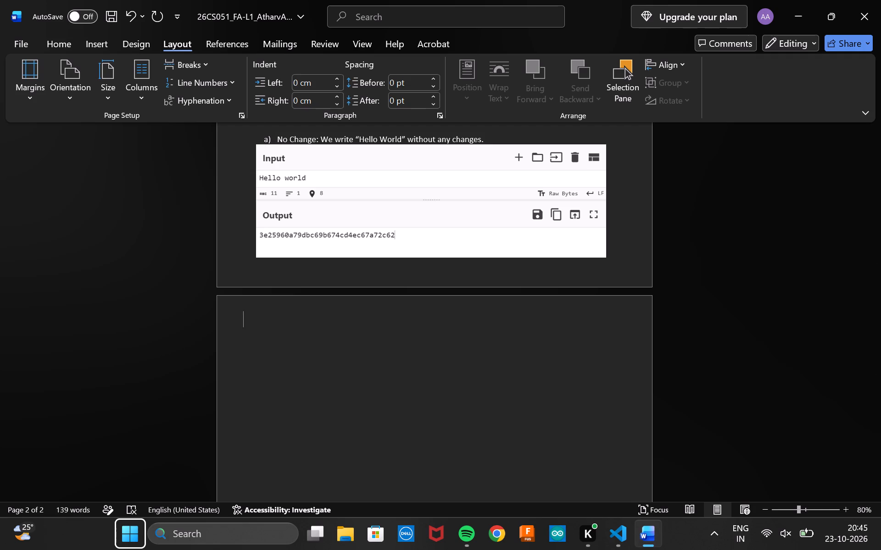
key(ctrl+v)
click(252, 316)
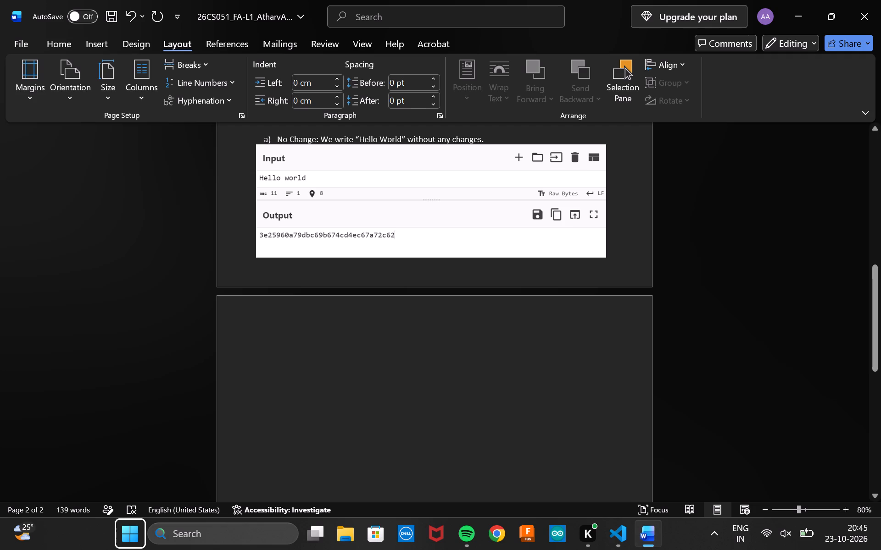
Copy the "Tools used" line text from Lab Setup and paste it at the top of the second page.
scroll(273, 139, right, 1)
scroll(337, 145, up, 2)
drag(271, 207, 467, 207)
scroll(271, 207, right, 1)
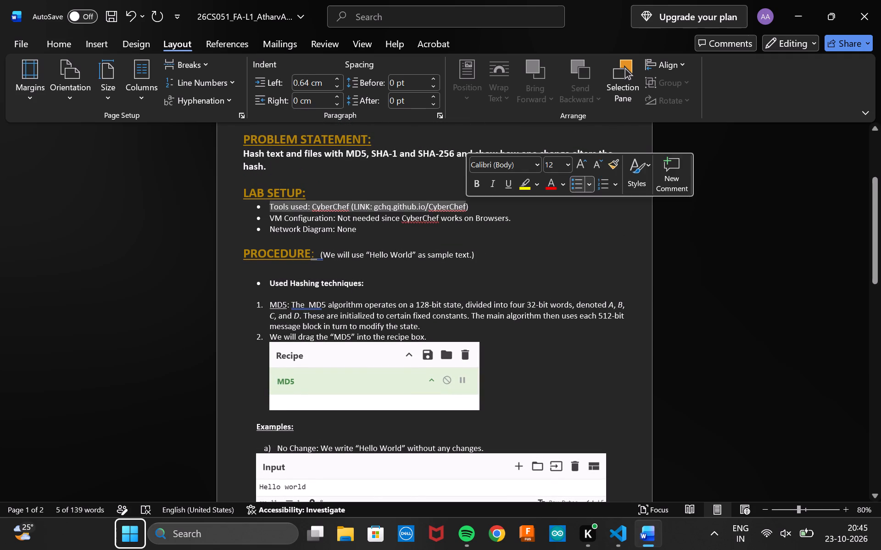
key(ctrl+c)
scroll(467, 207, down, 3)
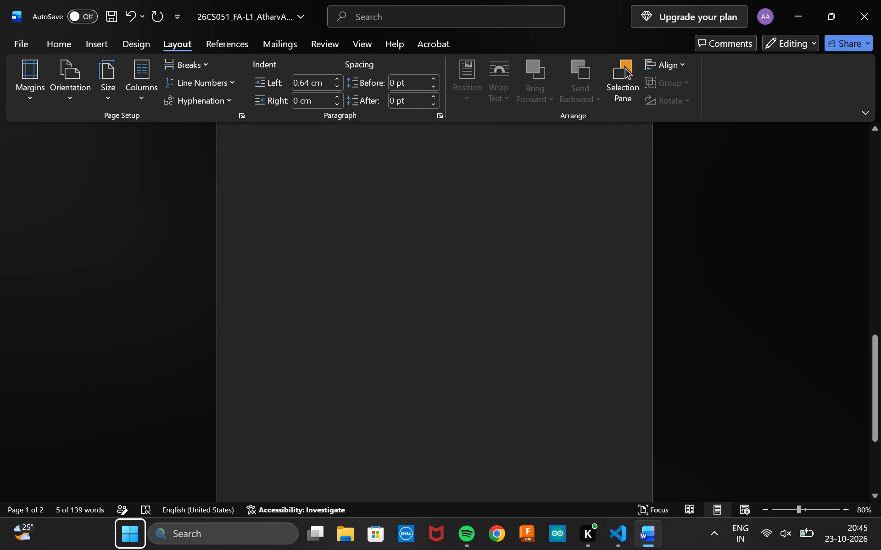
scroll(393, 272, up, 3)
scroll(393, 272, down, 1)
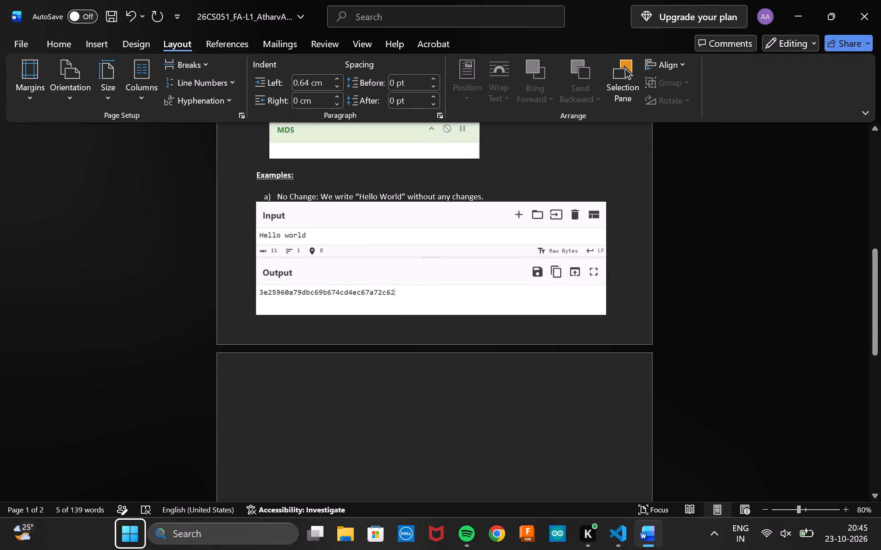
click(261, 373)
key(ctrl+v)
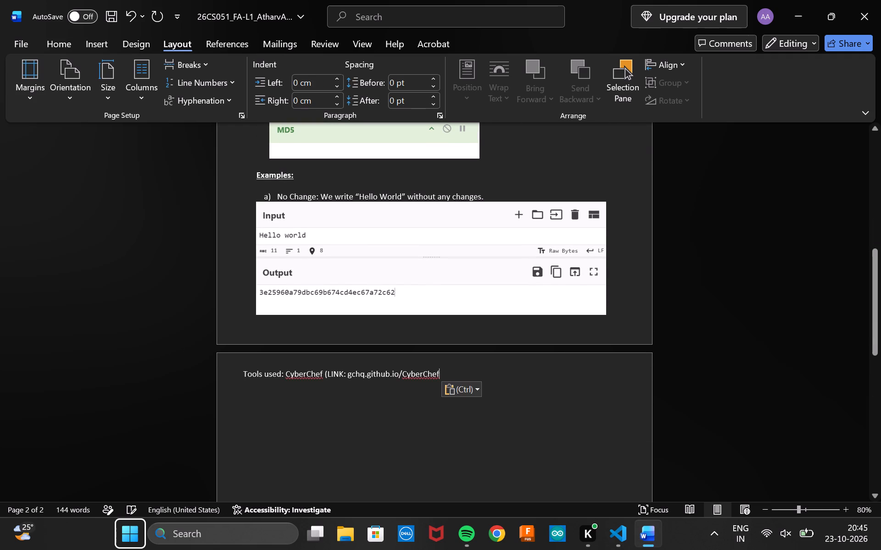
Indent the first line of the second page by inserting fifteen spaces before its text.
click(241, 376)
key(space)
key(space)
key(space)
key(space)
key(space)
key(space)
key(space)
key(space)
key(space)
key(space)
key(space)
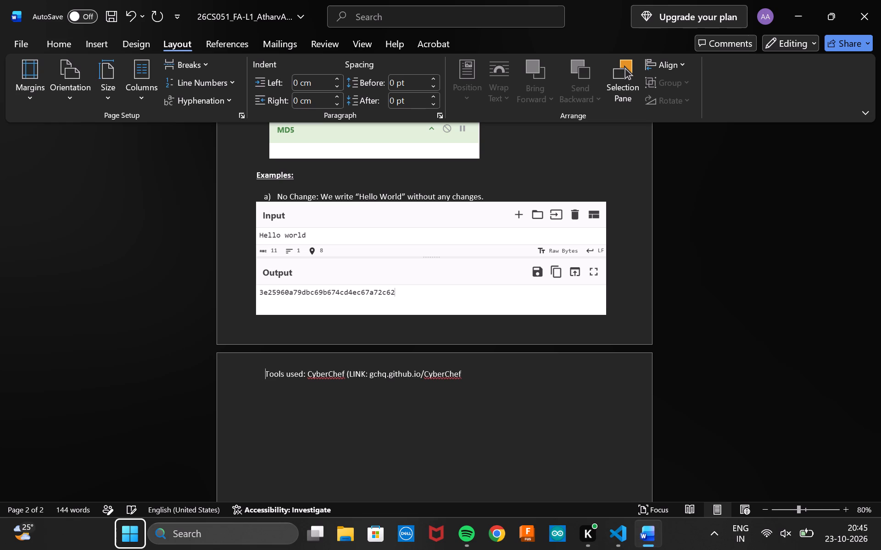
key(space)
key(space)
key(space)
key(space)
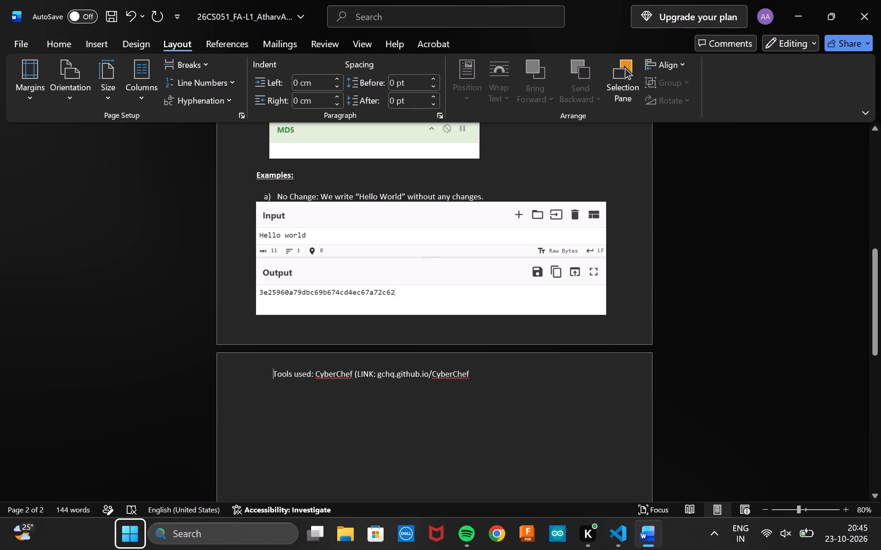
Delete the pasted "Tools used" text from the first line of the second page, keeping the leading spaces.
click(483, 369)
click(483, 369)
key(BackSpace)
key(BackSpace)
key(BackSpace)
key(BackSpace)
key(BackSpace)
key(BackSpace)
key(BackSpace)
key(BackSpace)
key(BackSpace)
key(BackSpace)
key(BackSpace)
key(BackSpace)
key(BackSpace)
key(BackSpace)
key(BackSpace)
key(BackSpace)
key(BackSpace)
key(BackSpace)
key(BackSpace)
key(BackSpace)
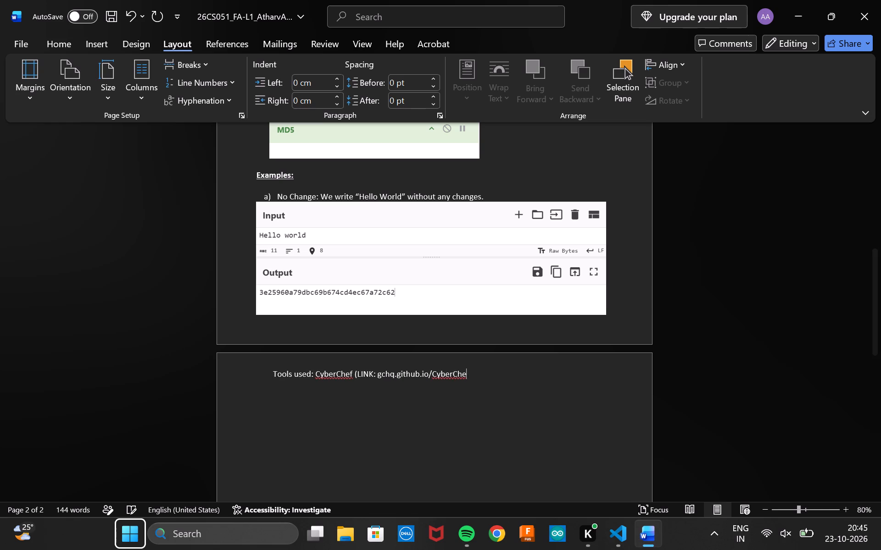
key(BackSpace)
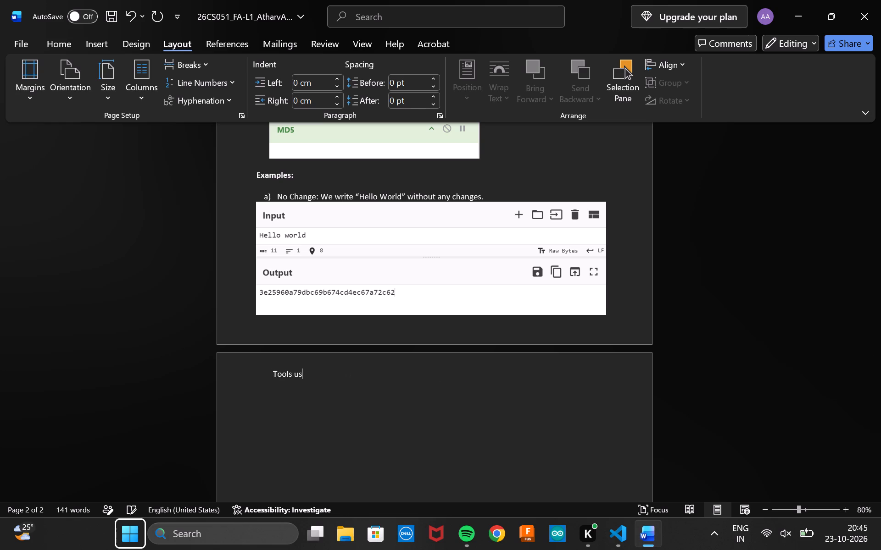
key(BackSpace)
key(BackSpace)
key(BackSpace)
key(BackSpace)
key(BackSpace)
key(BackSpace)
key(BackSpace)
key(BackSpace)
Add the label "b)" followed by a space to the indented line as plain text, reversing automatic list formatting.
key(b)
key(shift+parenright)
key(space)
key(BackSpace)
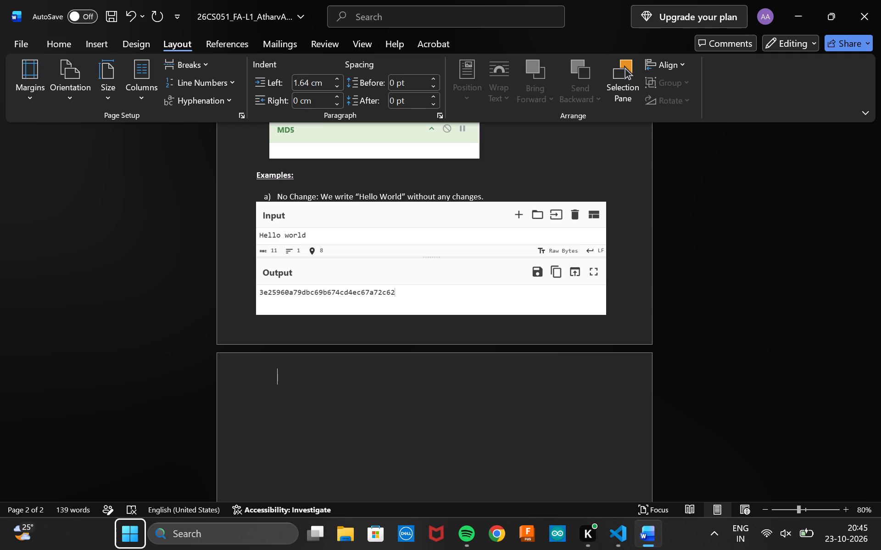
key(BackSpace)
key(BackSpace)
key(ctrl+z)
key(ctrl+z)
key(ctrl+z)
key(ctrl+z)
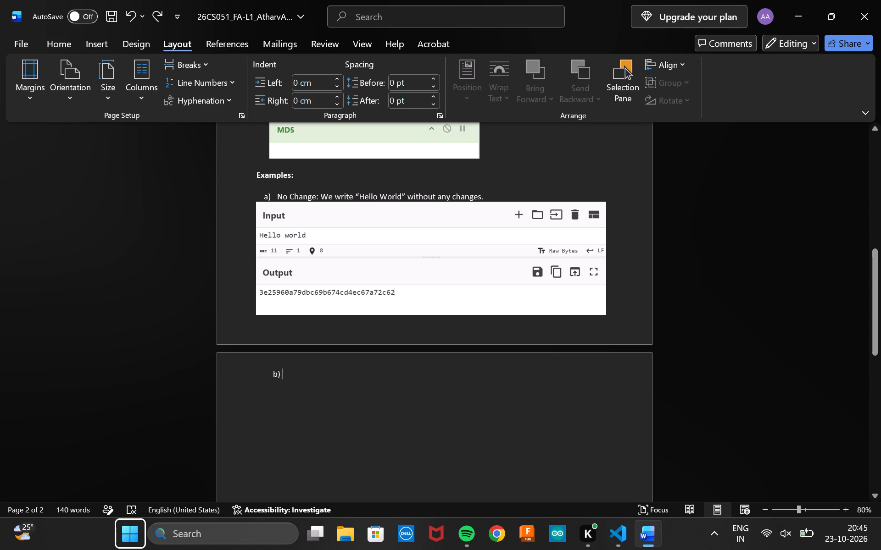
Begin the text of item b) with "We change" and a trailing space.
text(ch)
key(BackSpace)
key(BackSpace)
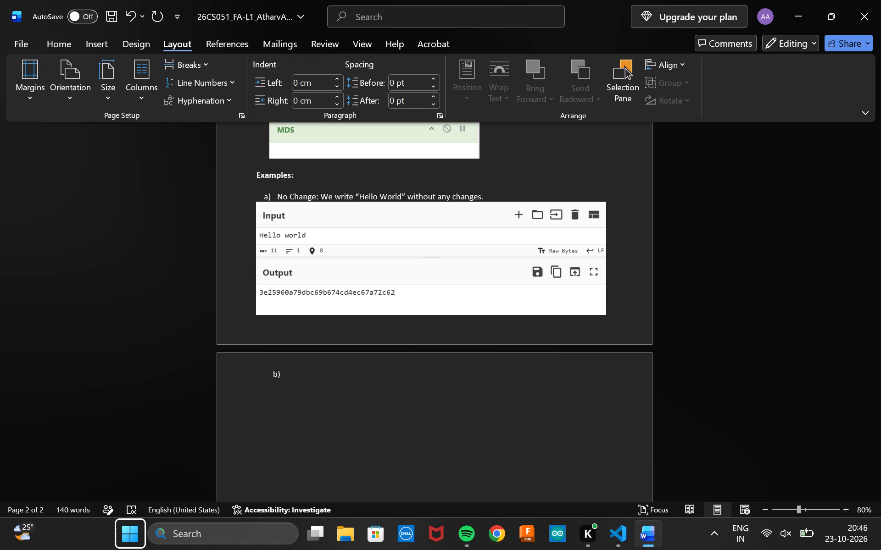
text(We change)
key(space)
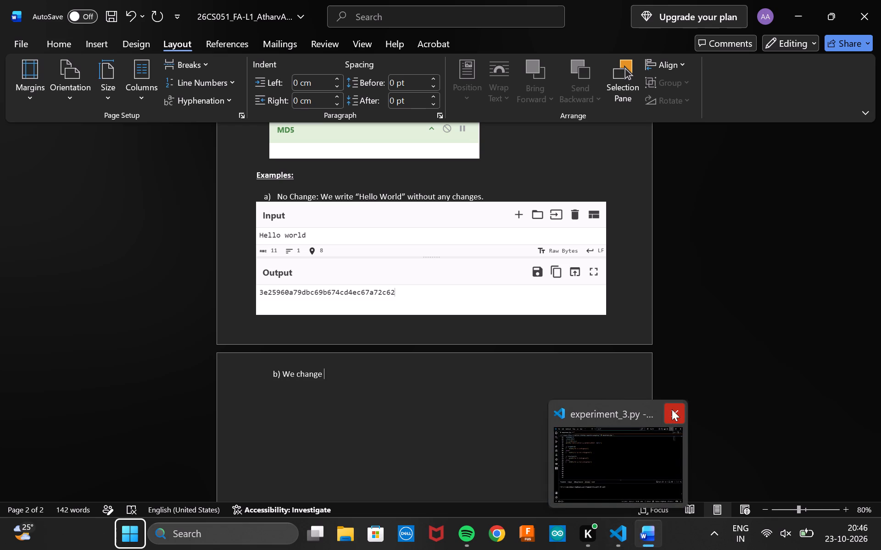
Close the VS Code window showing experiment_3.py.
click(672, 409)
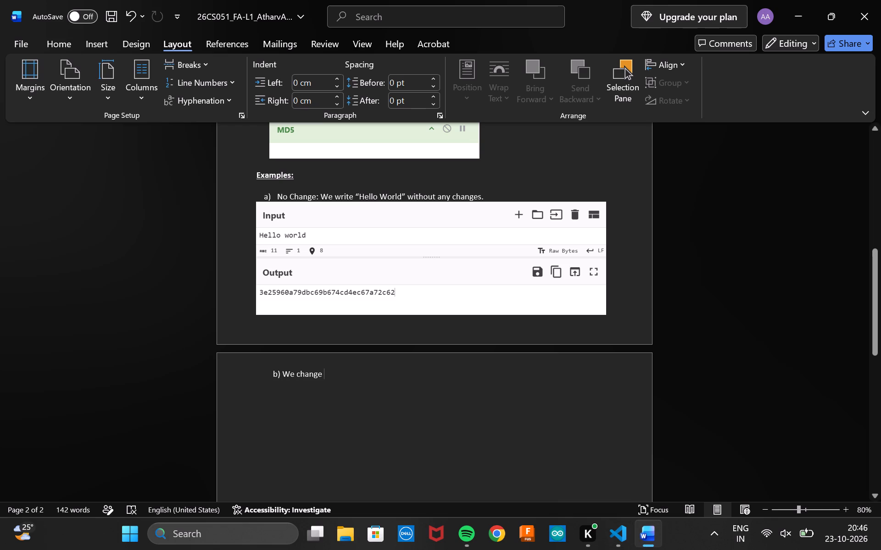
Complete the item b) sentence with "'H' to 'h'.".
key(apostrophe)
key(shift+h)
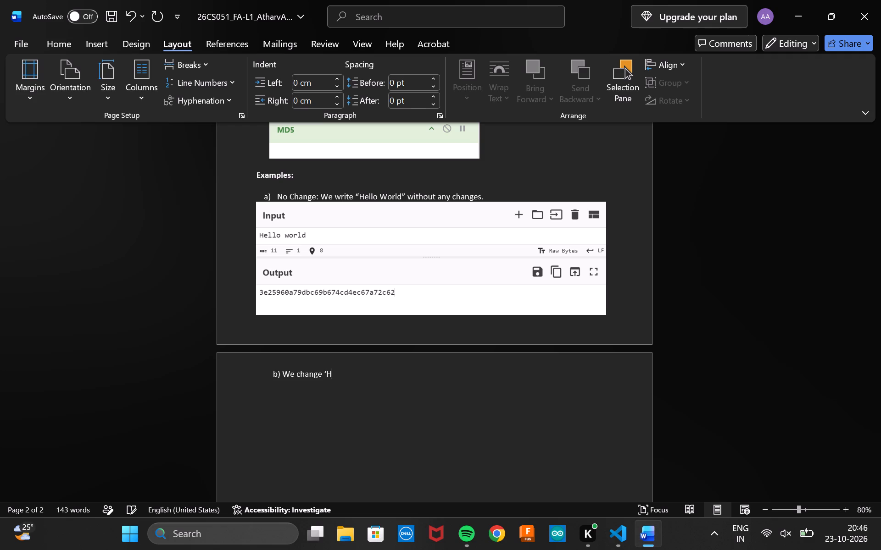
key(apostrophe)
key(space)
text(to)
key(space)
key(apostrophe)
key(h)
key(apostrophe)
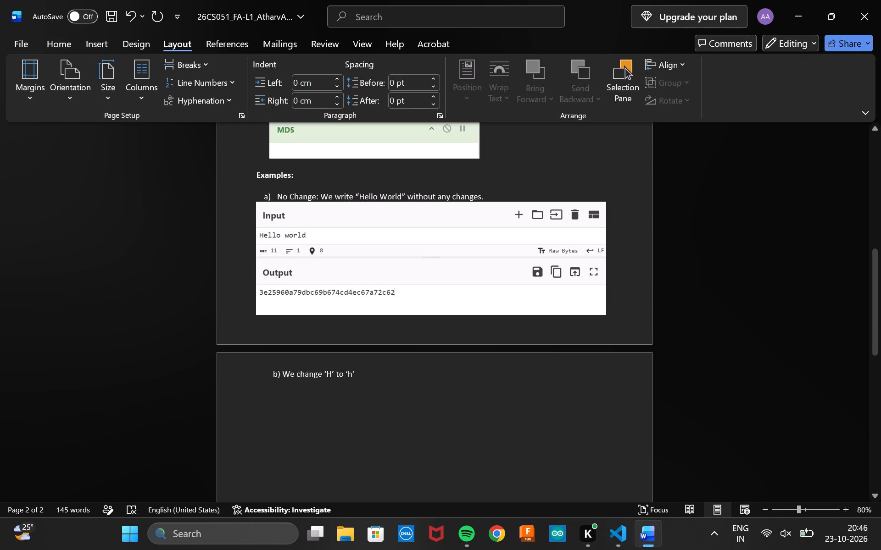
key(period)
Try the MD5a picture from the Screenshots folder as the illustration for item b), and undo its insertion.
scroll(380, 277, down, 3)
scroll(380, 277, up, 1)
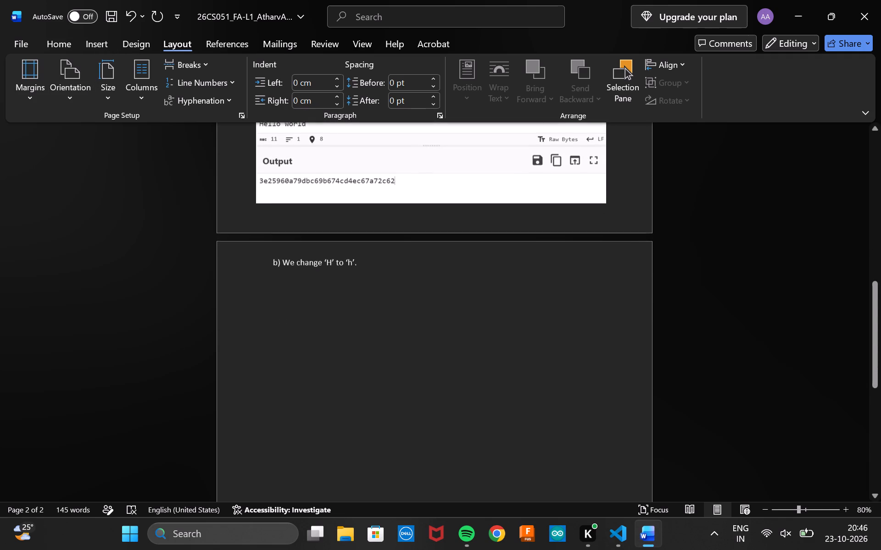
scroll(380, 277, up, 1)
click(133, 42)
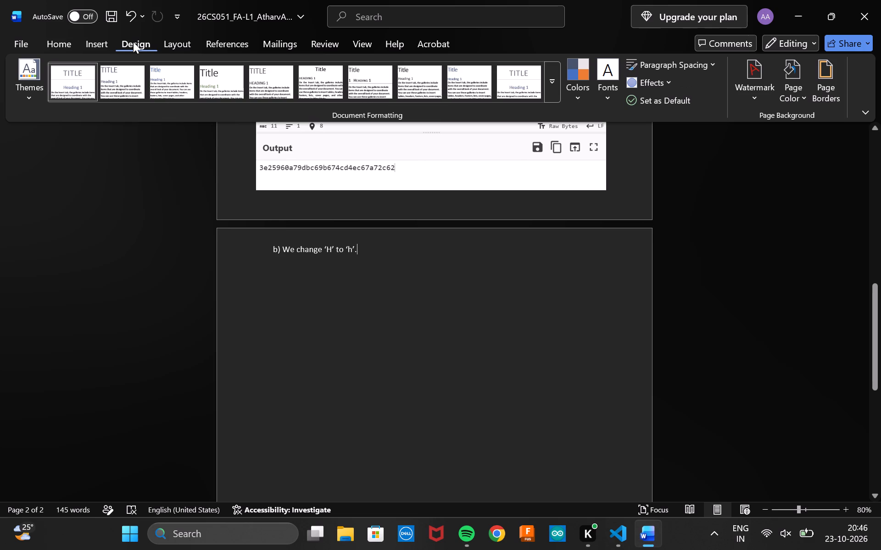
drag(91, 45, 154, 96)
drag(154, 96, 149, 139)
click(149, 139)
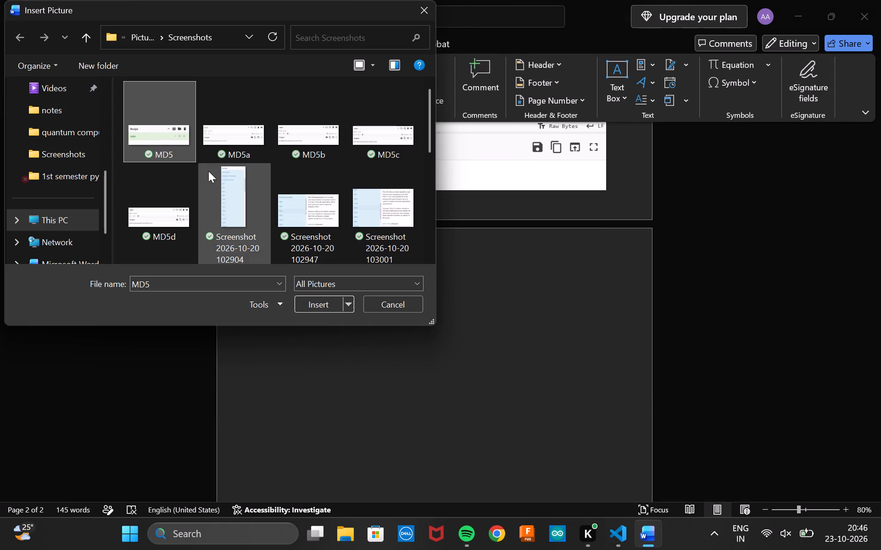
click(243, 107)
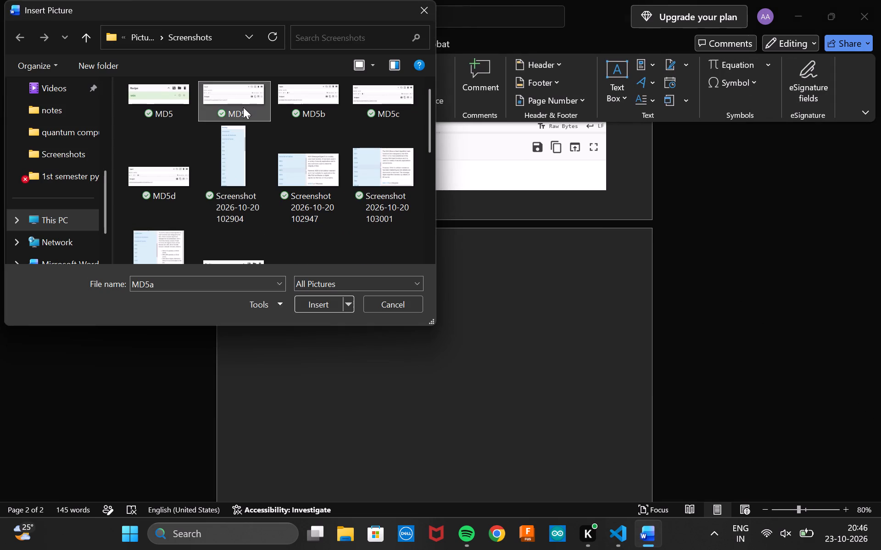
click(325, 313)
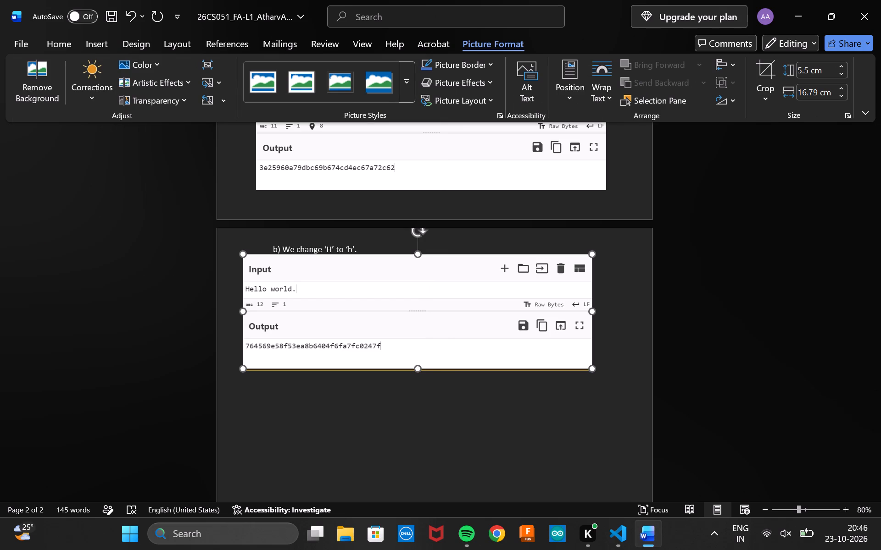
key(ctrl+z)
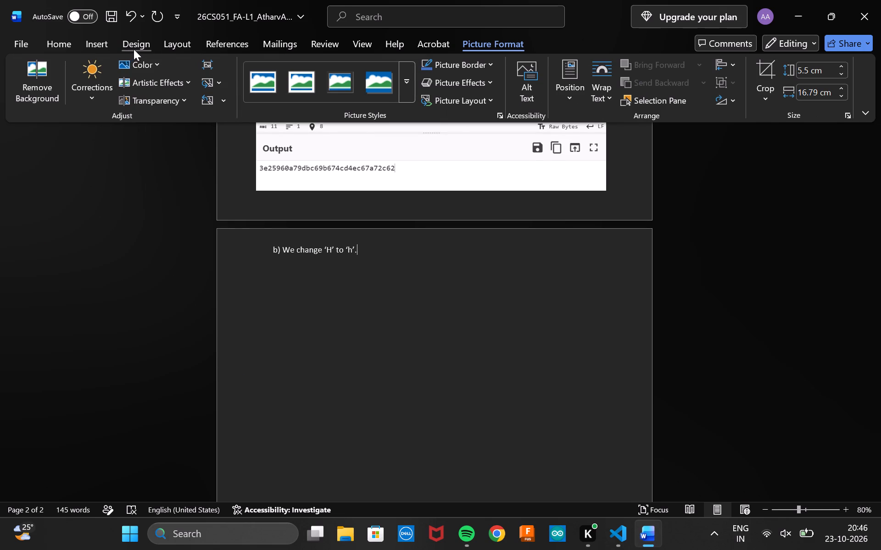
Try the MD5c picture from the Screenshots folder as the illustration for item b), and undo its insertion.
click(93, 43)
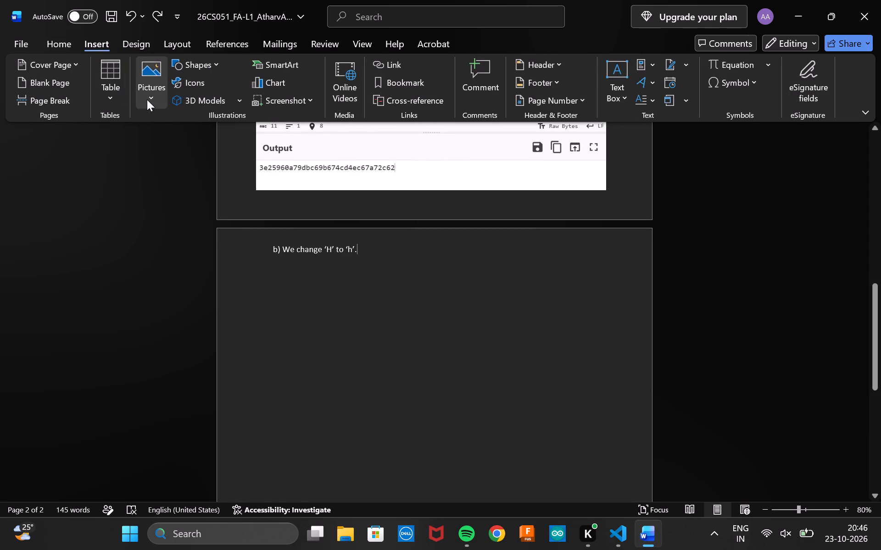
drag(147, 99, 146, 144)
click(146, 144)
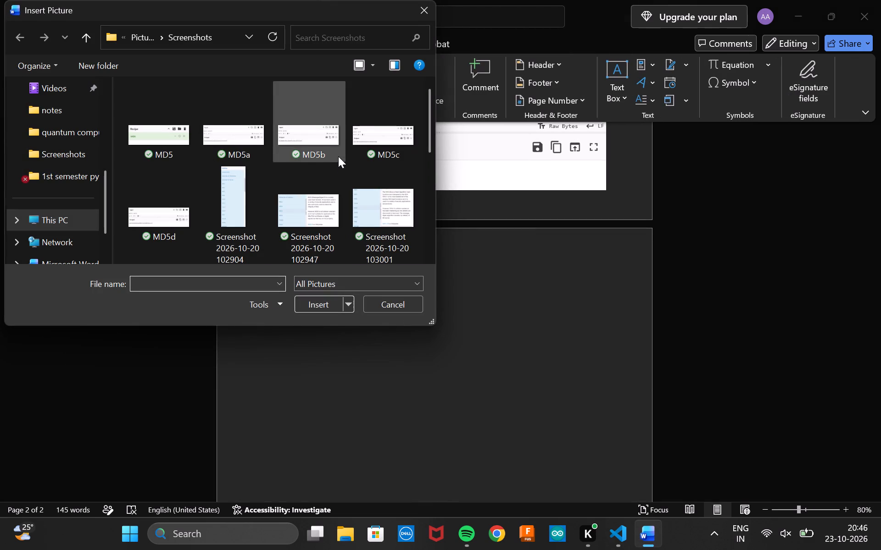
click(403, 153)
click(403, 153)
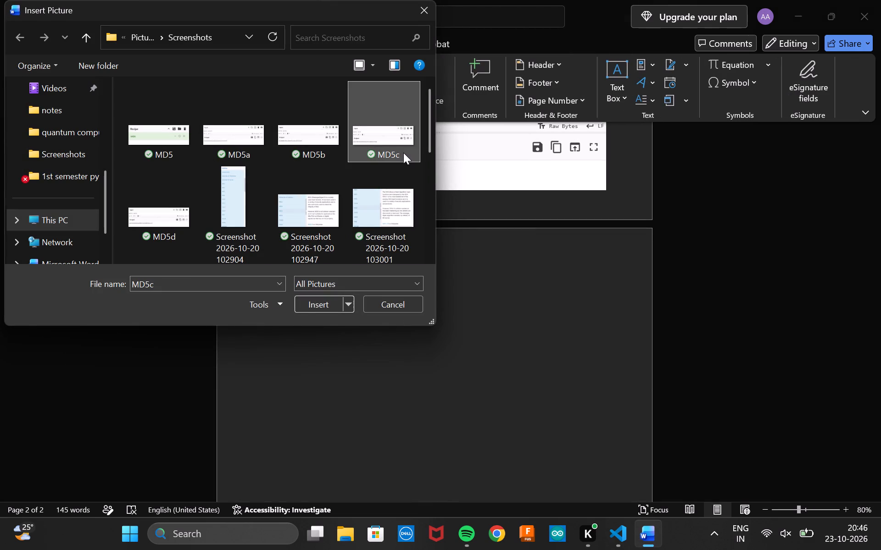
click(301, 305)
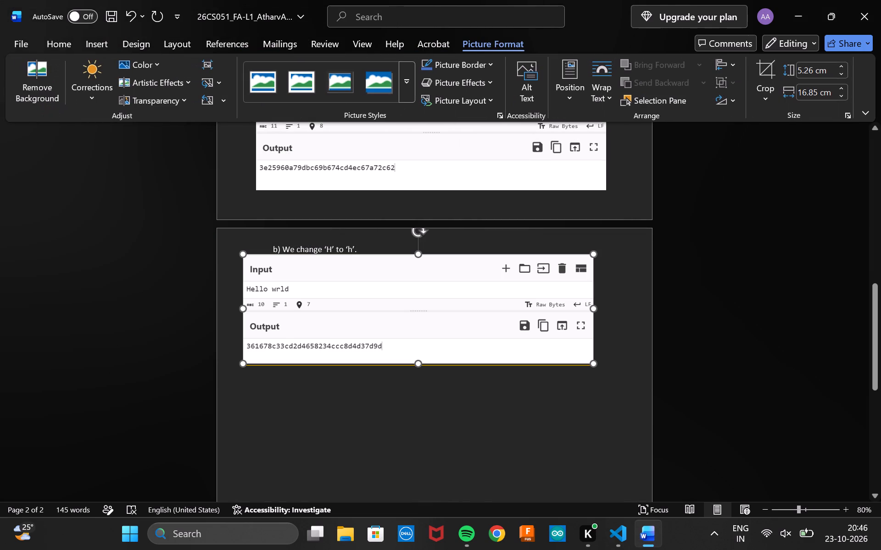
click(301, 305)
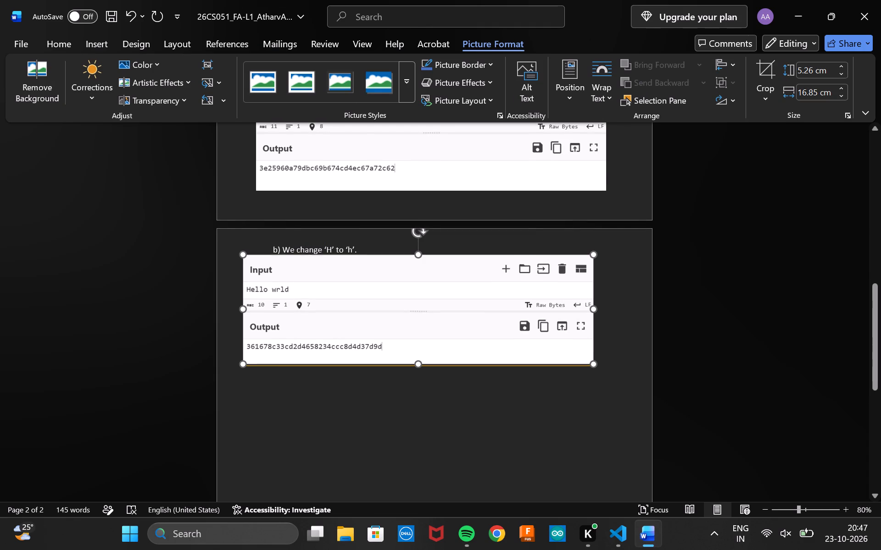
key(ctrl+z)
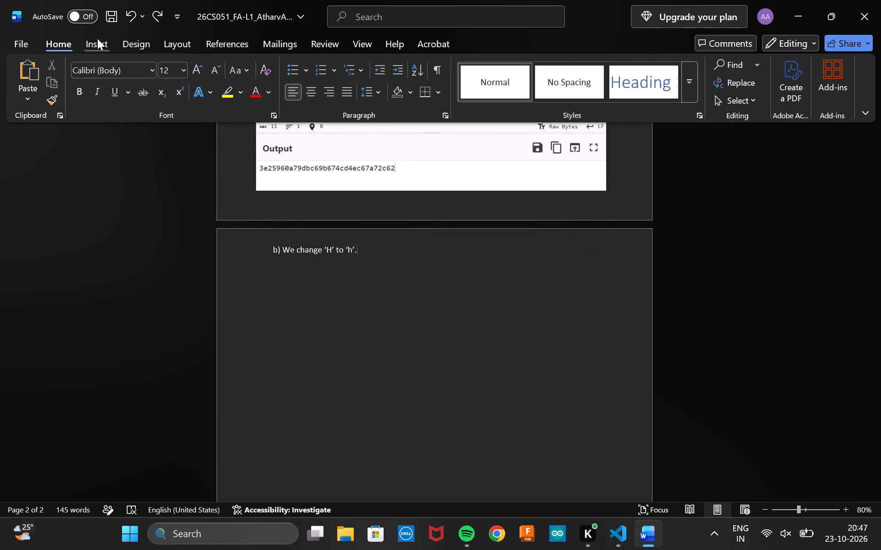
Insert the MD5d picture from the Screenshots folder after the item b) sentence.
click(97, 38)
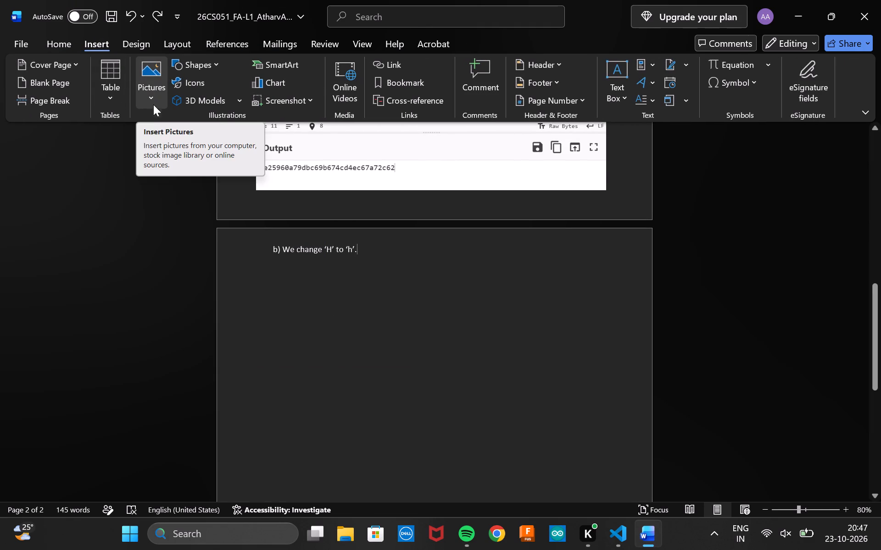
click(154, 102)
click(156, 138)
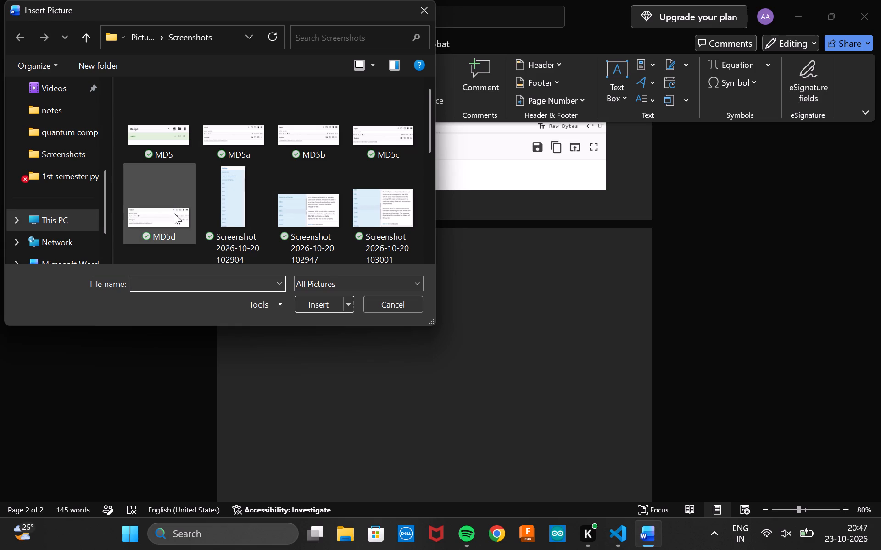
click(174, 213)
click(327, 306)
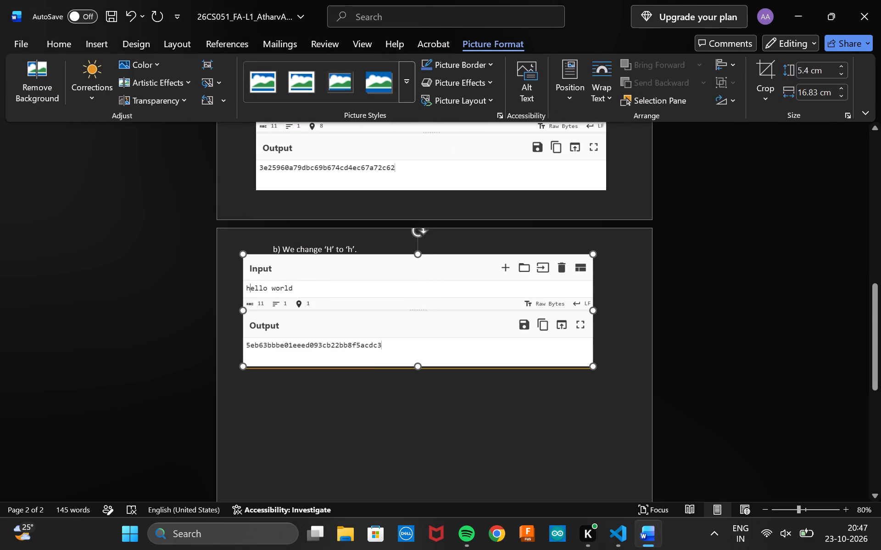
click(360, 251)
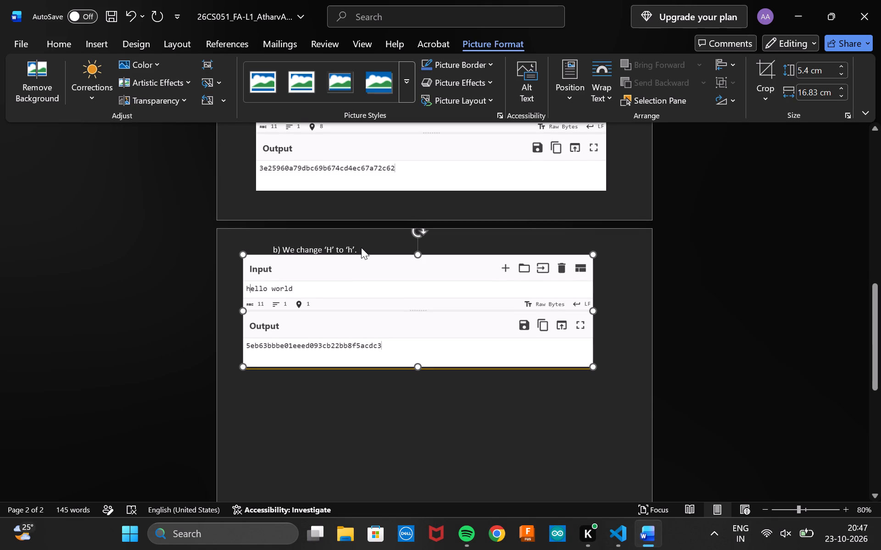
Remove the bold and underline formatting from the hello world picture under item b).
click(285, 379)
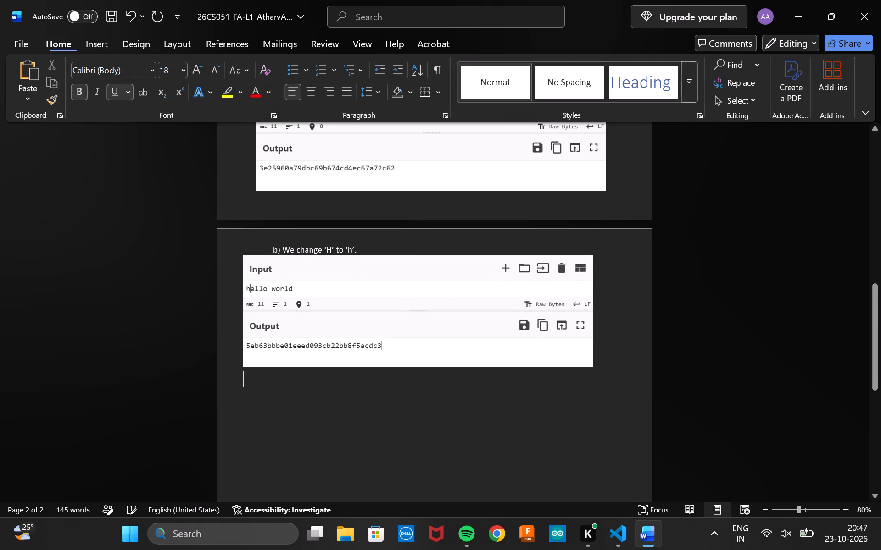
click(285, 379)
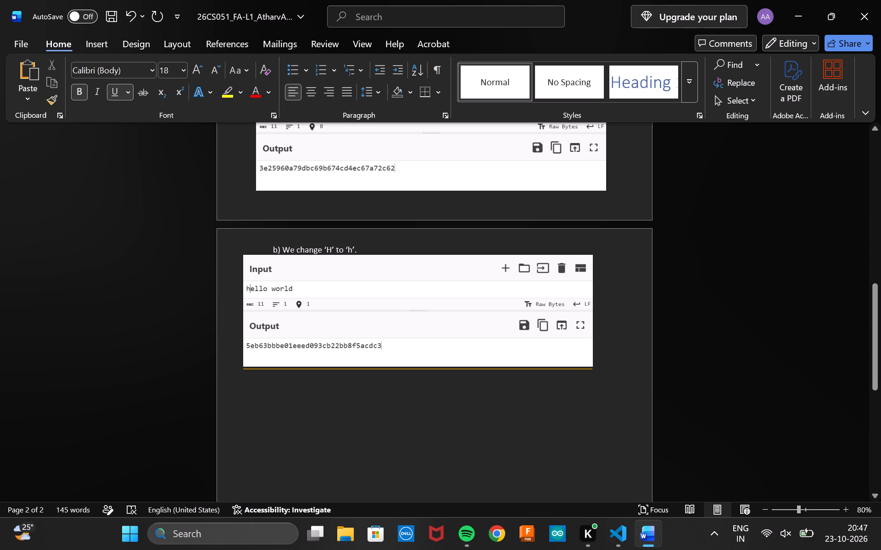
click(412, 427)
click(260, 343)
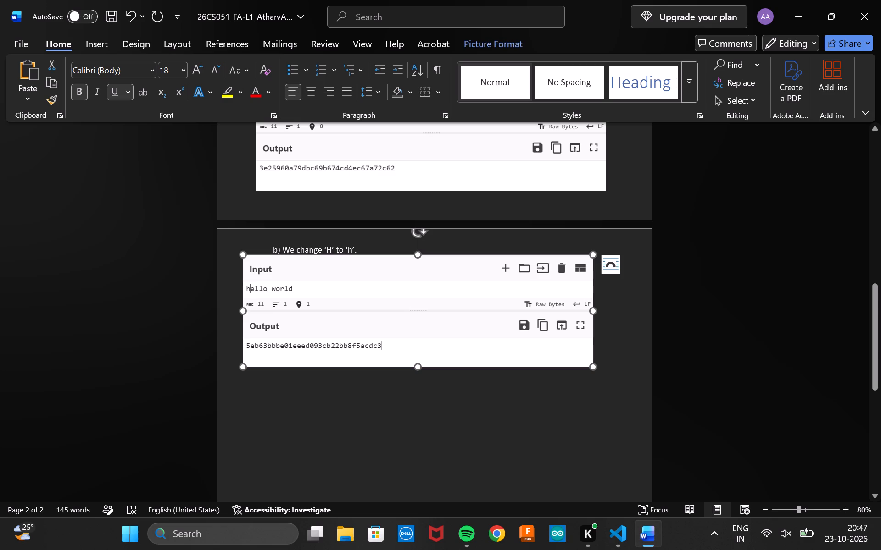
click(81, 86)
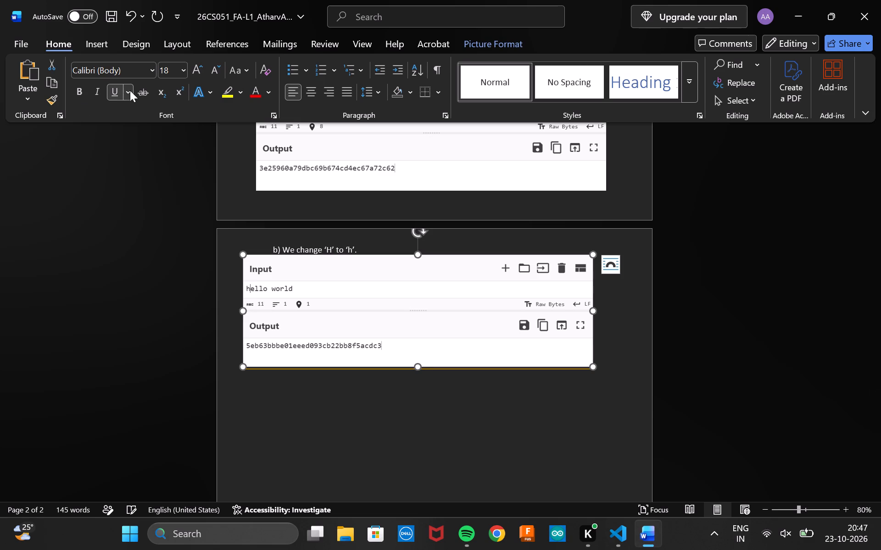
click(119, 93)
click(312, 393)
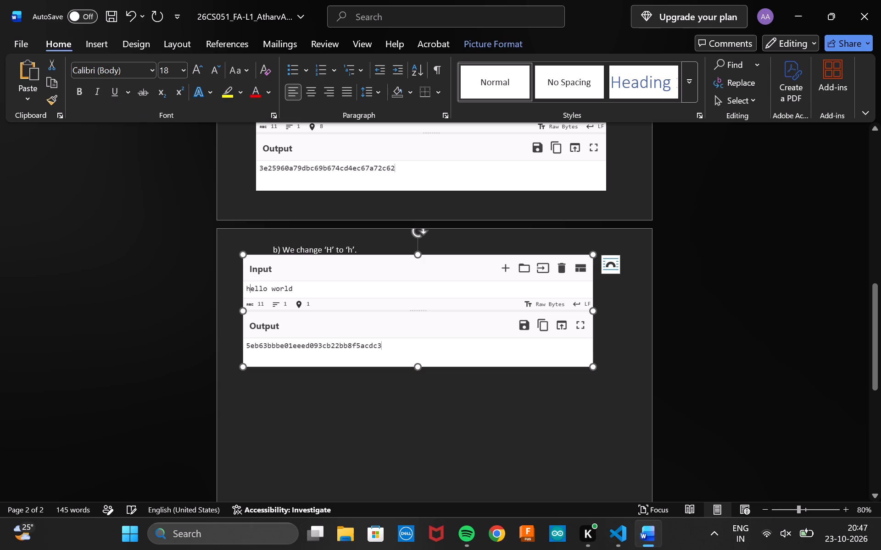
Paste the copied "Tools used: CyberChef" text on the line directly below the item b) picture.
ctrl+click(275, 369)
key(ctrl+v)
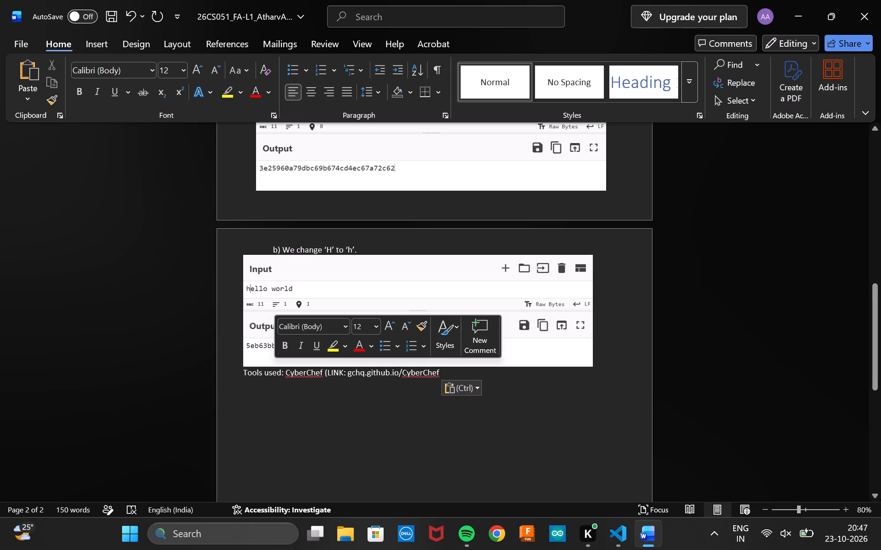
Write "c) We add a fullstop" in front of the pasted "Tools used" text.
key(Left)
key(Left)
key(Left)
key(Left)
key(Left)
key(Left)
key(Left)
key(Left)
key(Left)
key(Left)
key(Left)
key(Left)
key(Left)
key(Left)
key(Left)
key(Left)
key(Left)
key(Left)
key(Left)
key(Left)
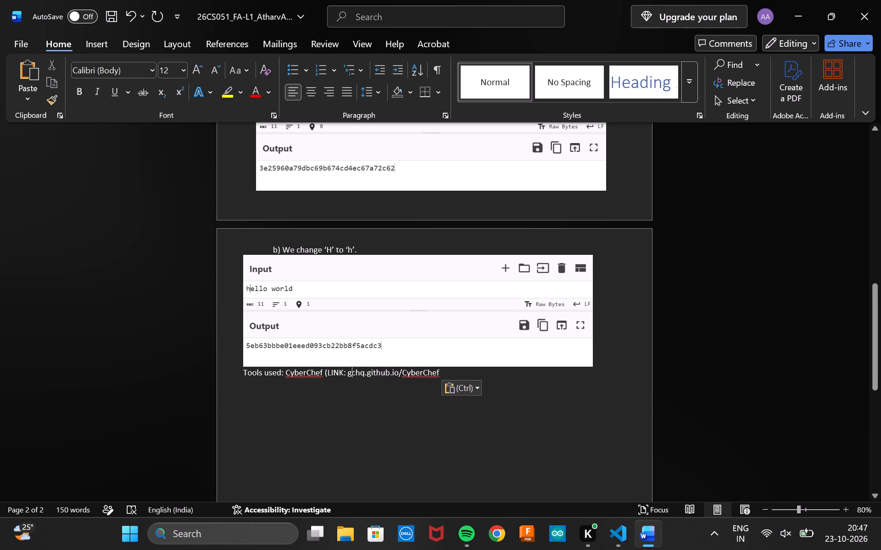
key(Left)
key(Left)
key(Left)
key(Left)
key(Left)
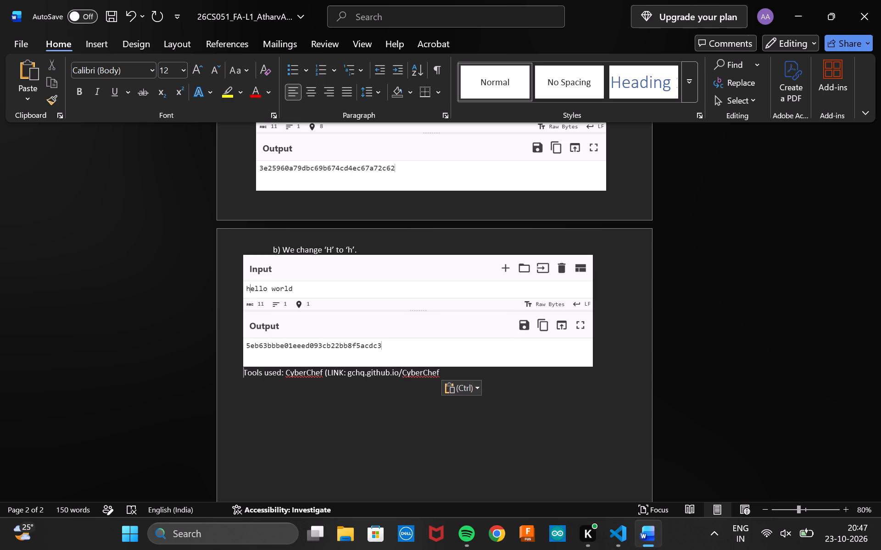
key(c)
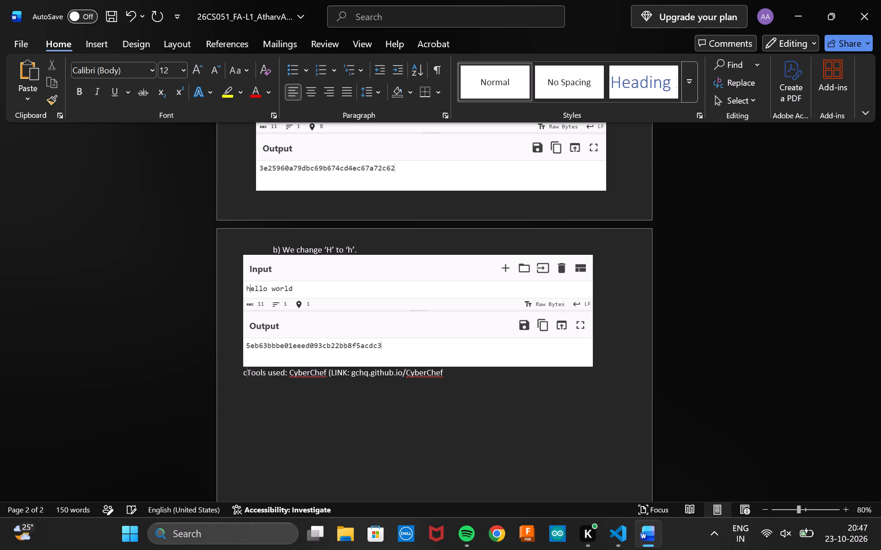
key(shift+parenright)
key(space)
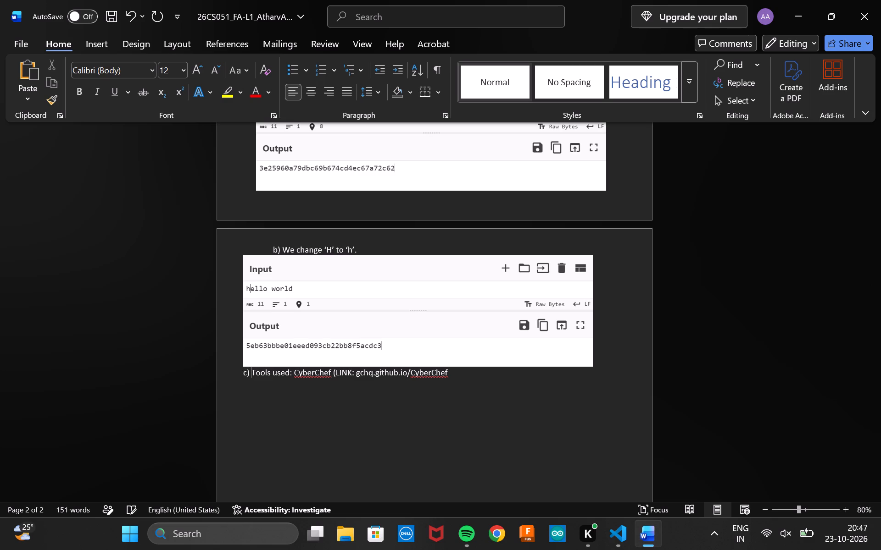
text(We)
key(space)
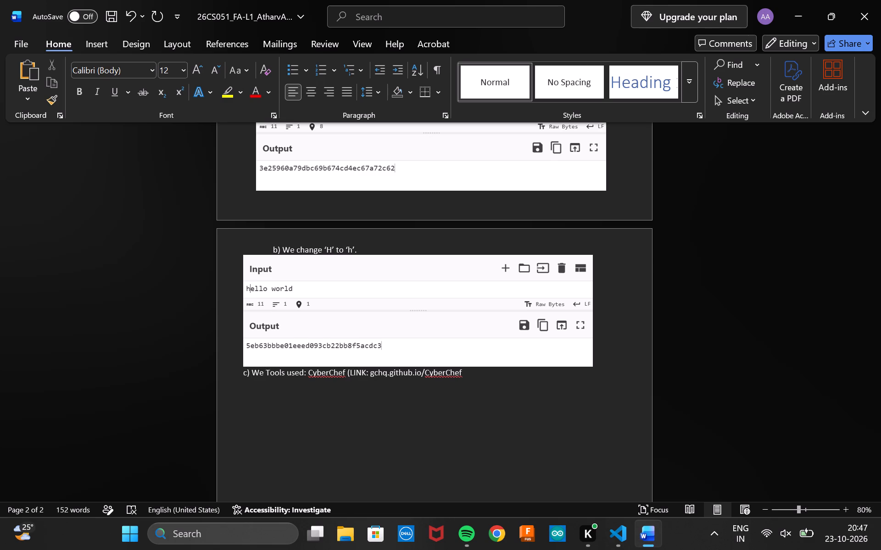
text(ch)
key(BackSpace)
key(BackSpace)
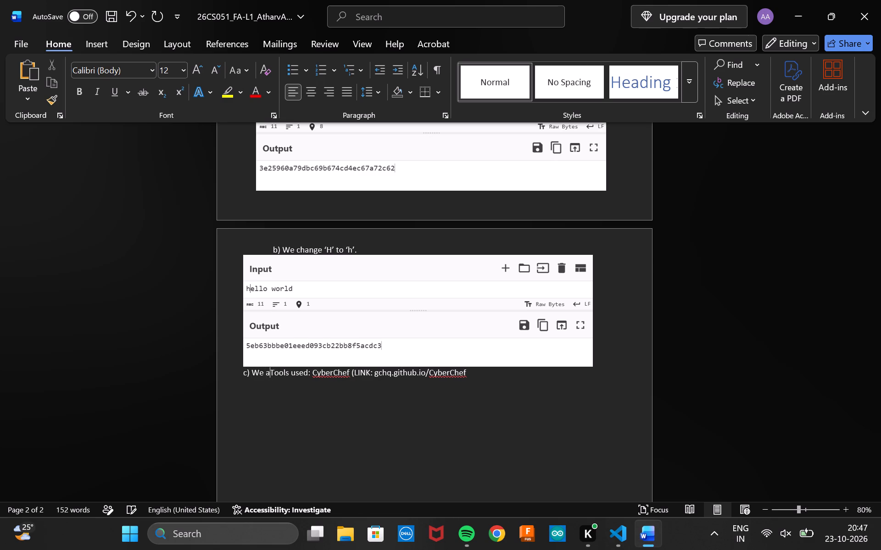
key(BackSpace)
text(A)
key(space)
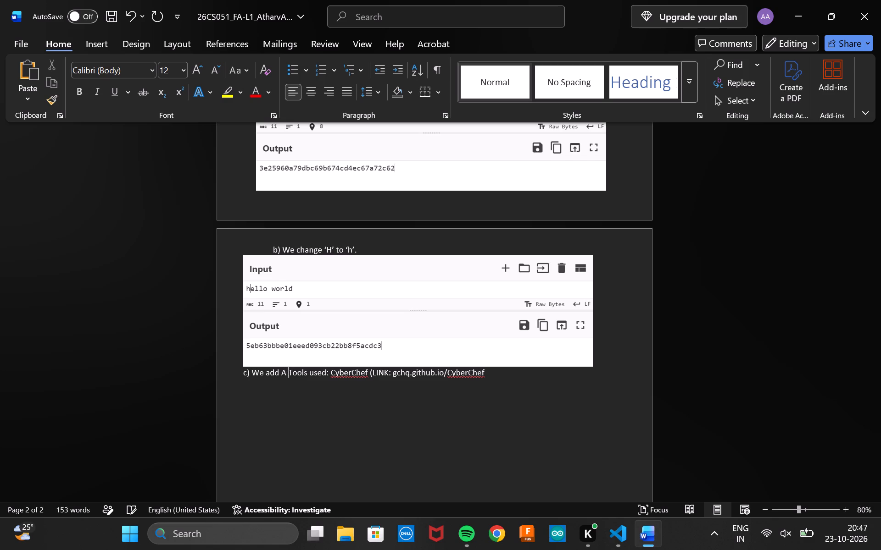
key(BackSpace)
key(BackSpace)
text(a)
key(space)
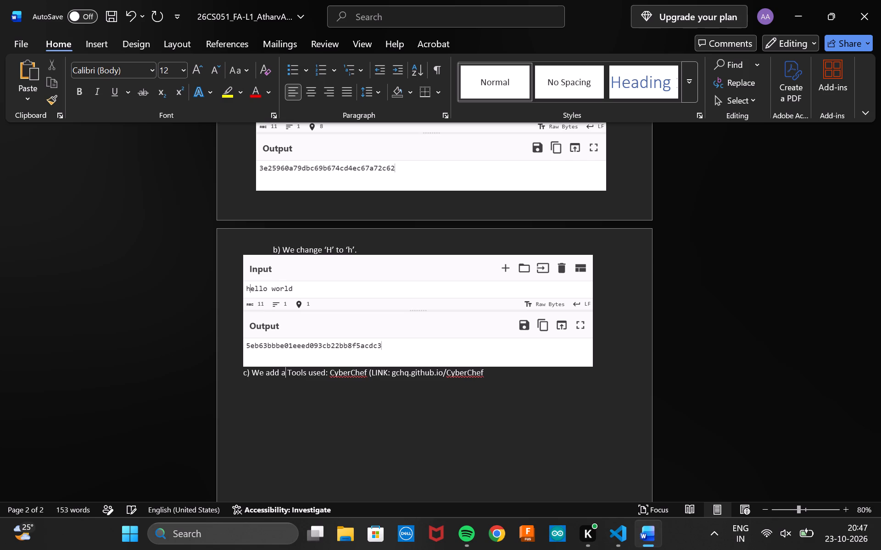
text(fullstop)
key(space)
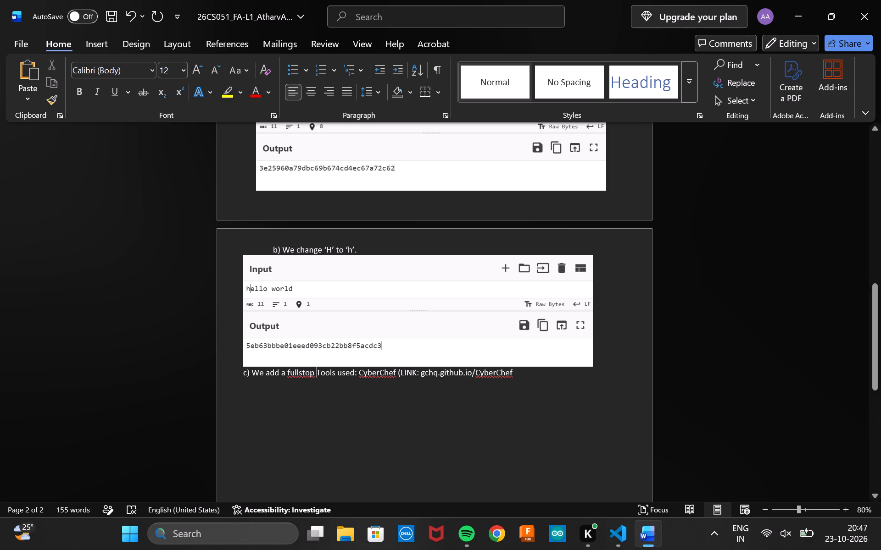
text(T)
key(space)
key(BackSpace)
key(BackSpace)
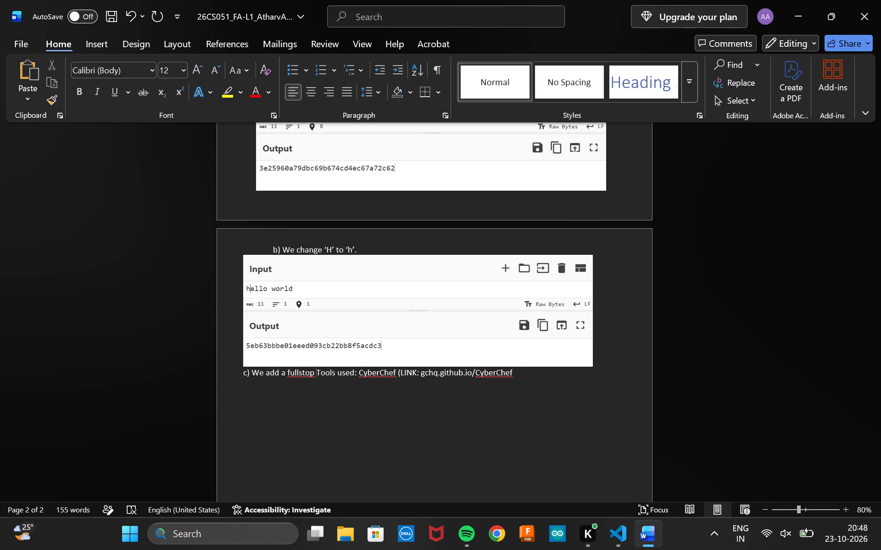
key(space)
text(AT)
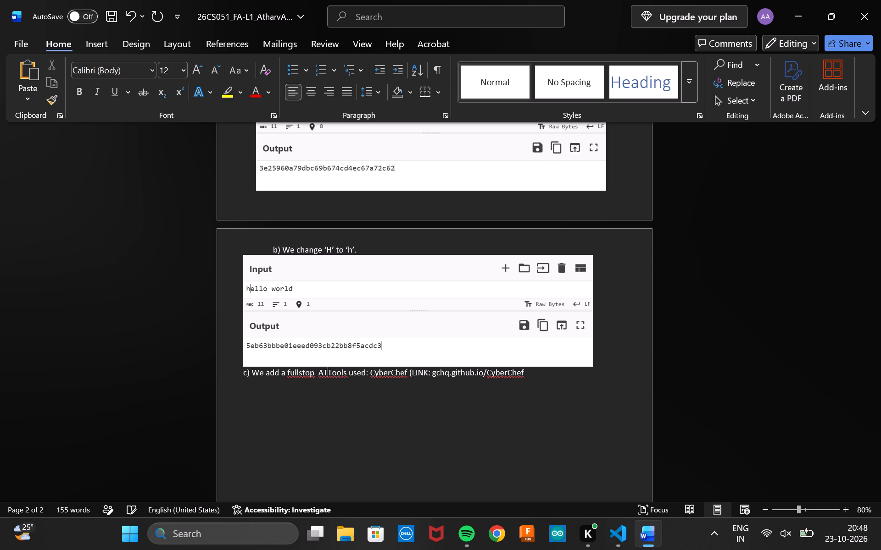
key(BackSpace)
key(BackSpace)
text(at)
key(space)
text(la)
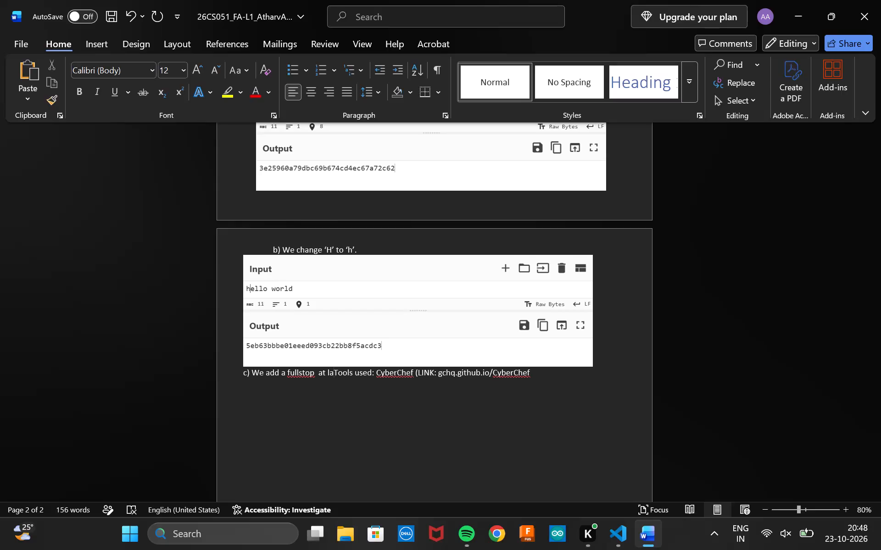
key(BackSpace)
key(BackSpace)
key(BackSpace)
key(BackSpace)
key(BackSpace)
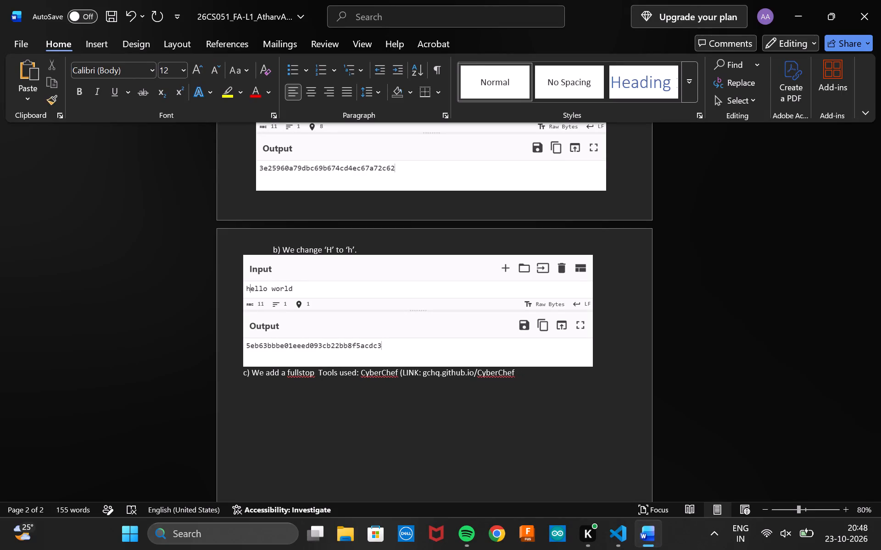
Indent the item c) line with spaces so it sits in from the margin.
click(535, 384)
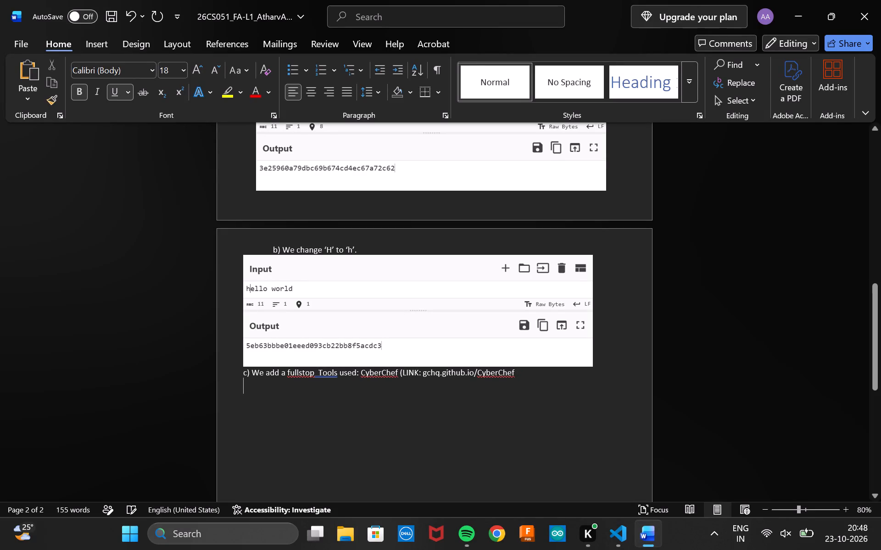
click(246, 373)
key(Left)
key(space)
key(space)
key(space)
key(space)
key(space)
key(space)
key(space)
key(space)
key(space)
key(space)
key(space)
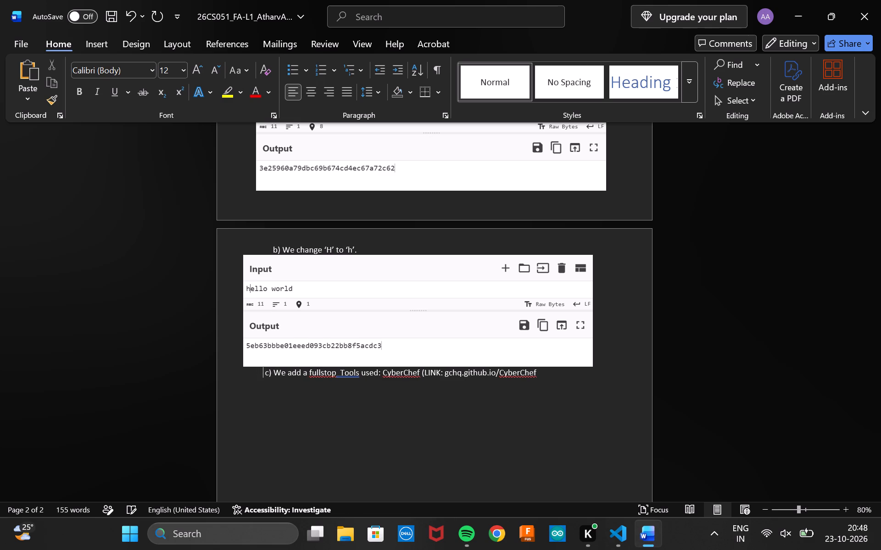
Delete the leftover pasted "Tools used: CyberChef" text after the item c) wording.
click(550, 373)
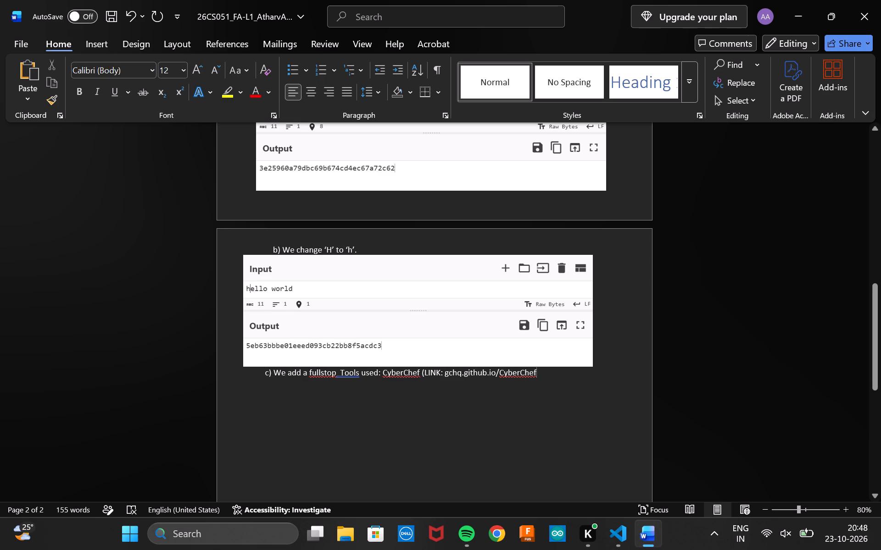
key(BackSpace)
key(BackSpace)
key(BackSpace)
key(BackSpace)
key(BackSpace)
key(BackSpace)
key(BackSpace)
key(BackSpace)
key(BackSpace)
key(BackSpace)
key(BackSpace)
key(BackSpace)
key(BackSpace)
key(BackSpace)
key(BackSpace)
key(BackSpace)
key(BackSpace)
key(BackSpace)
key(BackSpace)
key(BackSpace)
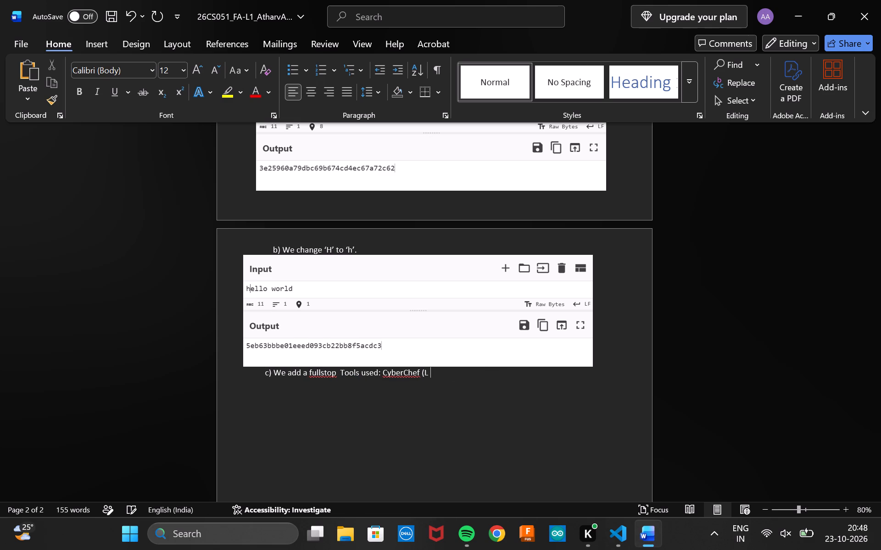
Change "fullstop" to "full-stop" in item c) and end the sentence with a period.
key(Left)
key(Left)
key(Left)
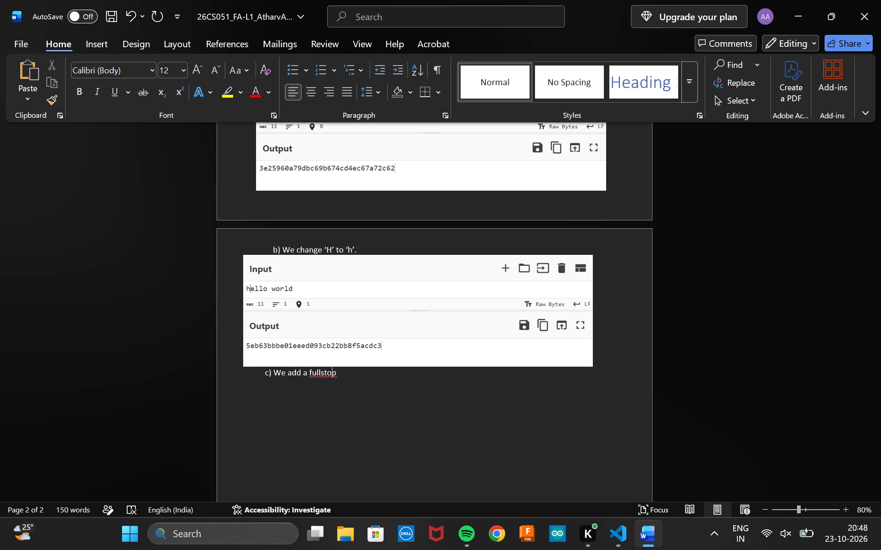
key(Left)
key(Left)
key(Left)
key(minus)
key(Right)
key(Right)
key(Right)
key(Right)
key(period)
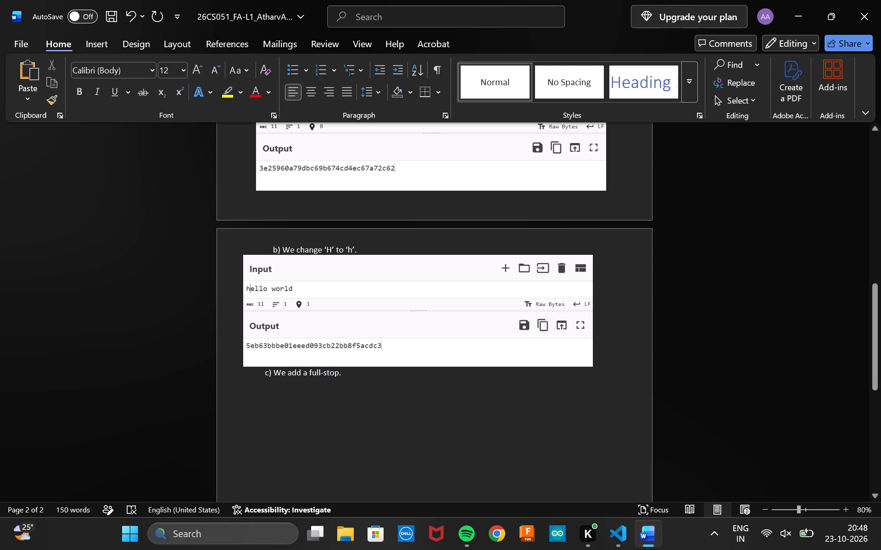
Move the item c) sentence down to a new line, leaving a blank line under the item b) picture.
click(264, 371)
key(Return)
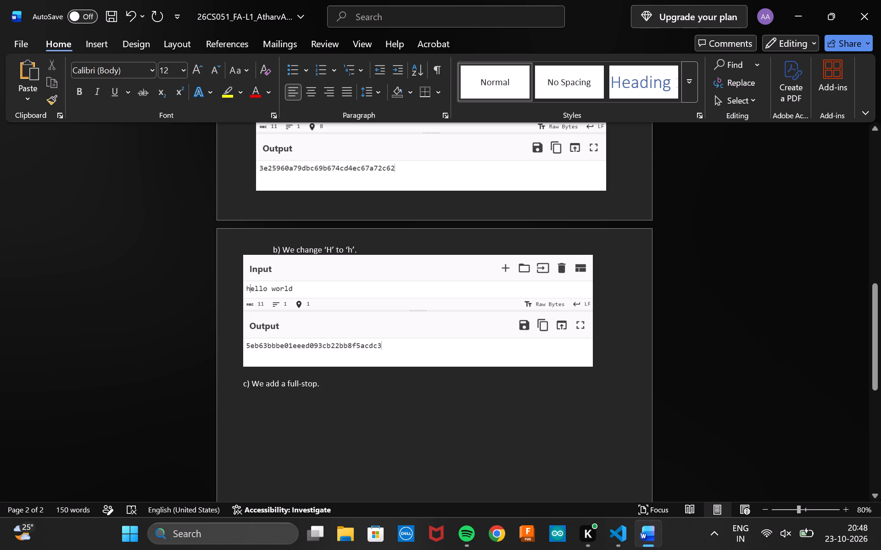
Shift the item b) sentence toward the page margin by removing the spaces in front of it.
click(270, 249)
key(BackSpace)
key(BackSpace)
key(BackSpace)
key(BackSpace)
key(BackSpace)
key(BackSpace)
key(BackSpace)
key(BackSpace)
key(BackSpace)
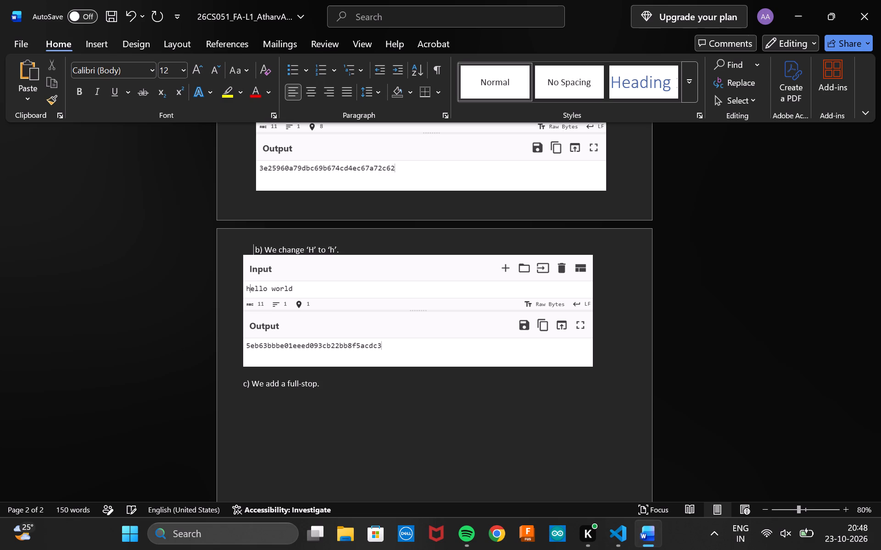
key(BackSpace)
key(BackSpace)
key(BackSpace)
key(BackSpace)
key(BackSpace)
key(Return)
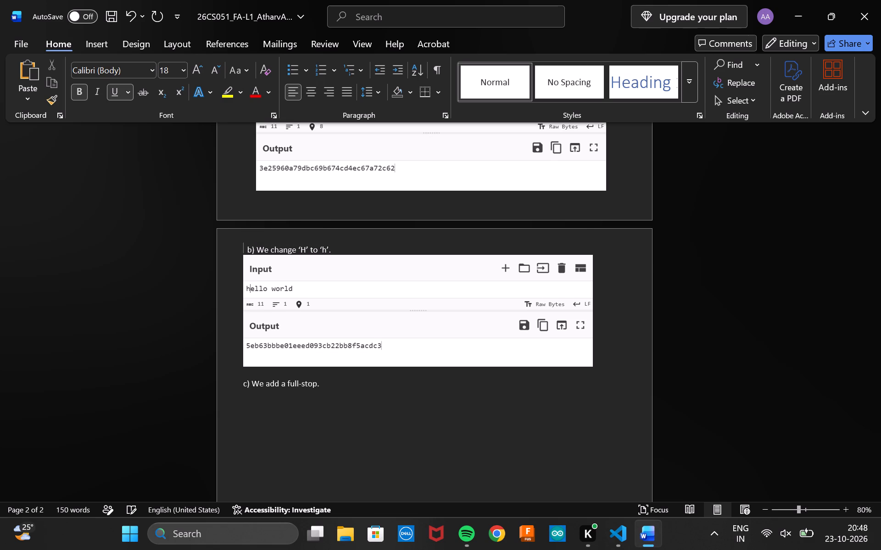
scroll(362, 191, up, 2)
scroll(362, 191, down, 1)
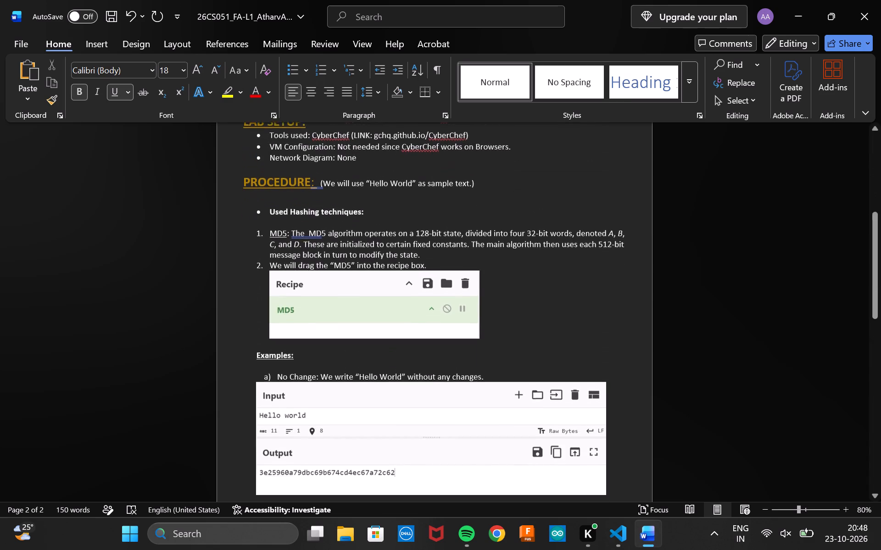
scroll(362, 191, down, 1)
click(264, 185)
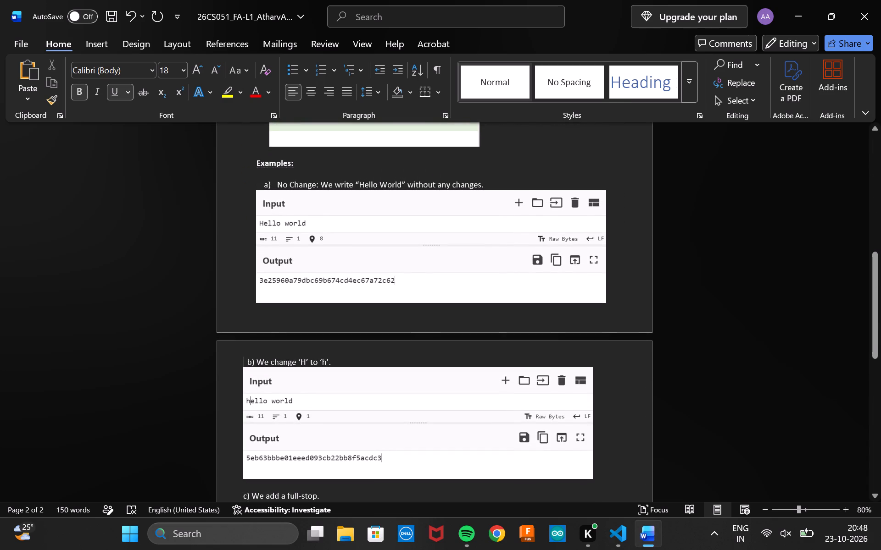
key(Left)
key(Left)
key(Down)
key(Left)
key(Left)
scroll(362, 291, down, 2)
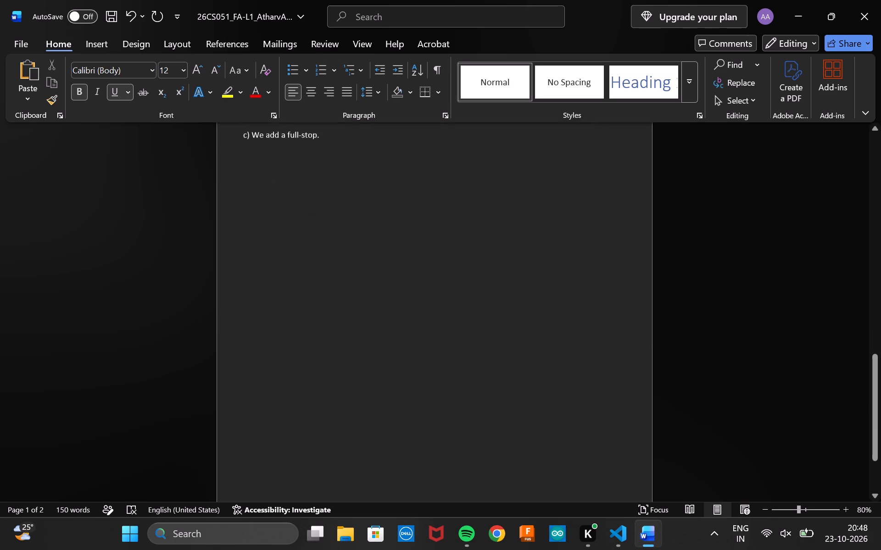
Insert the MD5a picture from the Screenshots folder after the item c) full-stop sentence.
scroll(362, 291, up, 1)
click(329, 215)
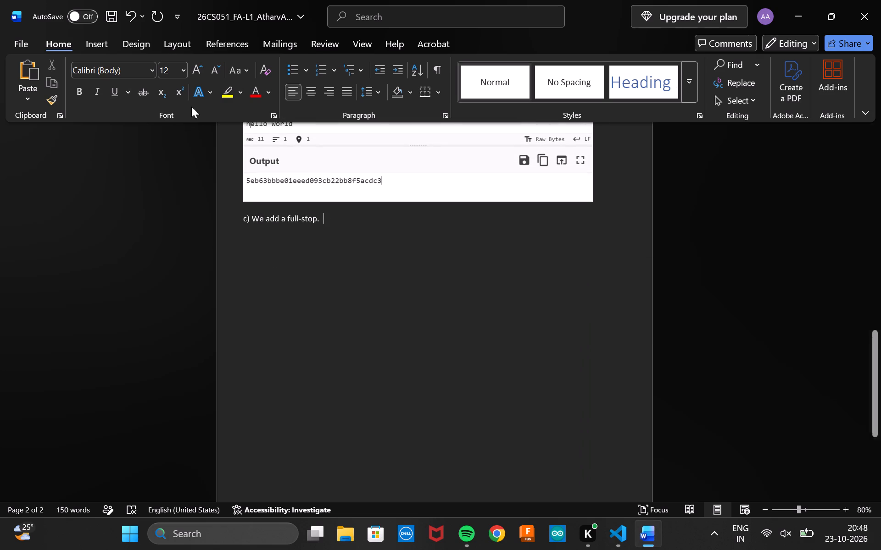
click(101, 43)
click(158, 94)
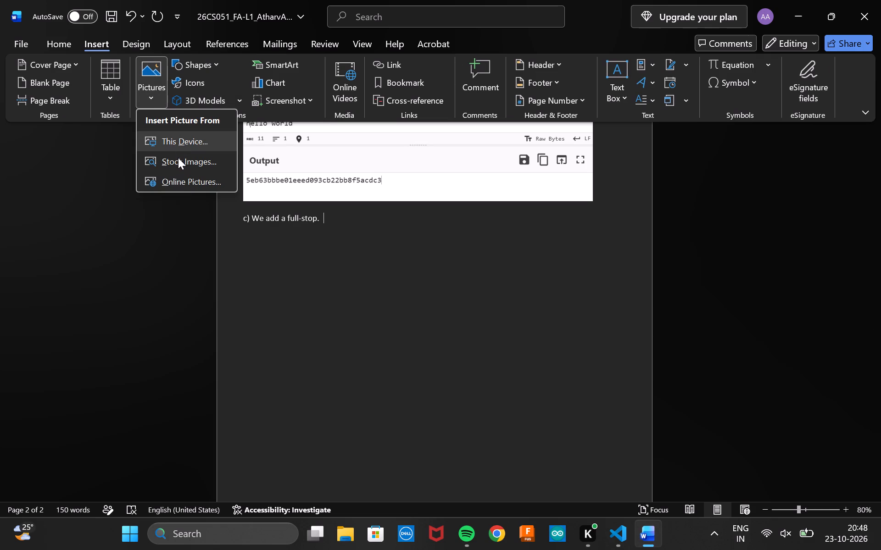
click(186, 148)
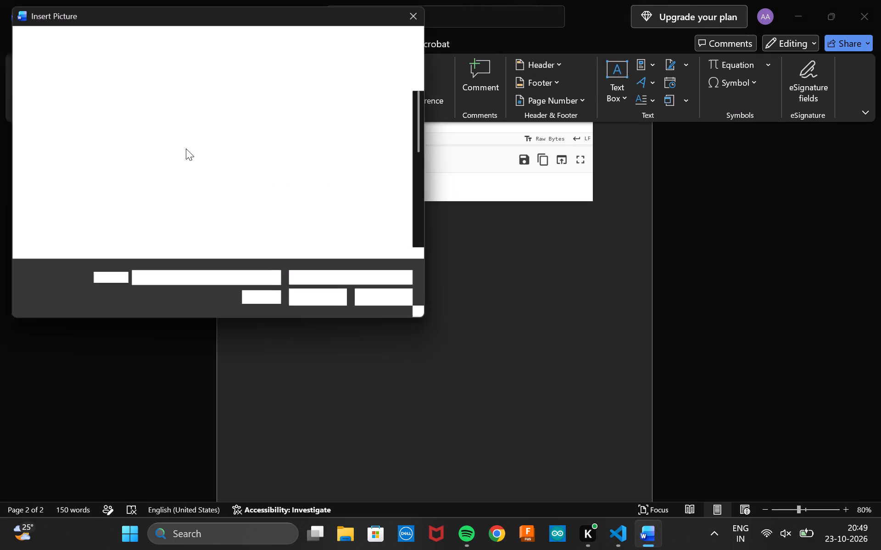
click(395, 143)
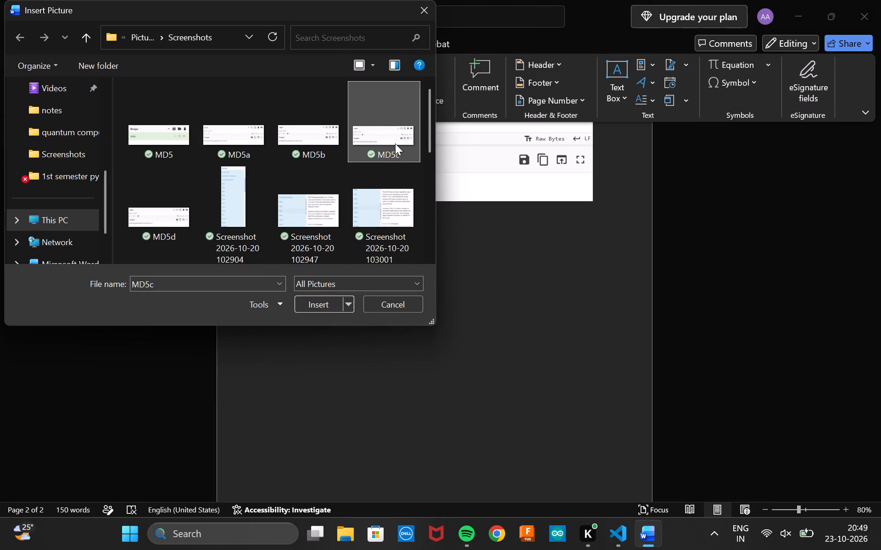
click(320, 131)
click(217, 135)
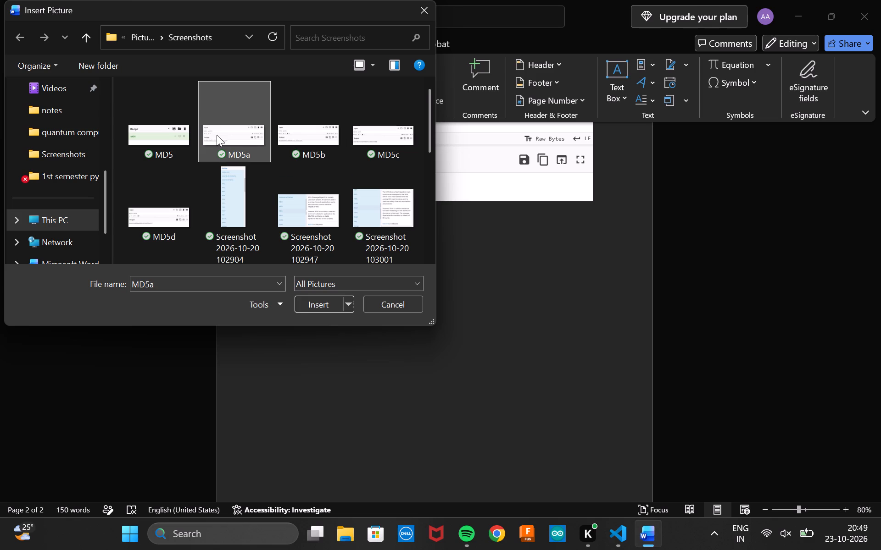
click(323, 308)
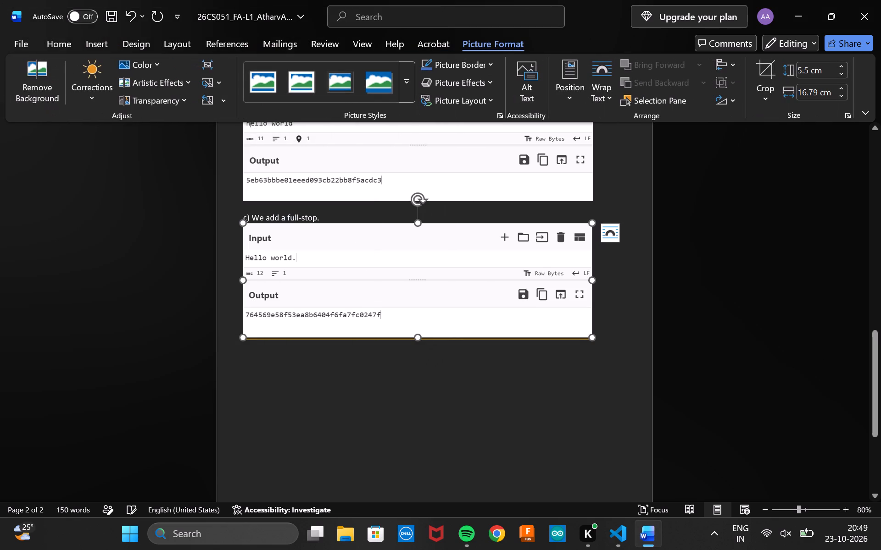
click(377, 395)
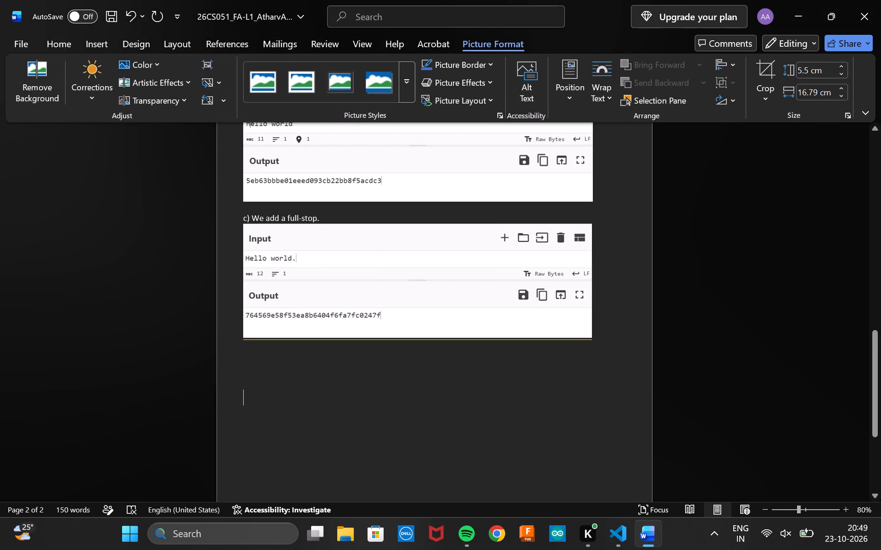
Remove the underline and bold formatting from the item c) picture.
click(382, 320)
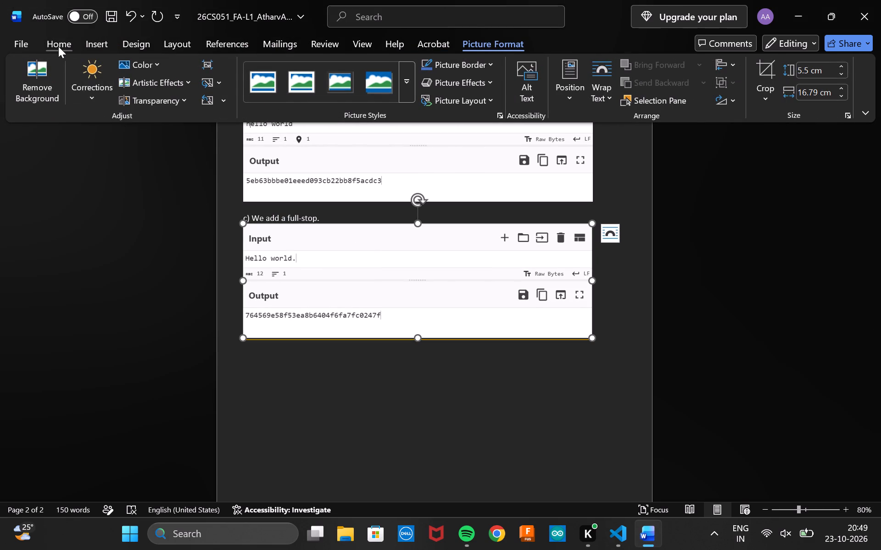
click(55, 44)
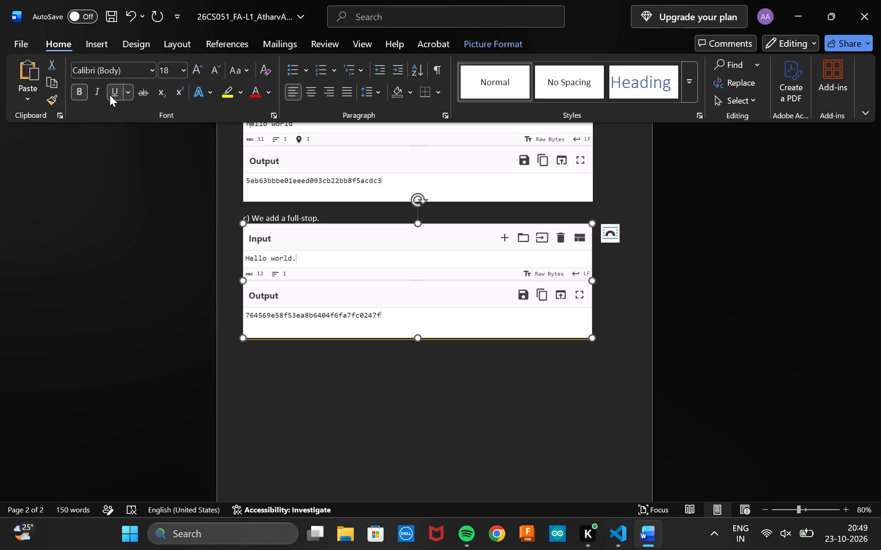
click(110, 95)
click(78, 93)
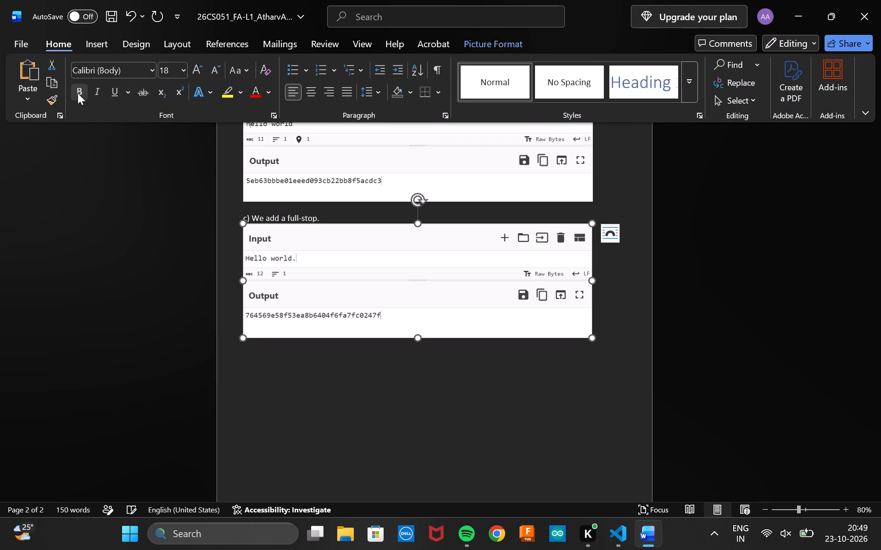
Paste the copied "Tools used: CyberChef" text under the item c) picture and put a blank line above it.
click(257, 351)
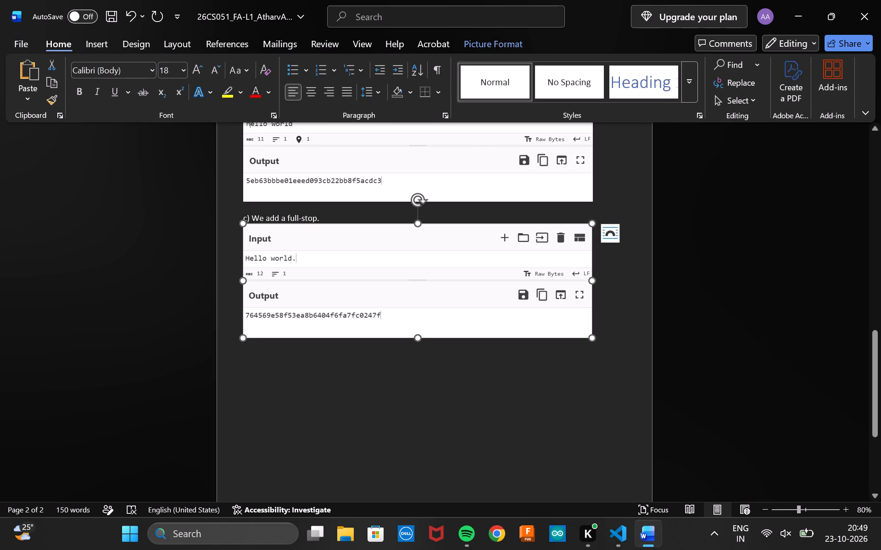
key(ctrl+v)
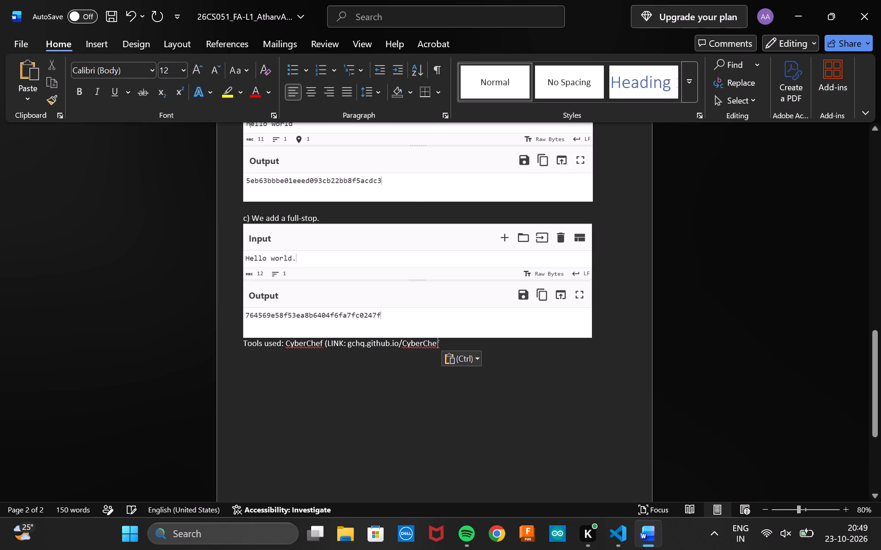
key(Left)
key(Left)
key(Left)
key(Left)
key(Left)
key(Left)
key(Left)
key(Left)
key(Left)
key(Left)
key(Left)
key(Left)
key(Left)
key(Left)
key(Left)
key(Left)
key(Left)
key(Left)
key(Left)
key(Left)
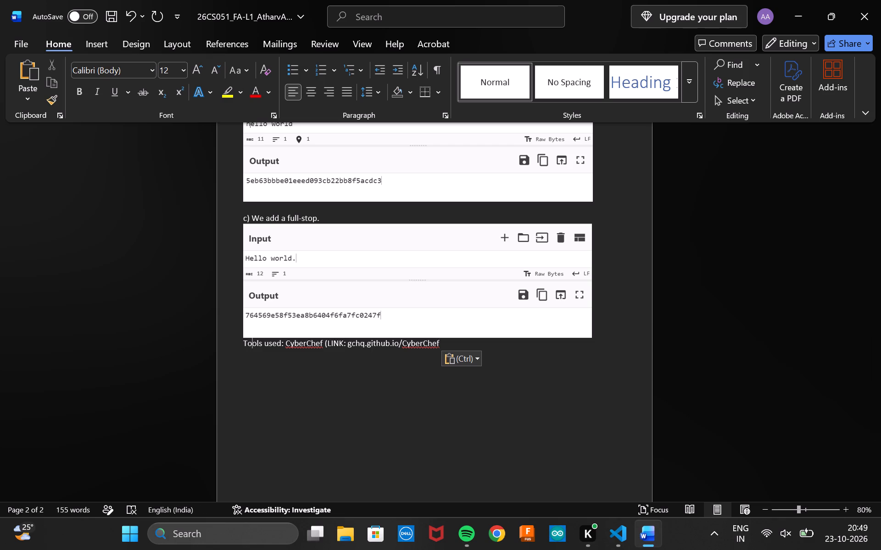
key(Left)
key(Left)
key(Return)
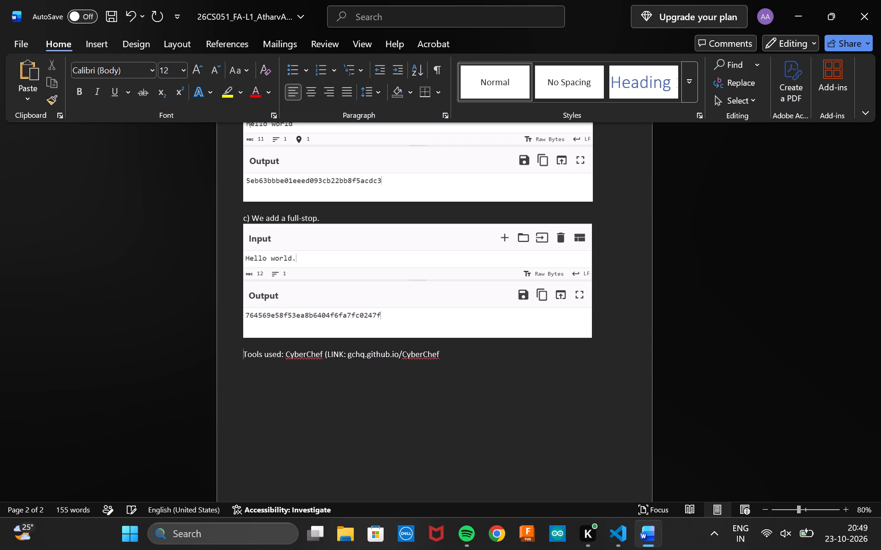
Write "d) We remove a letter from the word." in front of the pasted "Tools used" text.
key(d)
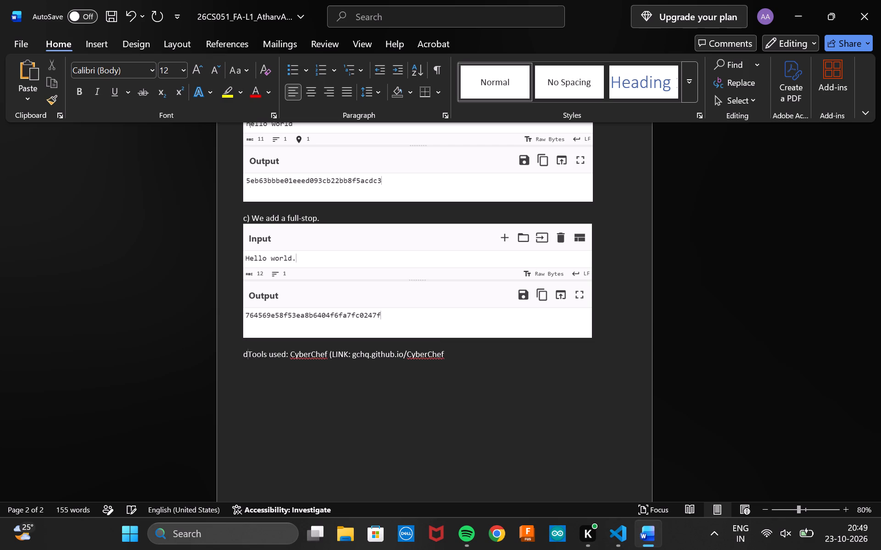
key(0)
key(BackSpace)
key(shift+parenright)
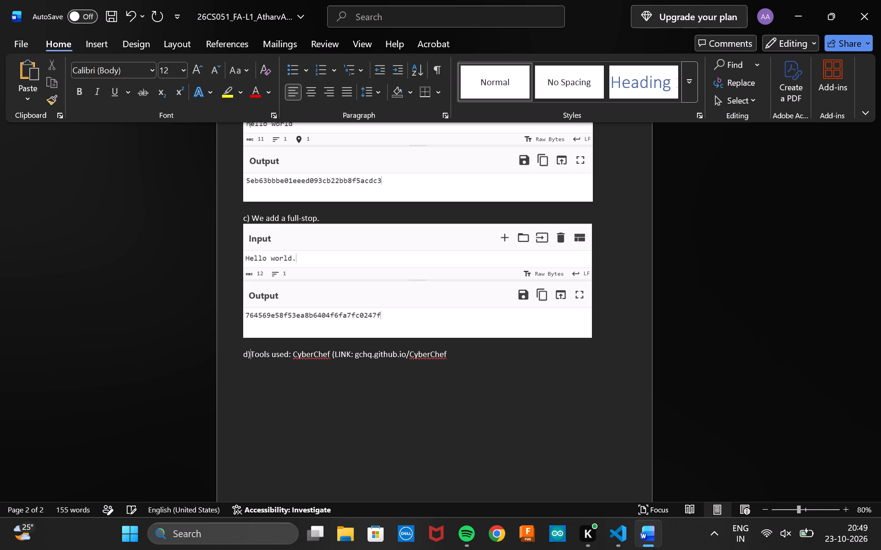
key(space)
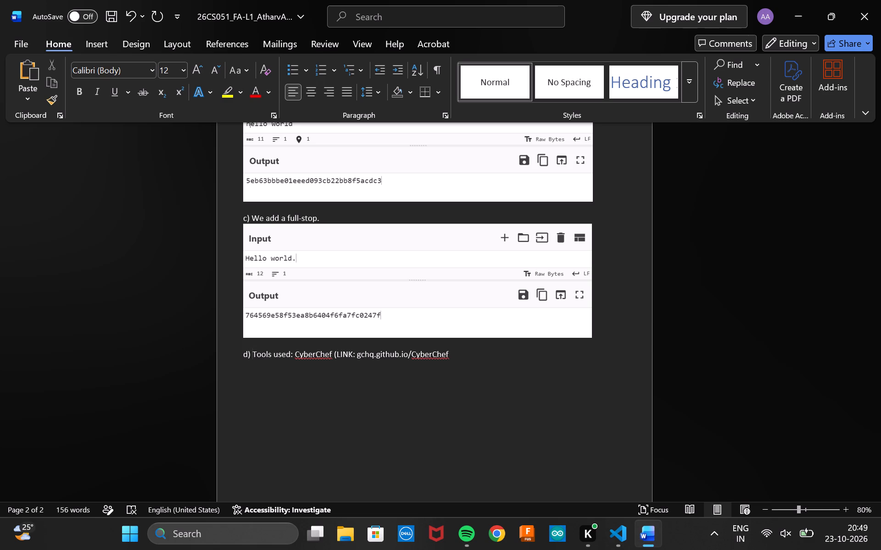
text(We)
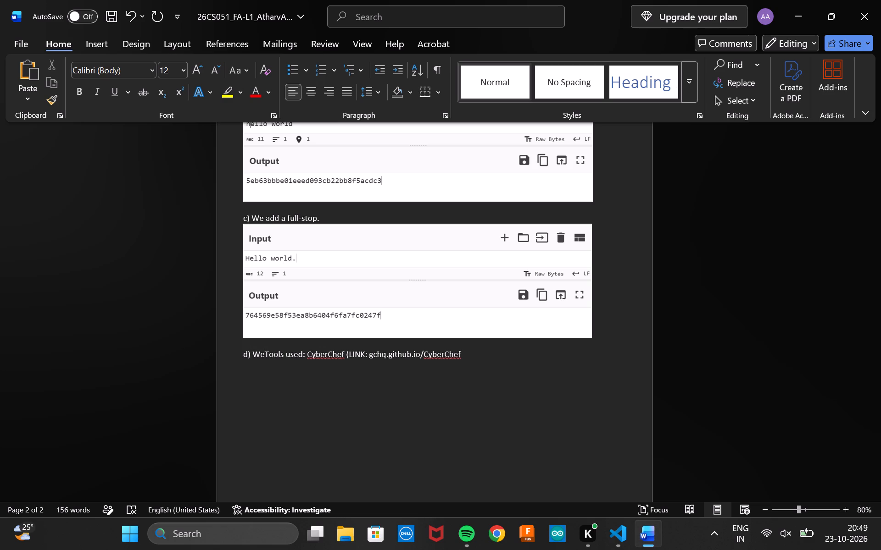
key(space)
text(add)
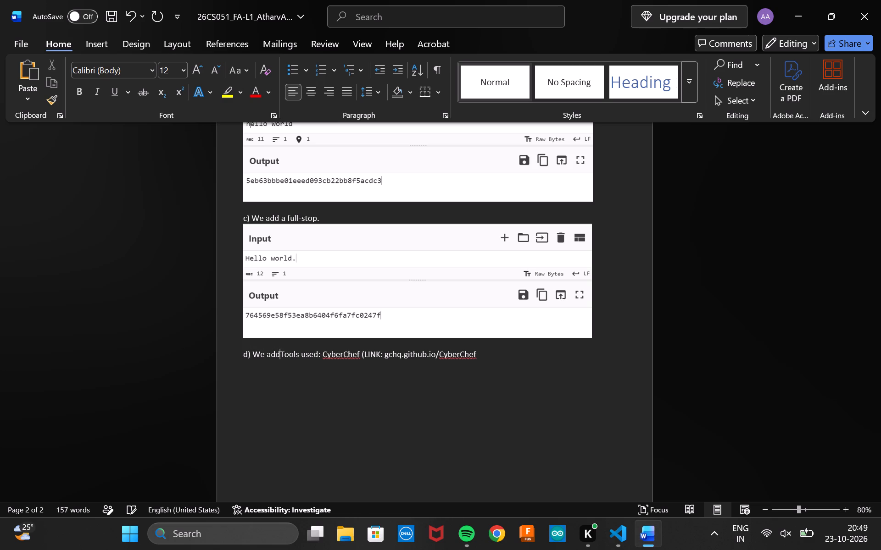
key(space)
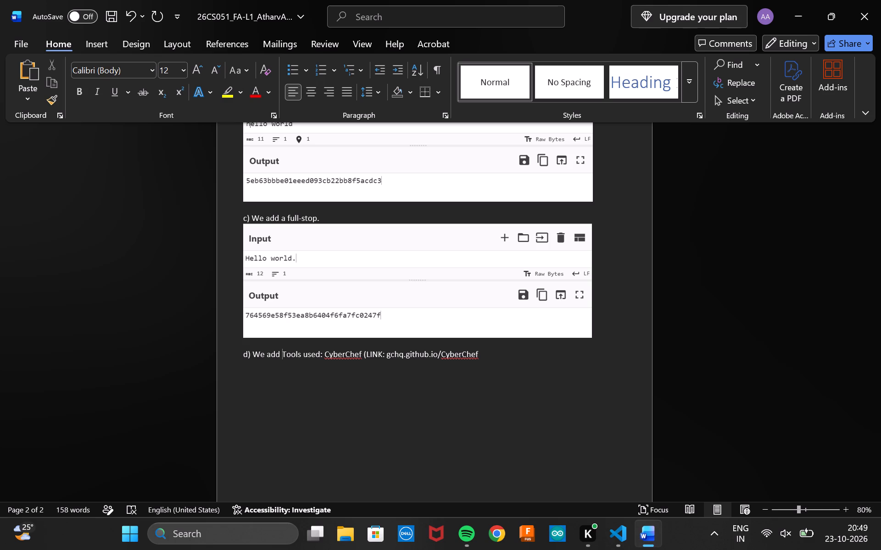
text(a)
key(space)
key(BackSpace)
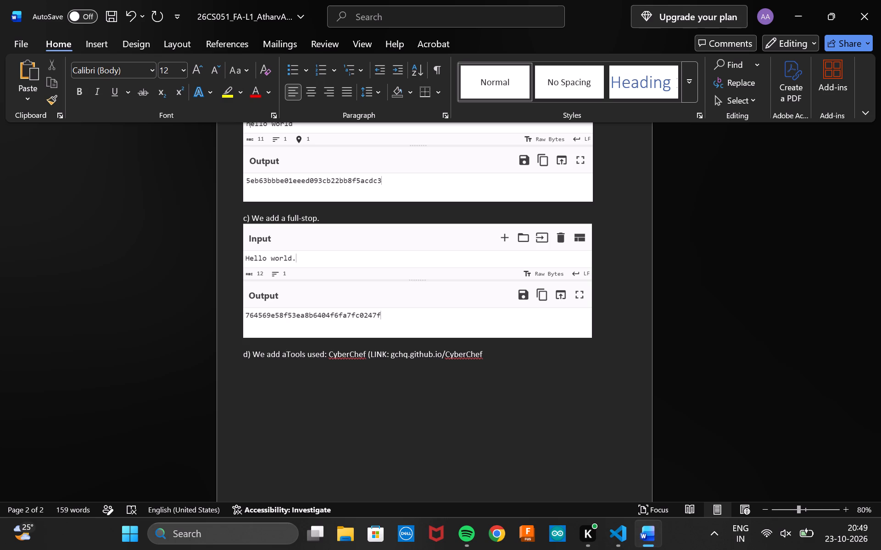
key(BackSpace)
key(BackSpace)
key(BackSpace)
key(BackSpace)
key(BackSpace)
text(remon)
key(BackSpace)
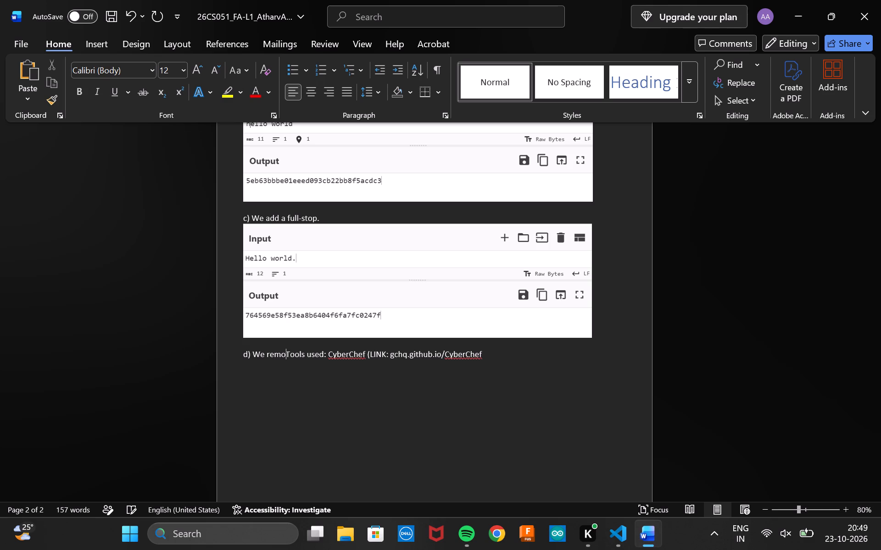
text(ve a)
key(space)
text(letter from te)
key(BackSpace)
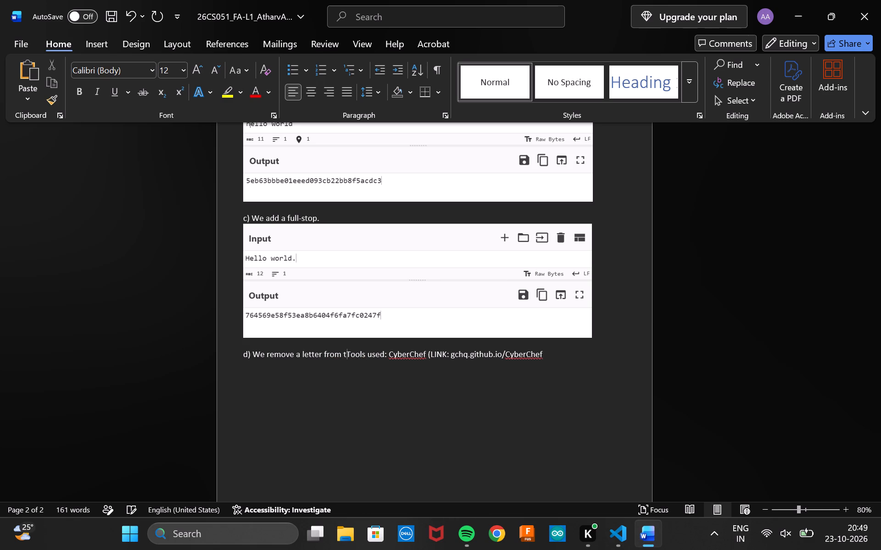
text(he)
key(space)
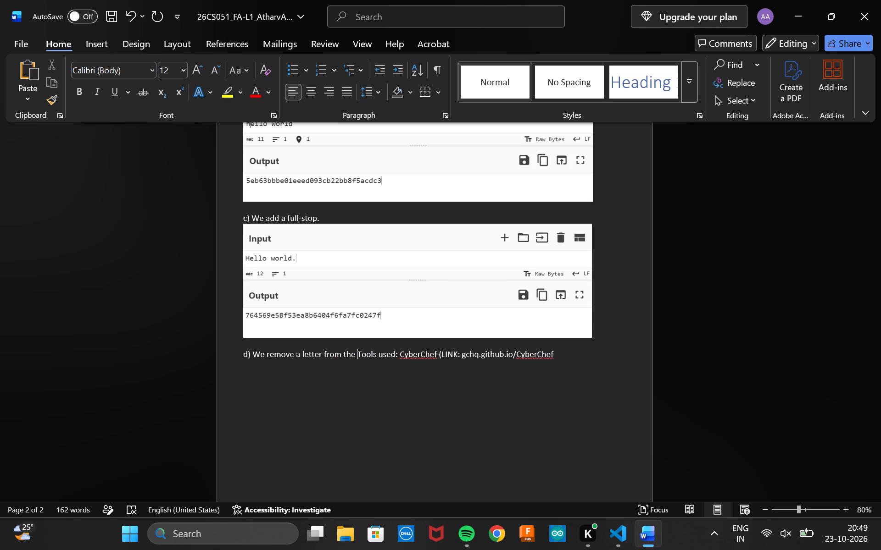
text(word)
key(period)
Delete the leftover pasted "Tools used: CyberChef" text after the item d) sentence.
key(Right)
key(Right)
key(Right)
key(Right)
key(Right)
key(Right)
key(Right)
key(Right)
key(Right)
key(Right)
key(Right)
key(Right)
key(Right)
key(Right)
key(Right)
key(Right)
key(Right)
key(Right)
key(Right)
key(Right)
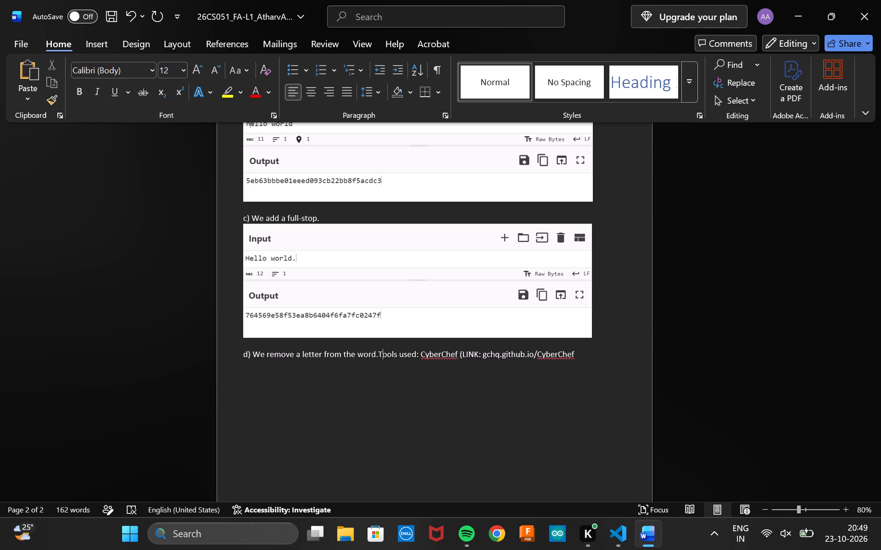
key(Right)
key(Right)
key(Right)
key(BackSpace)
key(BackSpace)
key(BackSpace)
key(BackSpace)
key(BackSpace)
key(BackSpace)
key(BackSpace)
key(BackSpace)
key(BackSpace)
key(BackSpace)
key(BackSpace)
key(BackSpace)
key(BackSpace)
key(BackSpace)
key(BackSpace)
key(BackSpace)
key(BackSpace)
key(BackSpace)
key(BackSpace)
key(BackSpace)
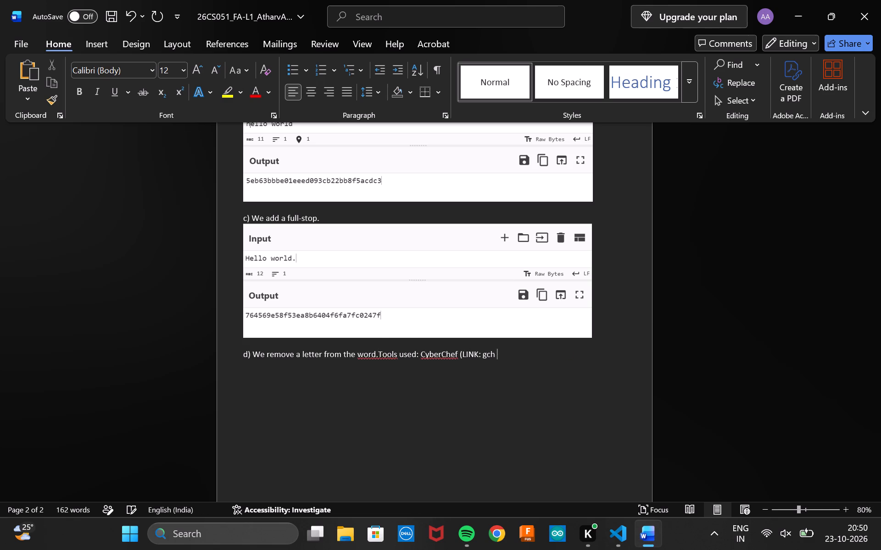
key(BackSpace)
key(BackSpace)
key(BackSpace)
key(BackSpace)
key(BackSpace)
key(BackSpace)
key(BackSpace)
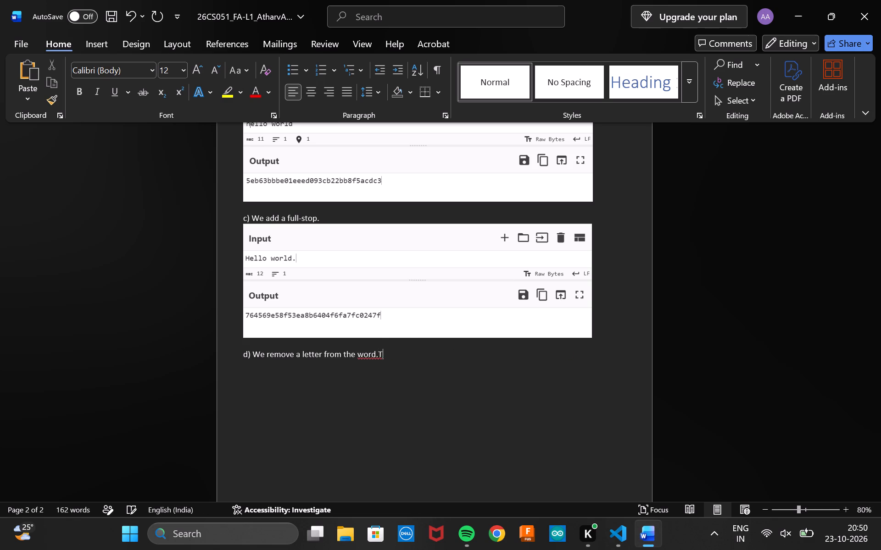
key(BackSpace)
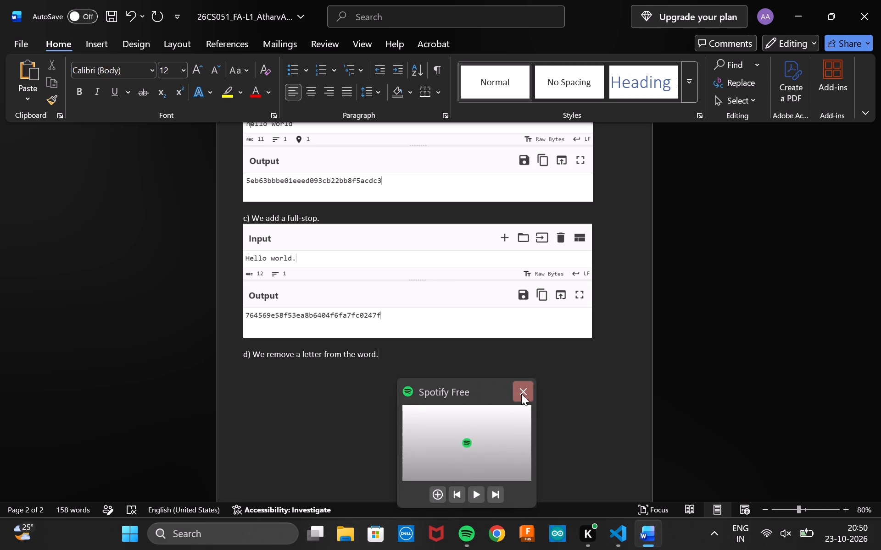
Close the Spotify window.
click(521, 393)
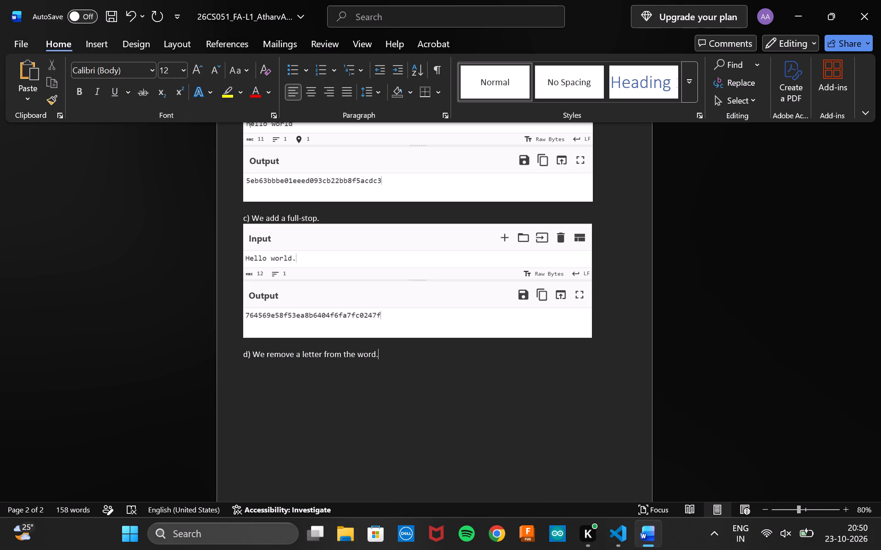
Insert the MD5c picture from the Screenshots folder below the item d) sentence "We remove a letter from the word.".
click(102, 43)
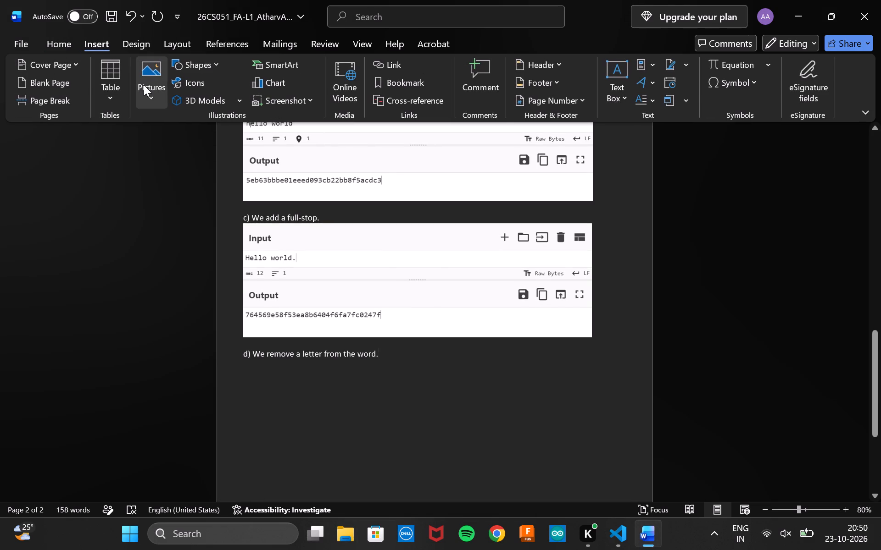
click(144, 85)
click(164, 145)
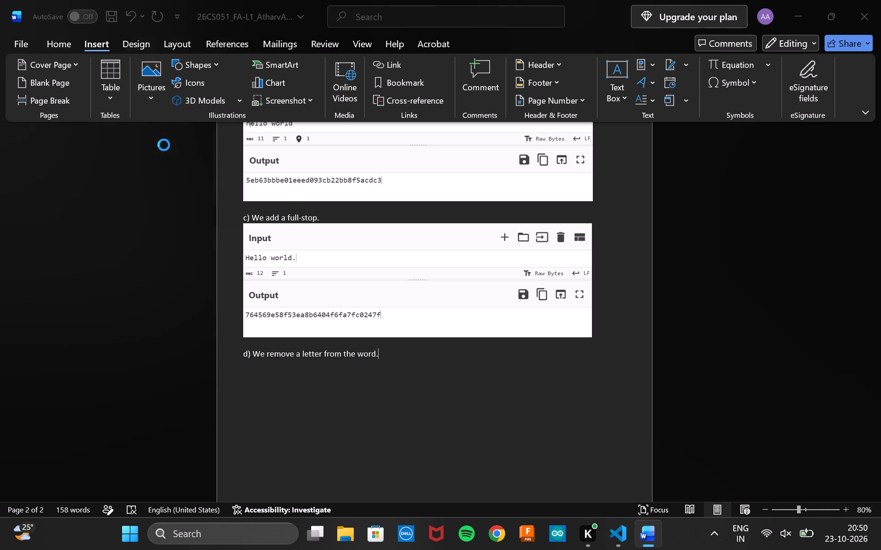
click(369, 147)
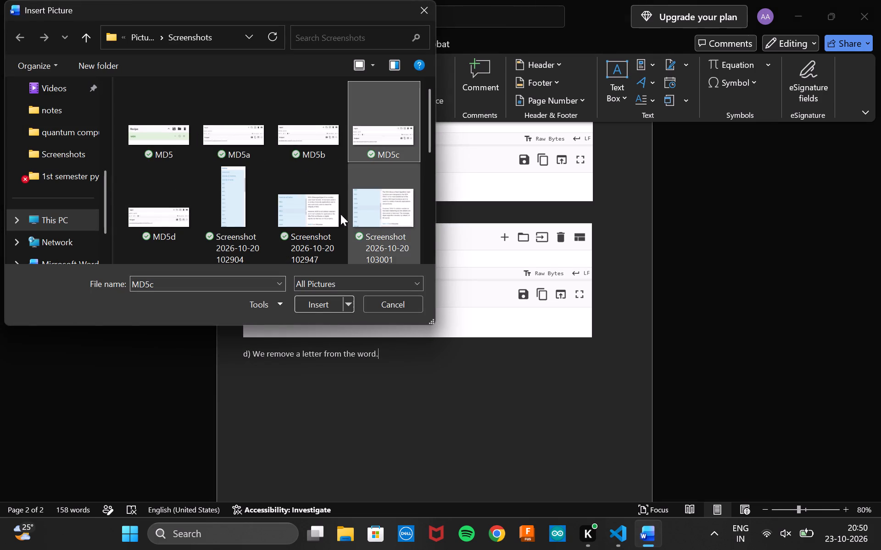
click(312, 302)
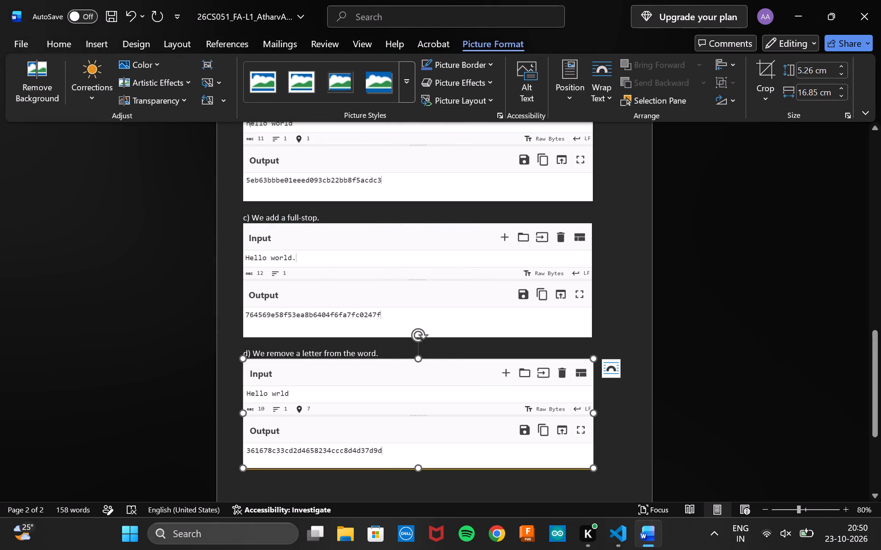
scroll(312, 302, down, 2)
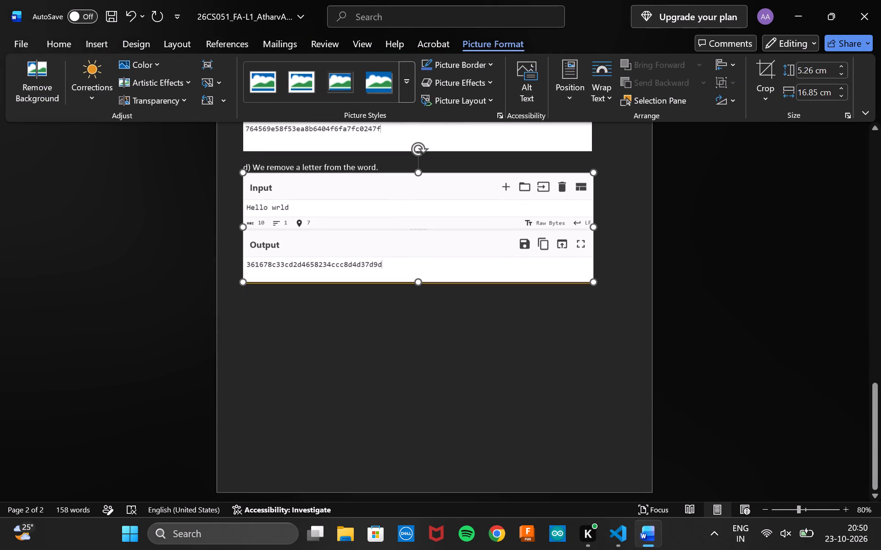
click(318, 376)
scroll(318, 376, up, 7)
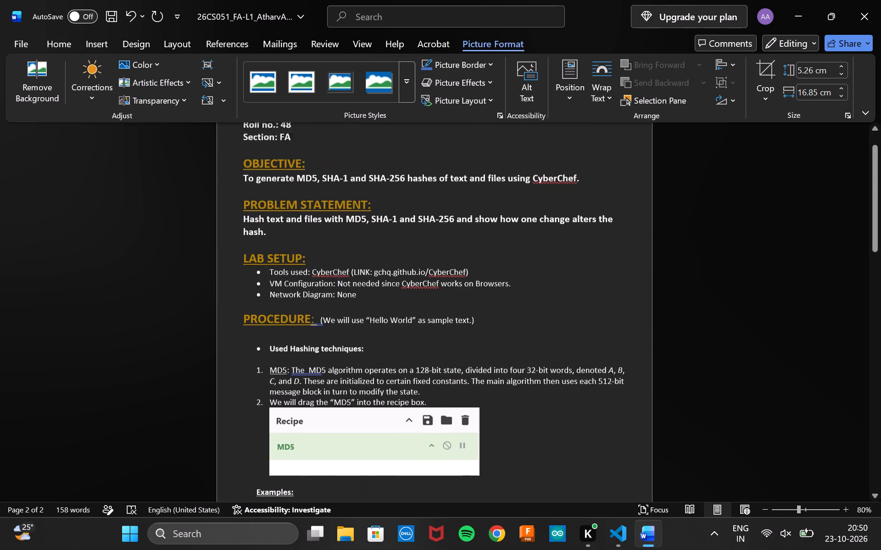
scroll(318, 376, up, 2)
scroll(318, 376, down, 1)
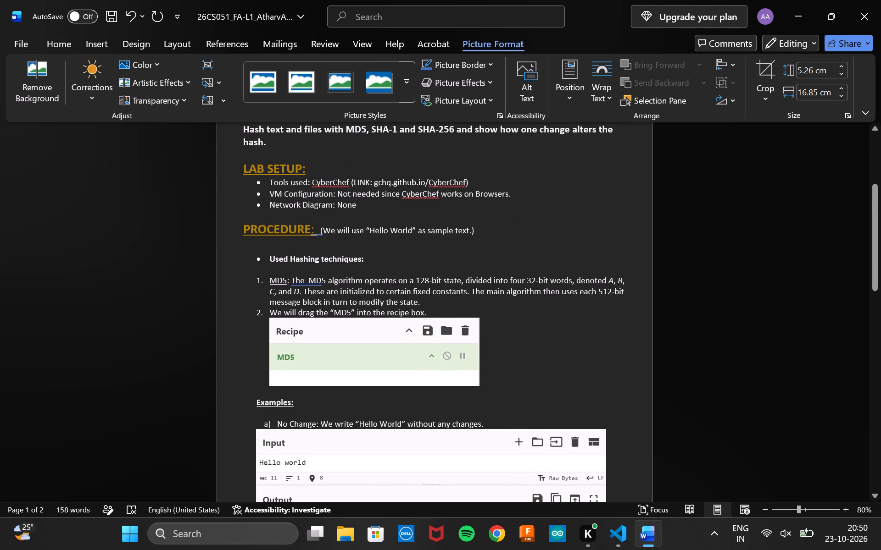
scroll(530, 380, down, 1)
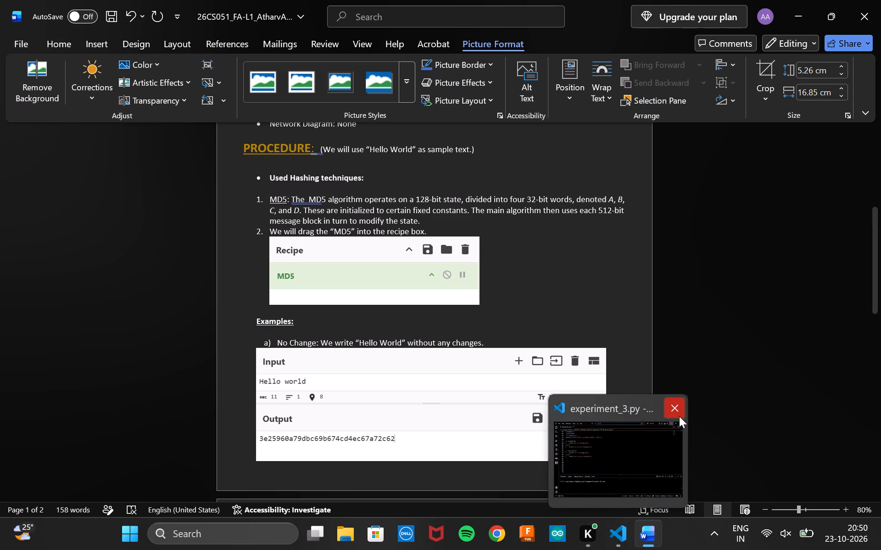
Close the Visual Studio Code window that has experiment_3.py open.
click(679, 414)
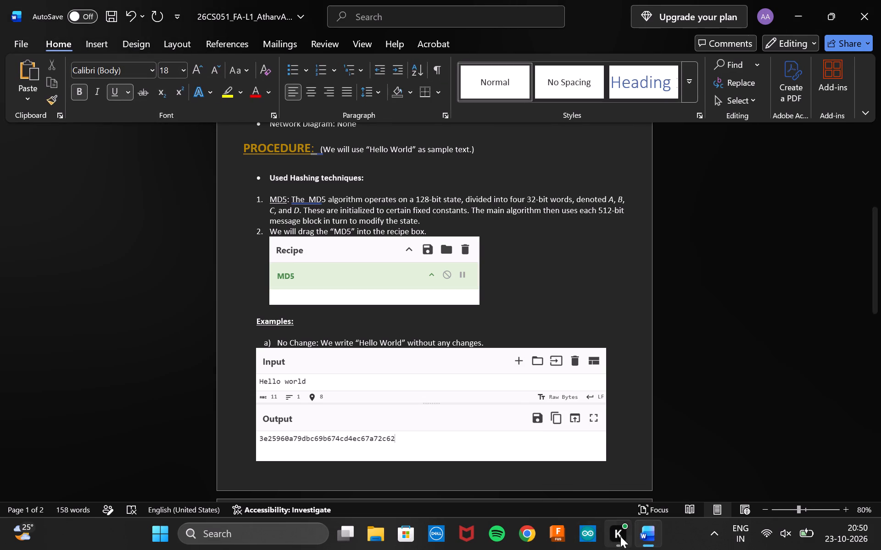
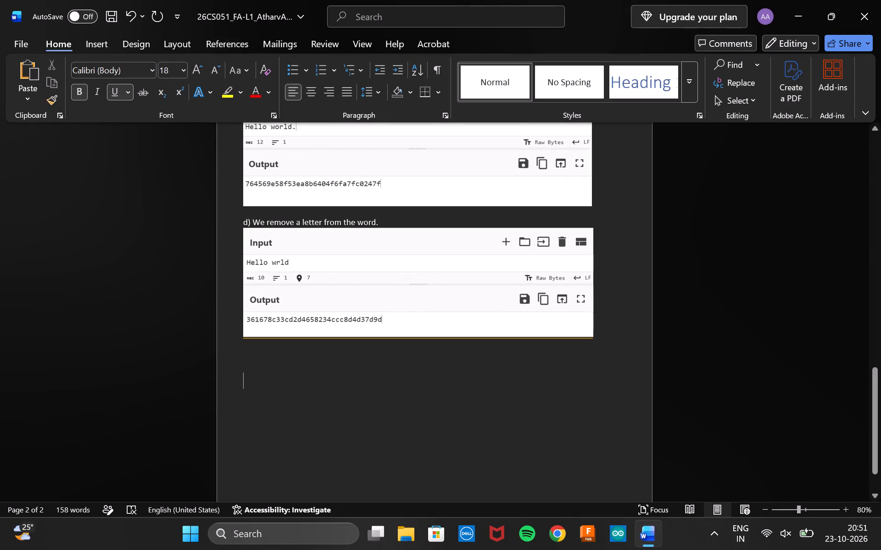
Review the report's two pages, from the Lab Setup section through the MD5 examples a) to d) and their screenshots.
scroll(425, 393, up, 4)
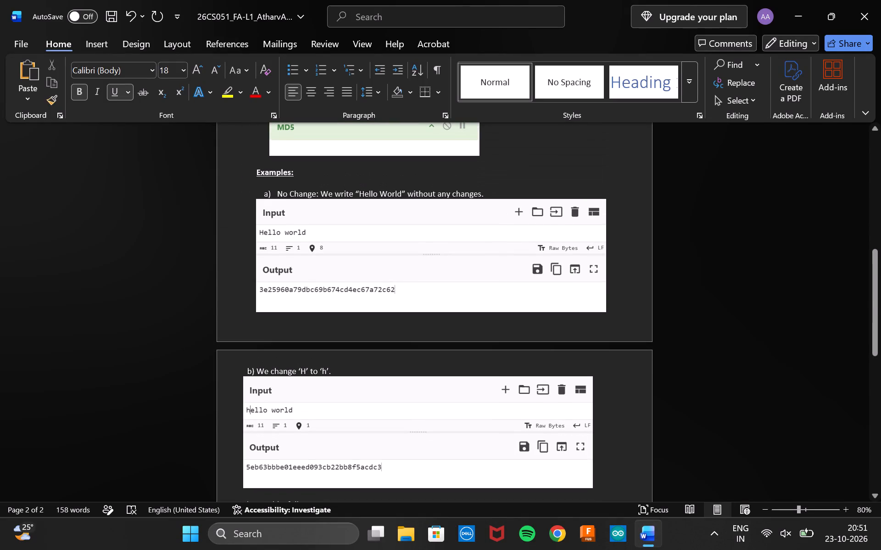
scroll(425, 398, up, 5)
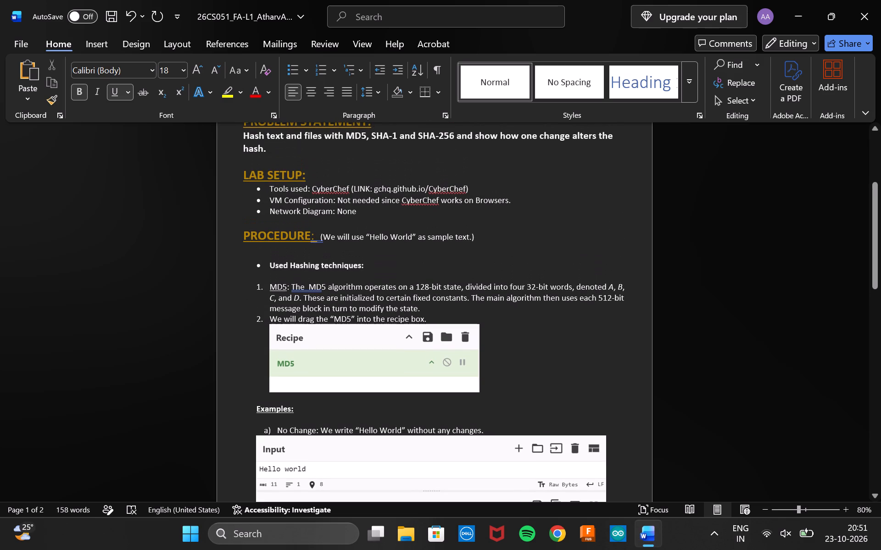
scroll(425, 398, down, 1)
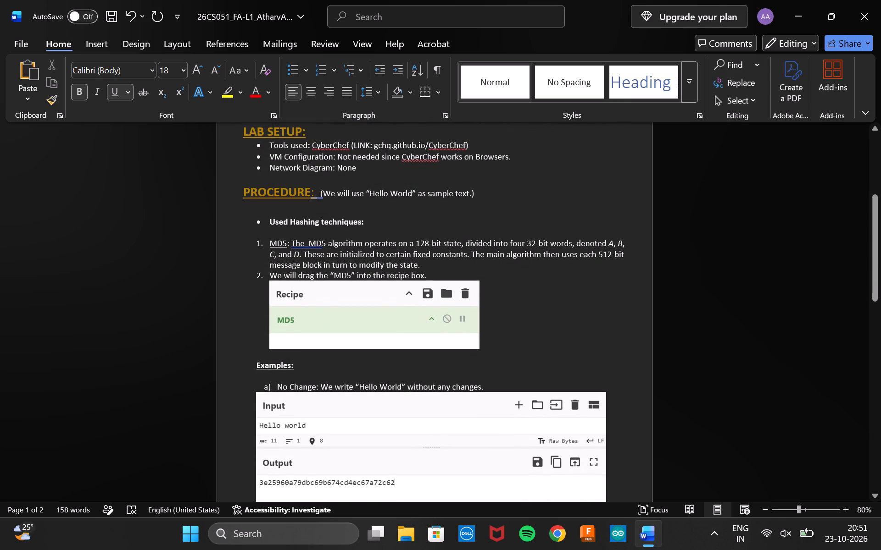
scroll(488, 397, down, 3)
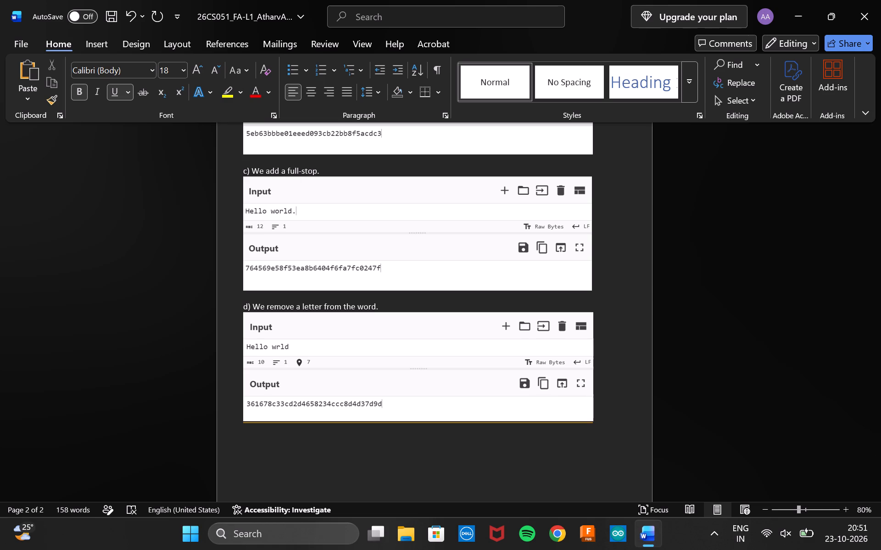
scroll(488, 397, up, 4)
ctrl+scroll(488, 397, up, 1)
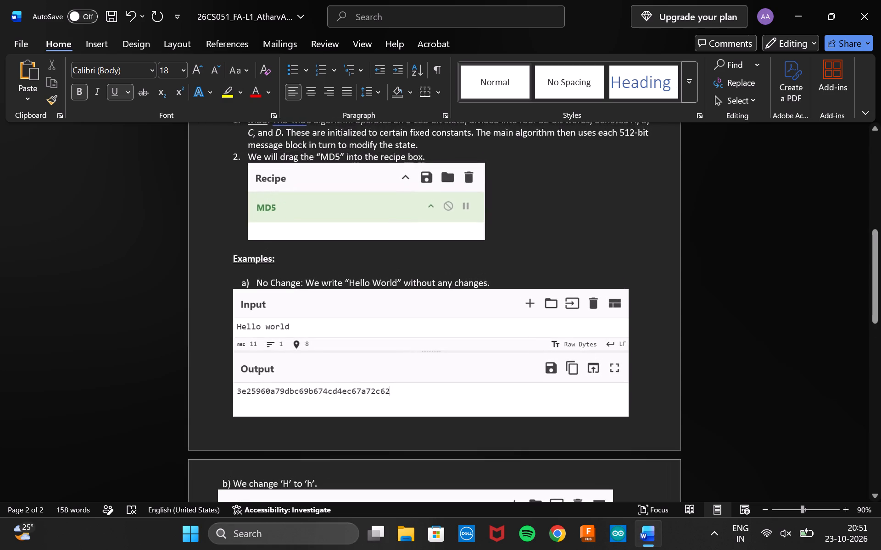
scroll(488, 397, down, 1)
ctrl+scroll(488, 397, up, 2)
ctrl+scroll(488, 397, down, 8)
scroll(488, 397, up, 1)
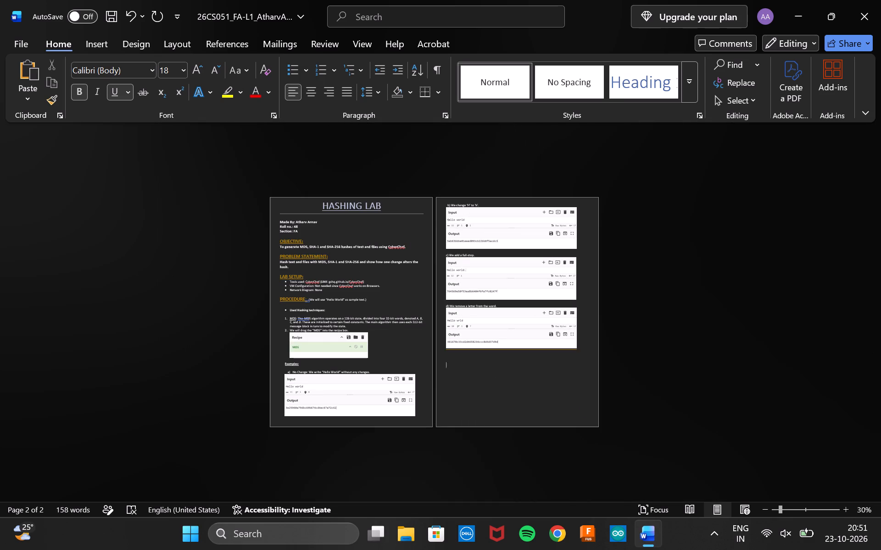
ctrl+scroll(488, 397, up, 4)
scroll(488, 397, up, 9)
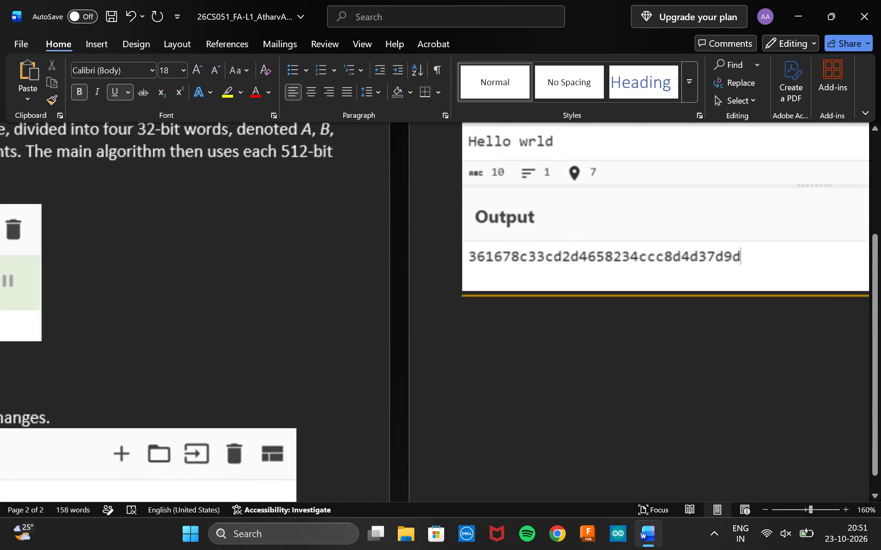
ctrl+scroll(488, 397, up, 4)
ctrl+scroll(488, 397, down, 2)
scroll(488, 397, up, 4)
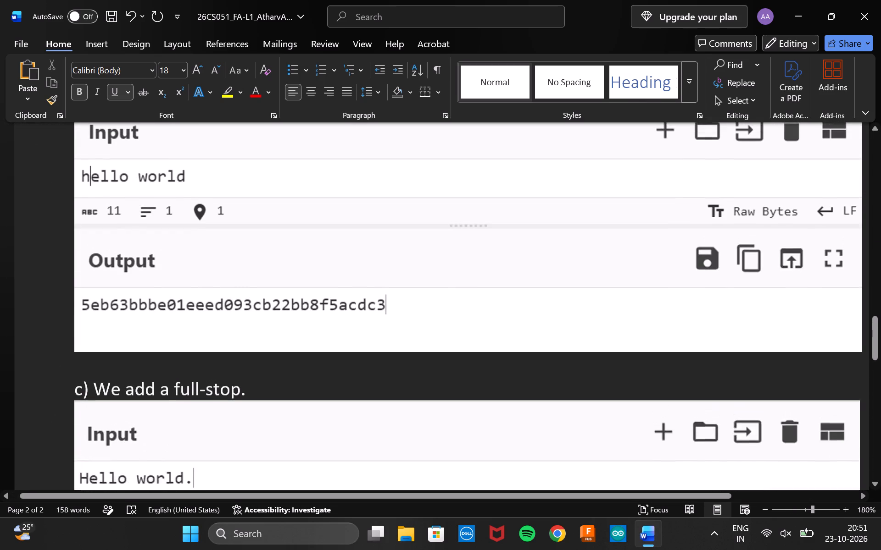
ctrl+scroll(557, 428, down, 7)
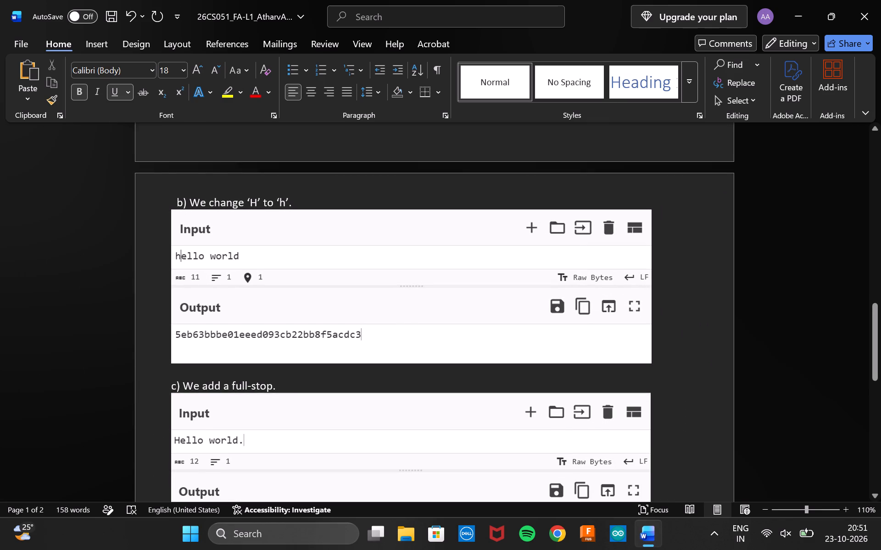
scroll(557, 428, right, 1)
ctrl+scroll(661, 329, down, 2)
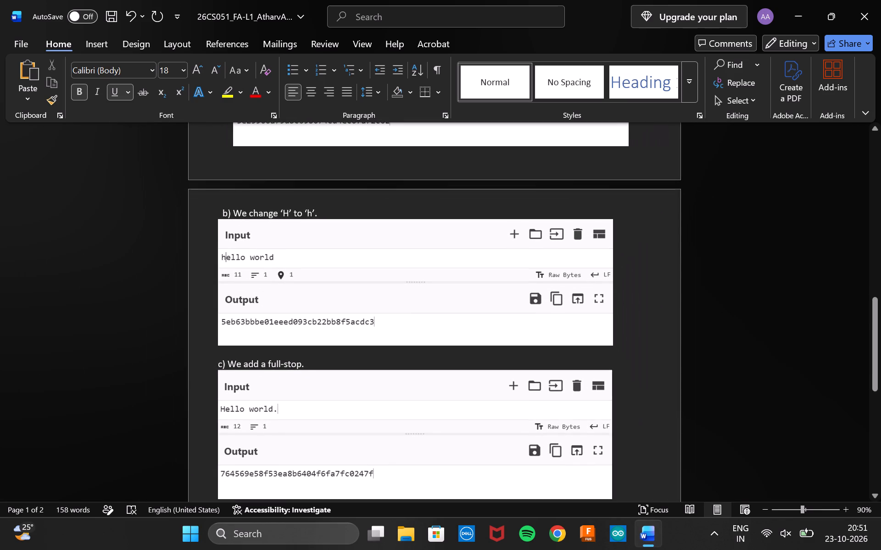
scroll(661, 329, down, 3)
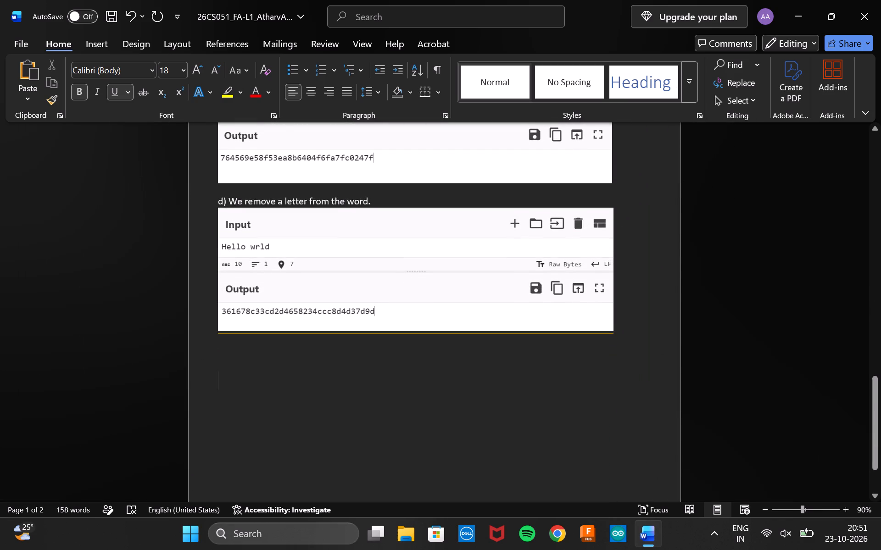
ctrl+scroll(661, 329, down, 3)
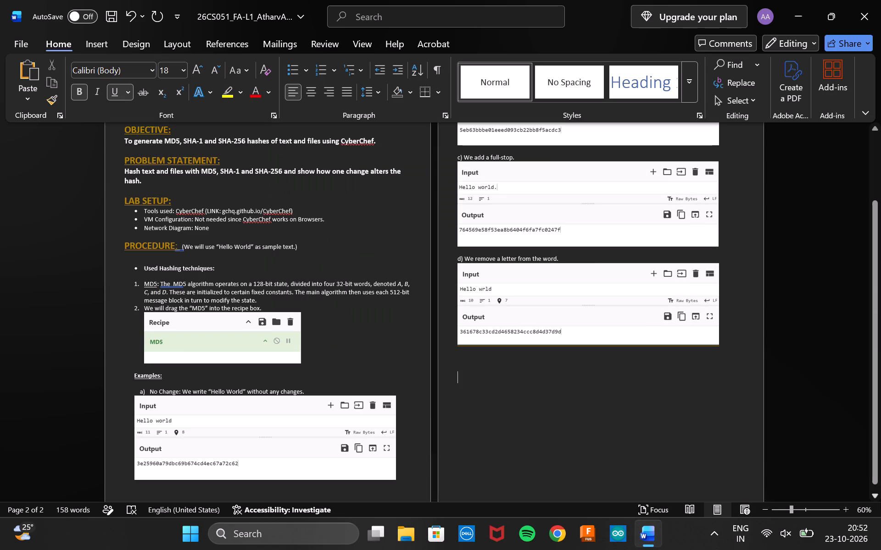
click(707, 510)
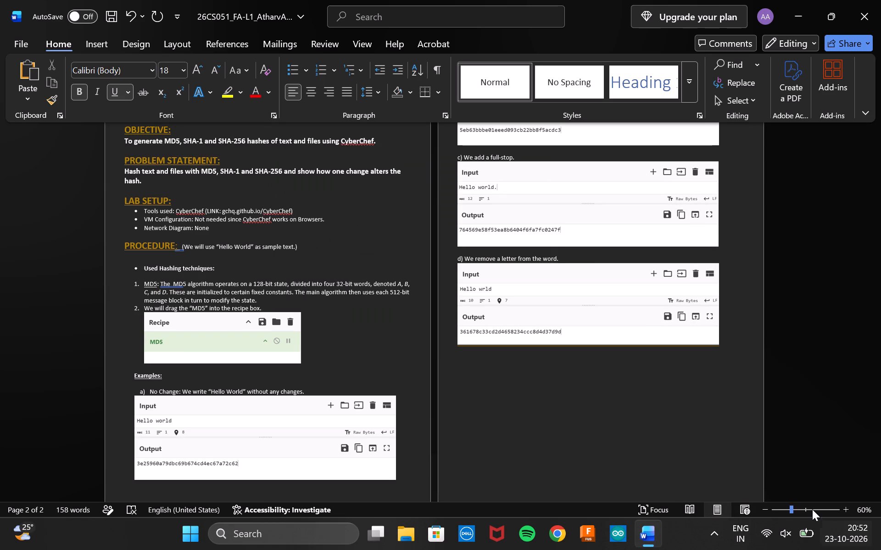
click(806, 511)
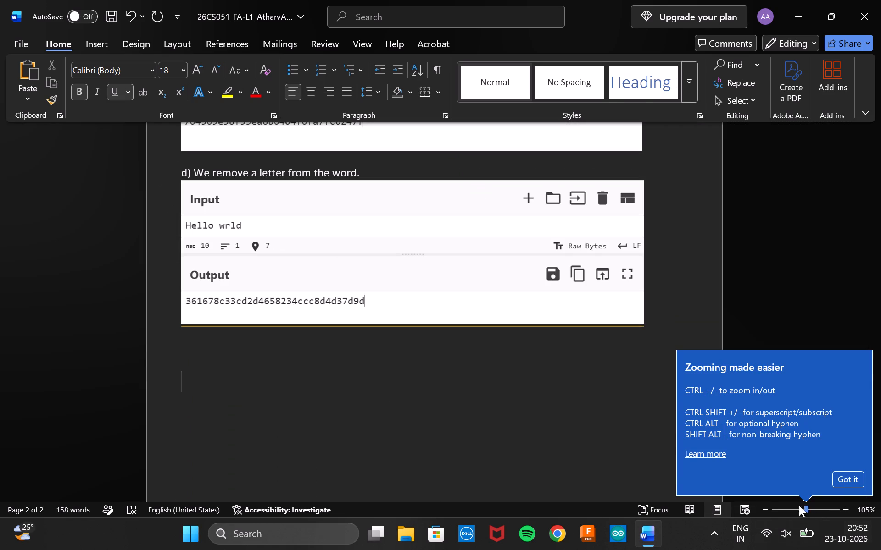
click(848, 476)
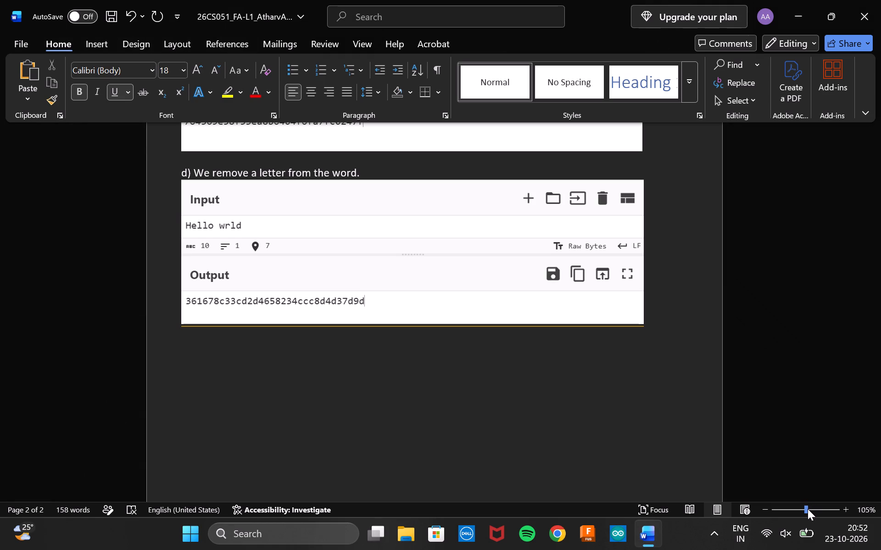
click(808, 509)
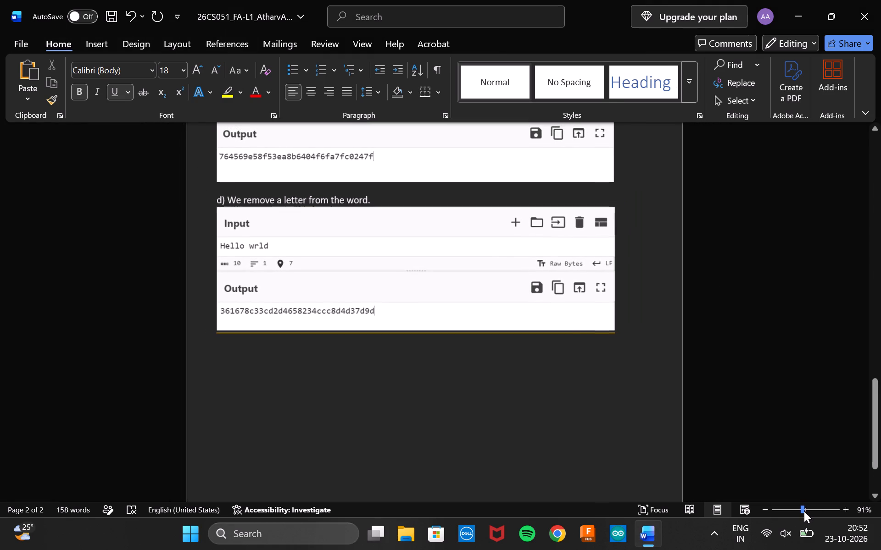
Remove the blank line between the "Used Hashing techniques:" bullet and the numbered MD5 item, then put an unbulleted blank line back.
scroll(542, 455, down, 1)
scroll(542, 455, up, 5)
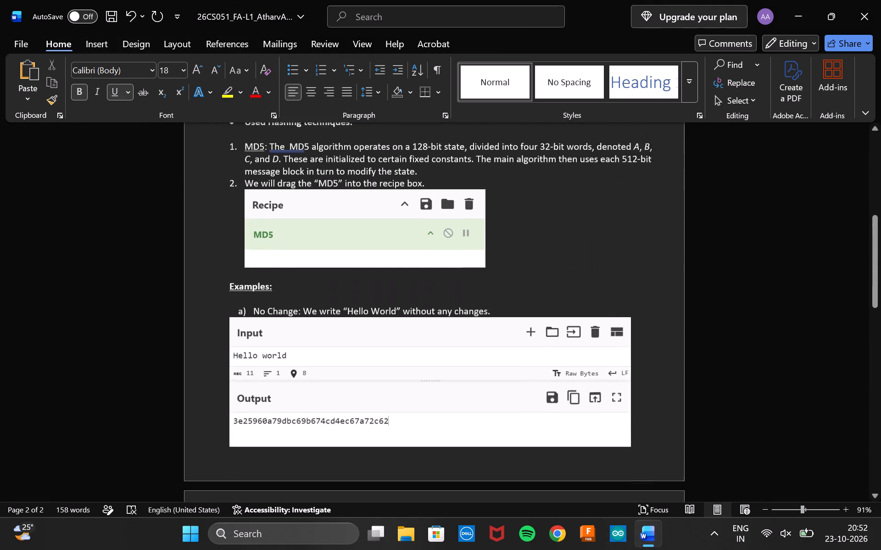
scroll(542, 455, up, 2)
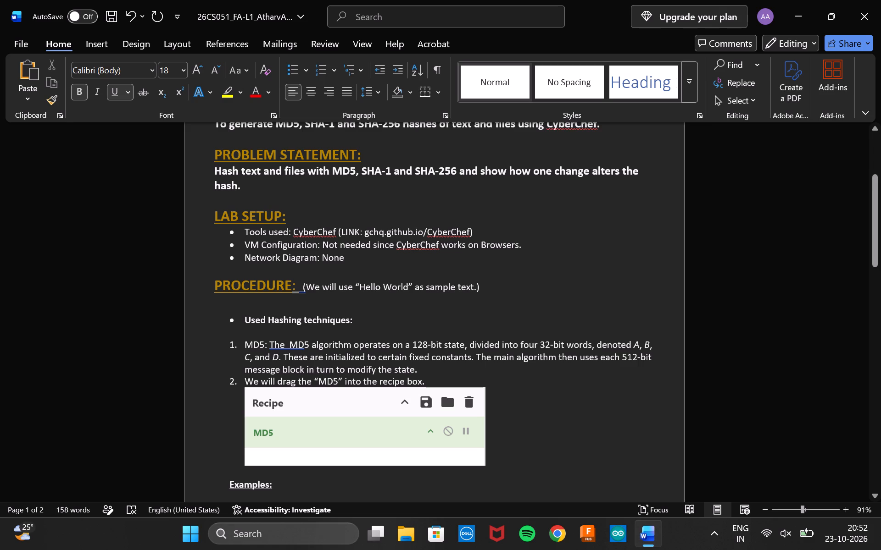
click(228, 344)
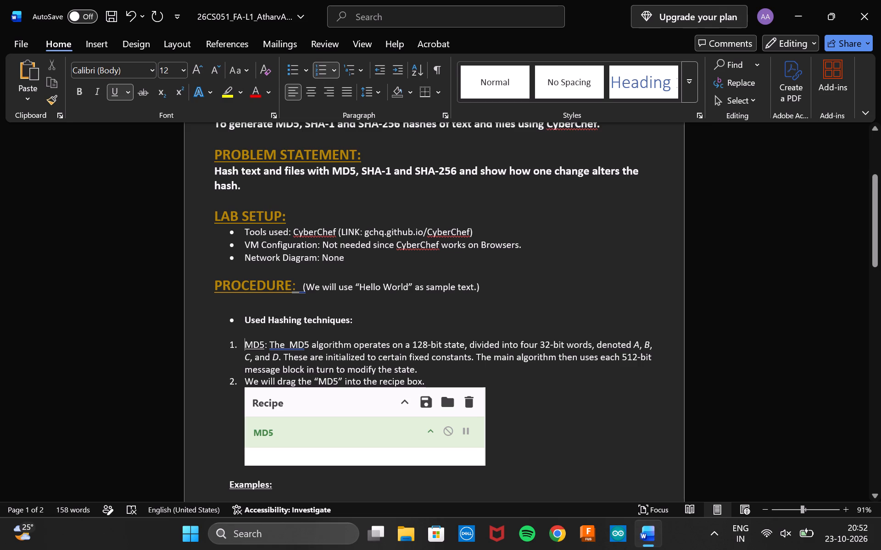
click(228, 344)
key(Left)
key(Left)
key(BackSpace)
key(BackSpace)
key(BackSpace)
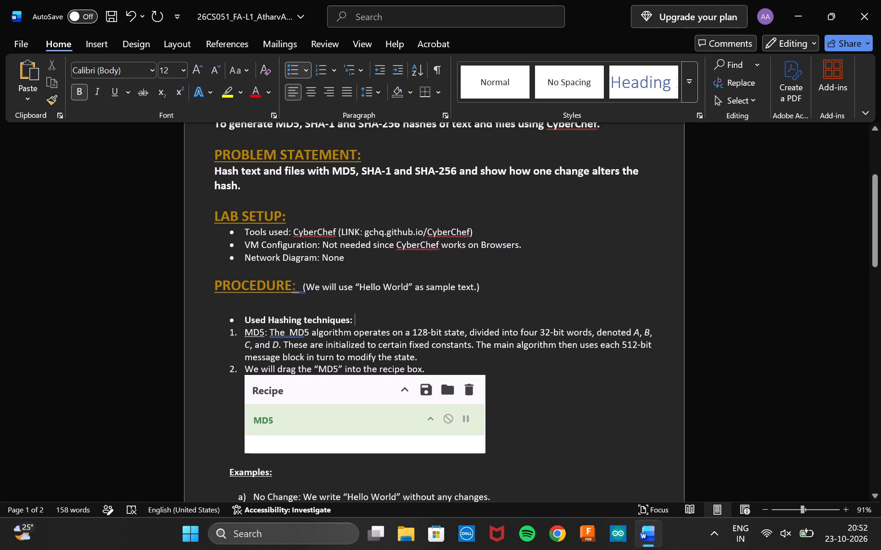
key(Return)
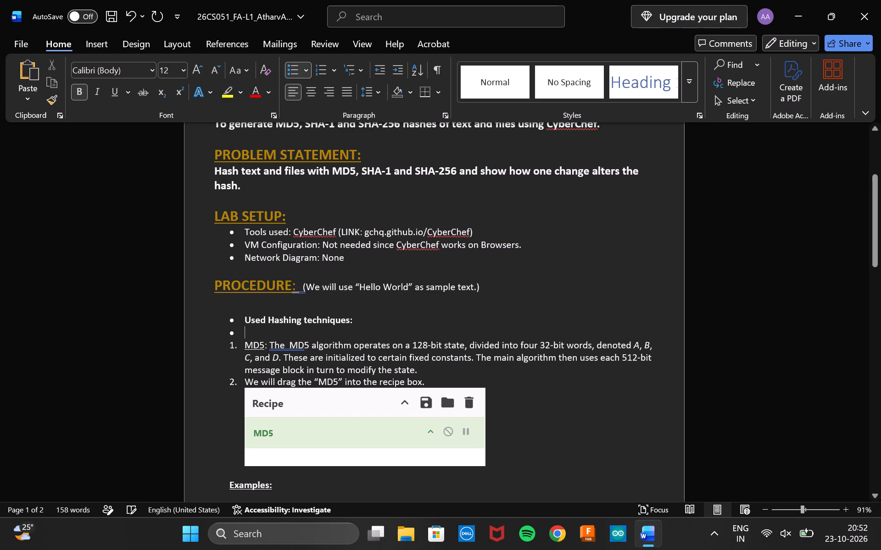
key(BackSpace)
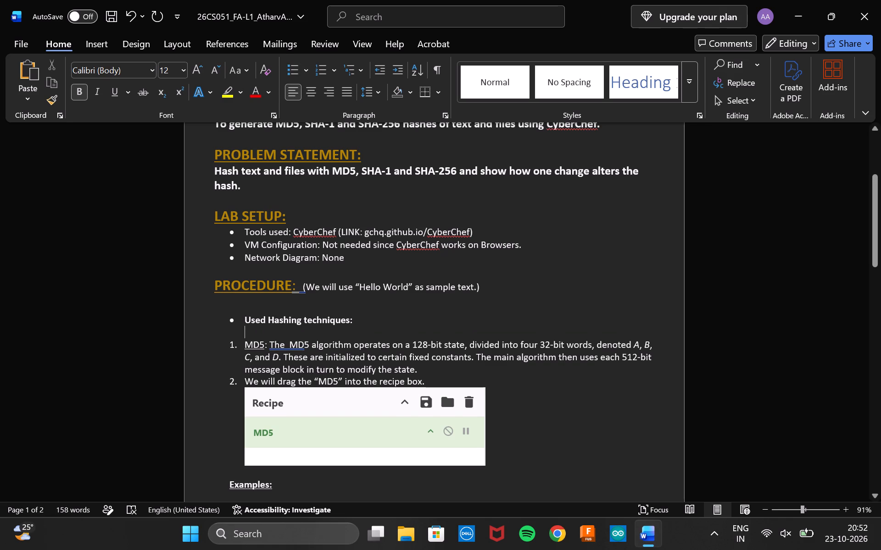
Remove the blank line between the PROCEDURE heading and the "Used Hashing techniques:" bullet.
click(229, 320)
key(Left)
key(Left)
key(BackSpace)
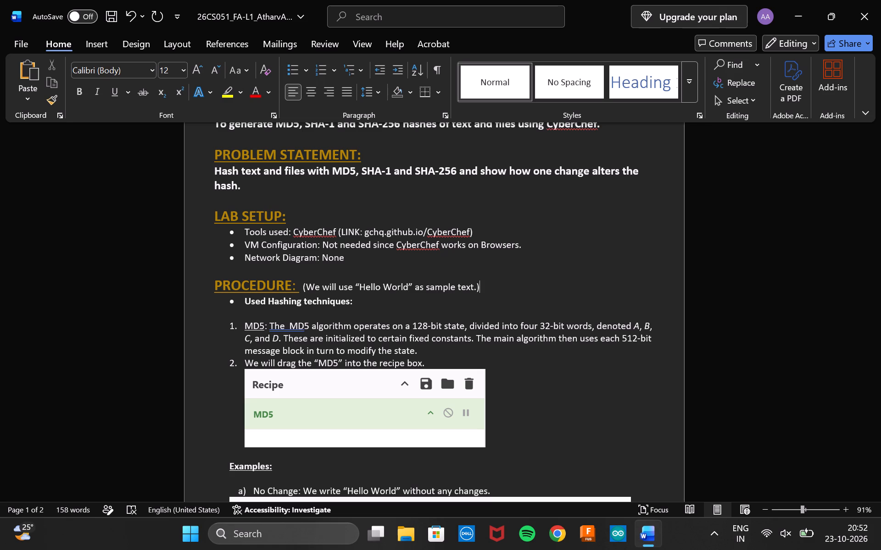
Delete the note "(We will use “Hello World” as sample text.)" beside the PROCEDURE heading.
key(BackSpace)
key(BackSpace)
key(BackSpace)
key(BackSpace)
key(BackSpace)
key(BackSpace)
key(BackSpace)
key(BackSpace)
key(BackSpace)
key(BackSpace)
key(BackSpace)
key(BackSpace)
key(BackSpace)
key(BackSpace)
key(BackSpace)
key(BackSpace)
key(BackSpace)
key(BackSpace)
key(BackSpace)
key(BackSpace)
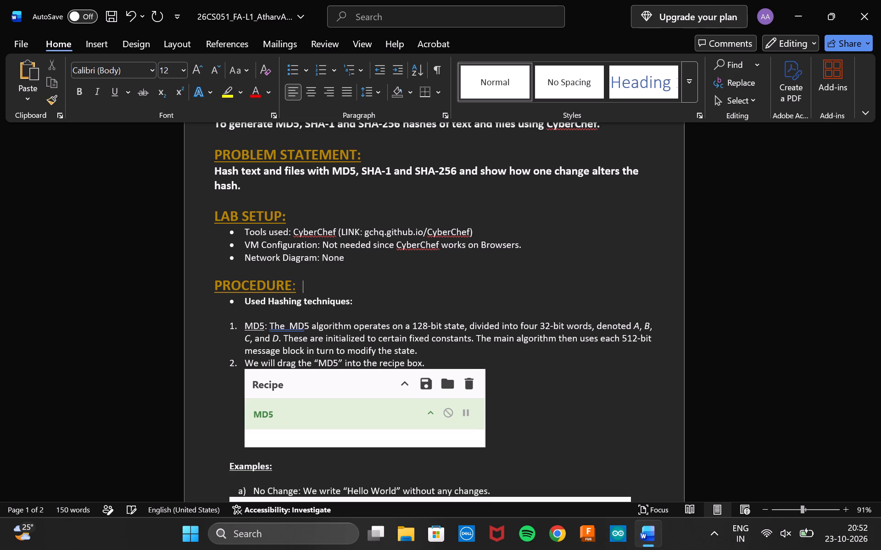
click(447, 359)
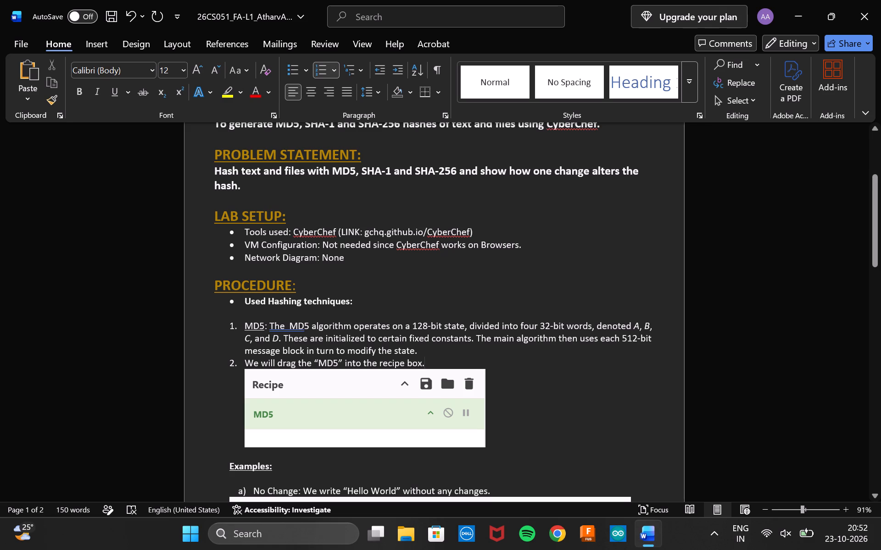
scroll(445, 364, down, 1)
scroll(445, 364, up, 1)
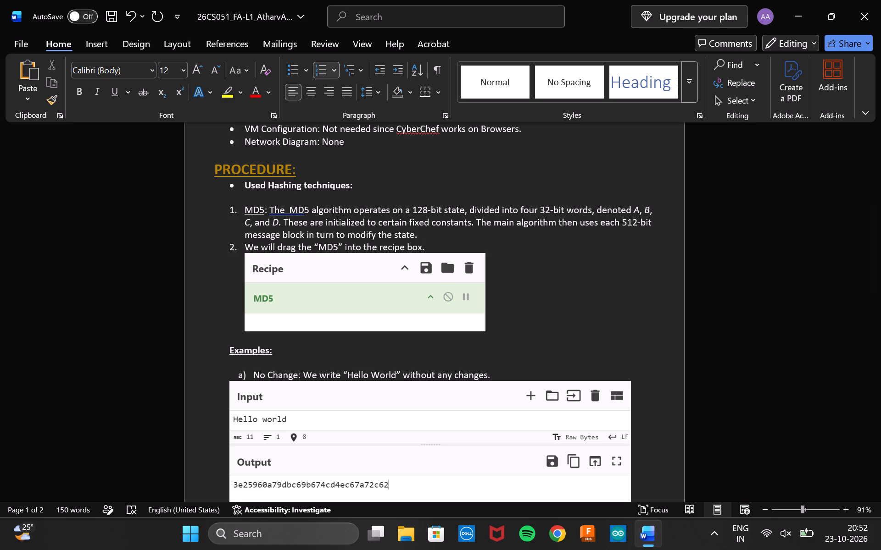
Minimize the Word report and launch Kuro from the desktop.
click(797, 11)
click(792, 222)
double_click(792, 222)
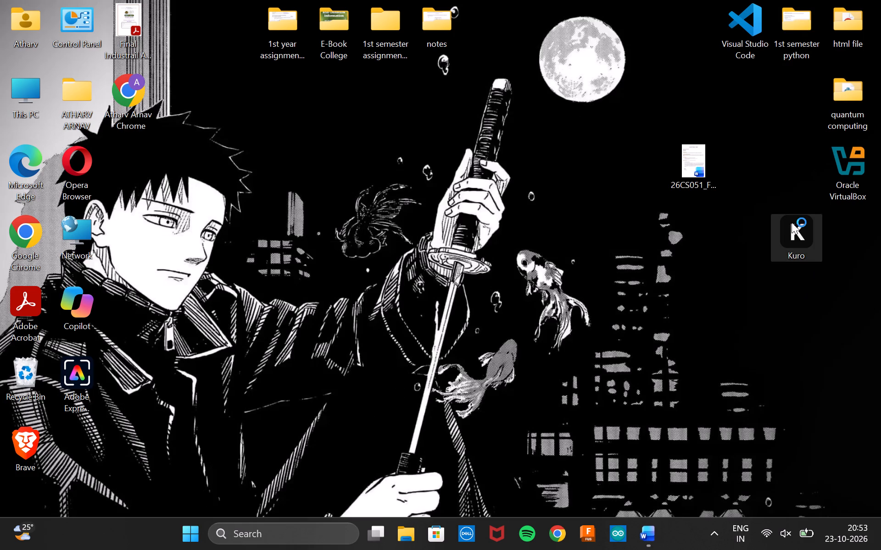
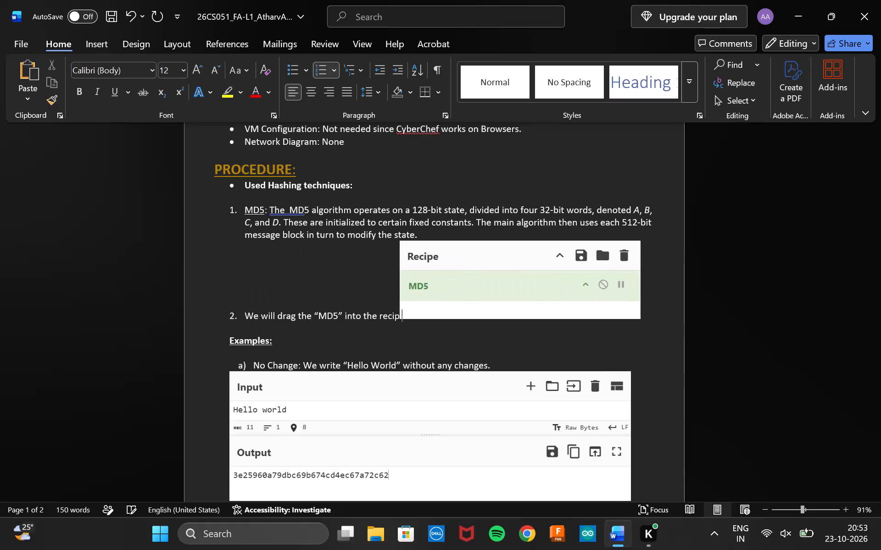
Delete the second numbered item's sentence about dragging “MD5” into the recipe and its number, leaving a blank line above the Recipe screenshot.
key(BackSpace)
key(BackSpace)
key(BackSpace)
key(BackSpace)
key(BackSpace)
key(BackSpace)
key(BackSpace)
key(BackSpace)
key(BackSpace)
key(BackSpace)
key(BackSpace)
key(BackSpace)
key(BackSpace)
key(BackSpace)
key(BackSpace)
key(BackSpace)
key(BackSpace)
key(BackSpace)
key(BackSpace)
key(BackSpace)
key(BackSpace)
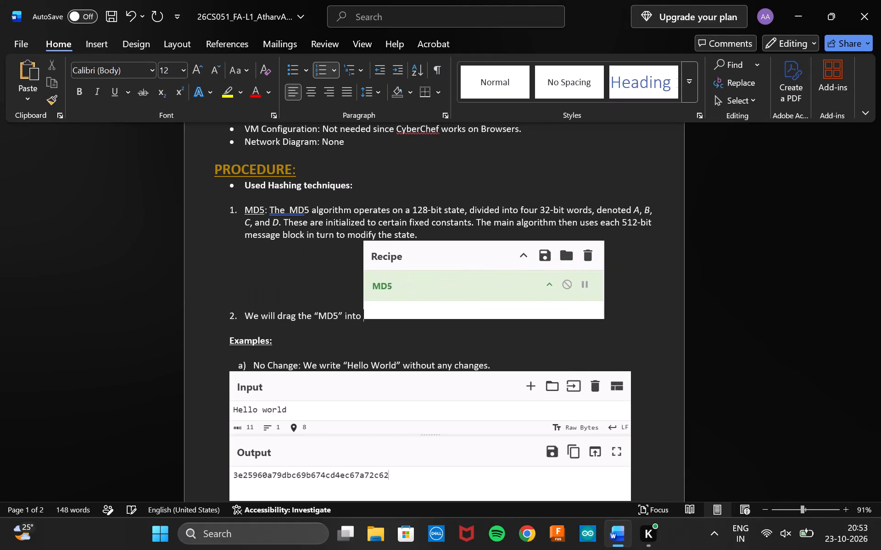
key(BackSpace)
key(BackSpace)
key(BackSpace)
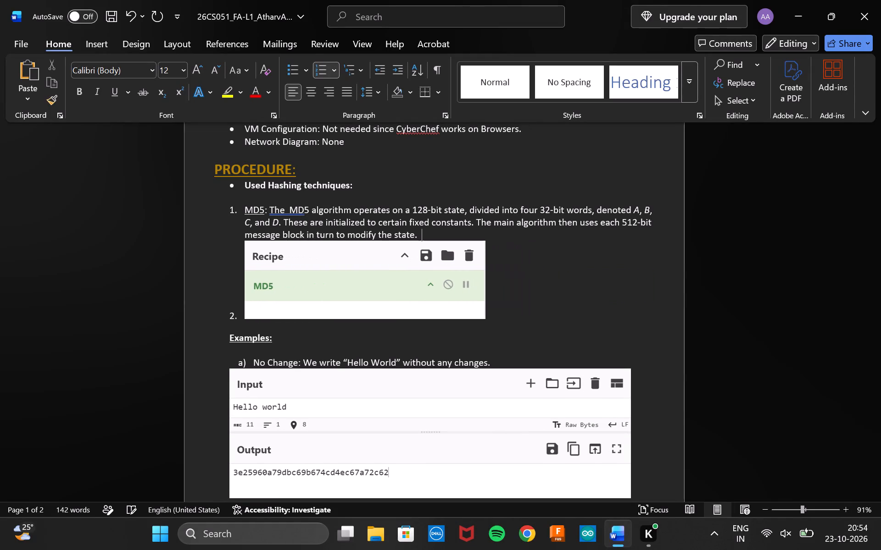
key(BackSpace)
key(Return)
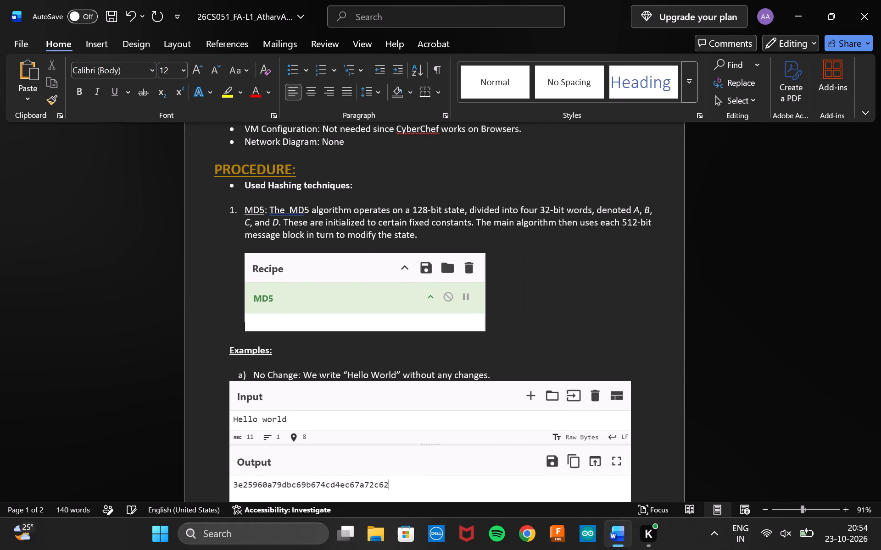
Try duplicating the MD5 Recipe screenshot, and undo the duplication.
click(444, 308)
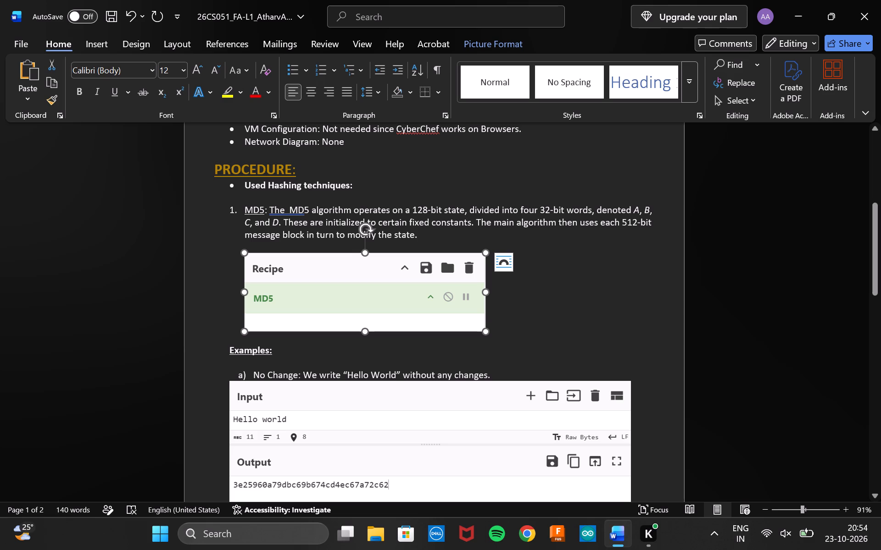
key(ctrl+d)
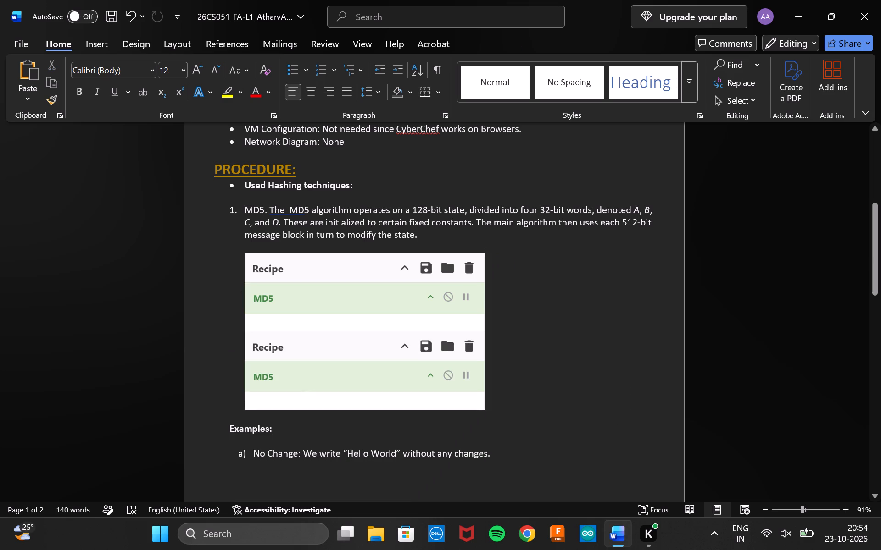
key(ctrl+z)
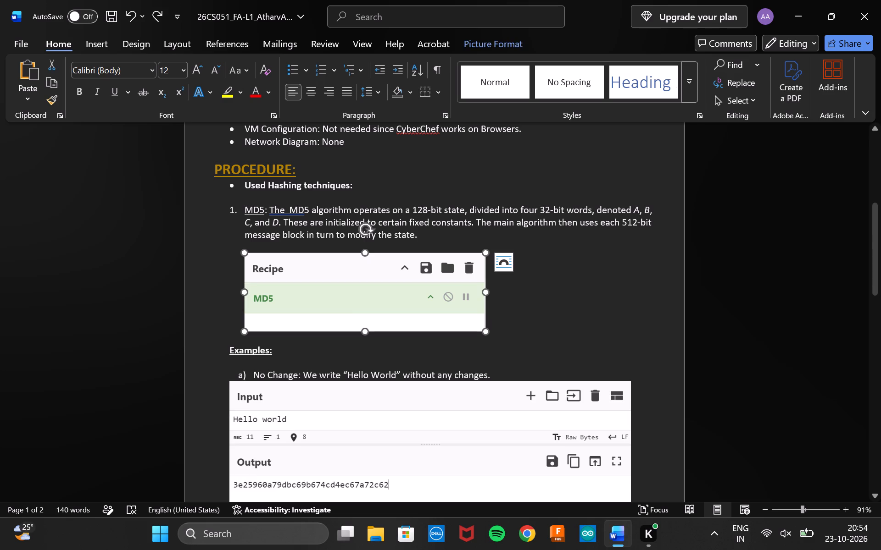
Delete the MD5 Recipe screenshot and the extra blank lines between the MD5 description and the "Examples:" heading.
double_click(332, 285)
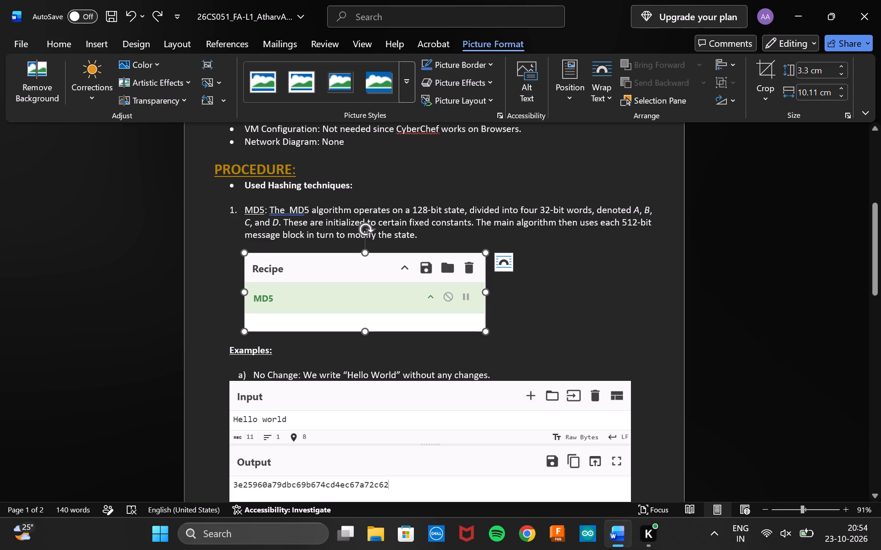
key(BackSpace)
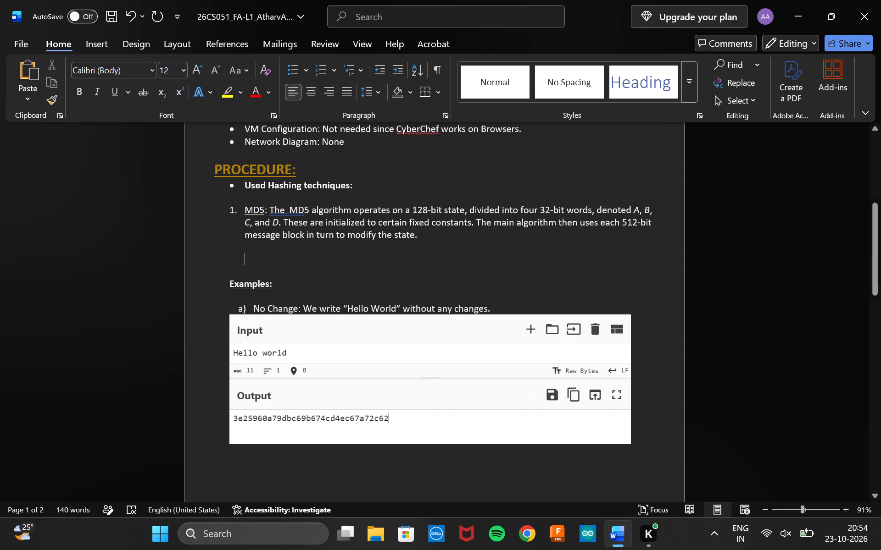
key(BackSpace)
key(BackSpace)
key(BackSpace)
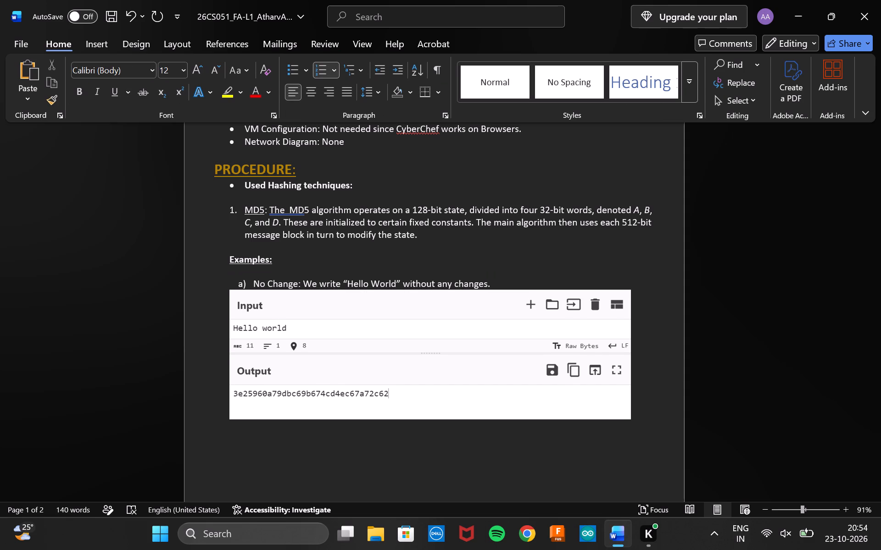
Add a second numbered item reading "SHA1" directly below the MD5 description.
key(Return)
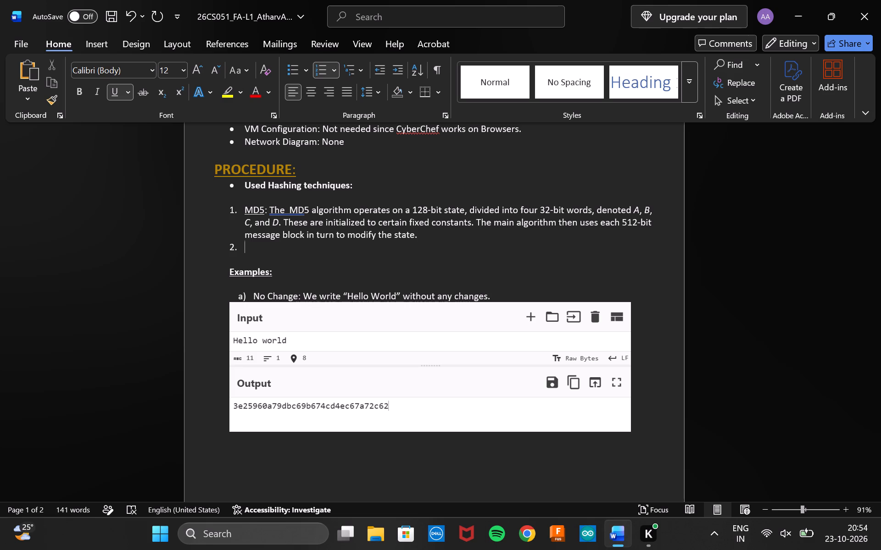
text(SHA)
key(shift+exclam)
key(BackSpace)
key(1)
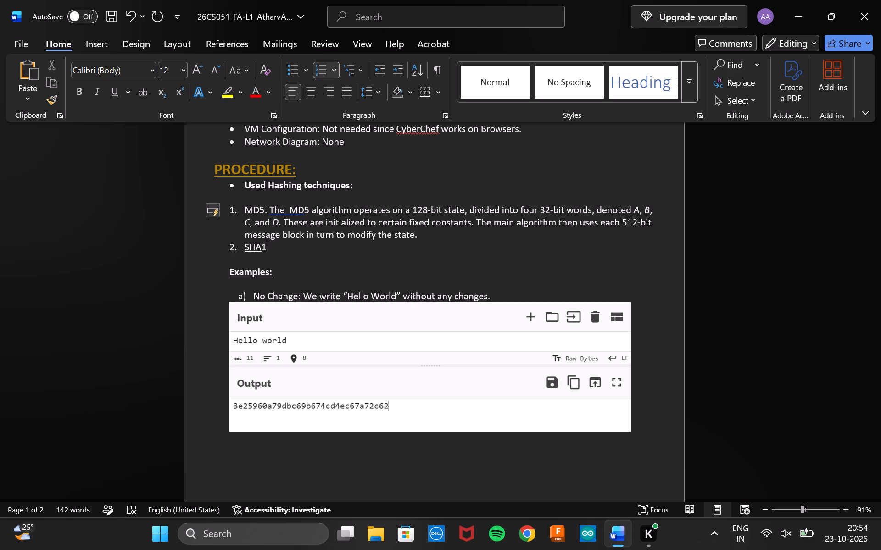
key(BackSpace)
key(1)
key(BackSpace)
key(1)
key(BackSpace)
key(1)
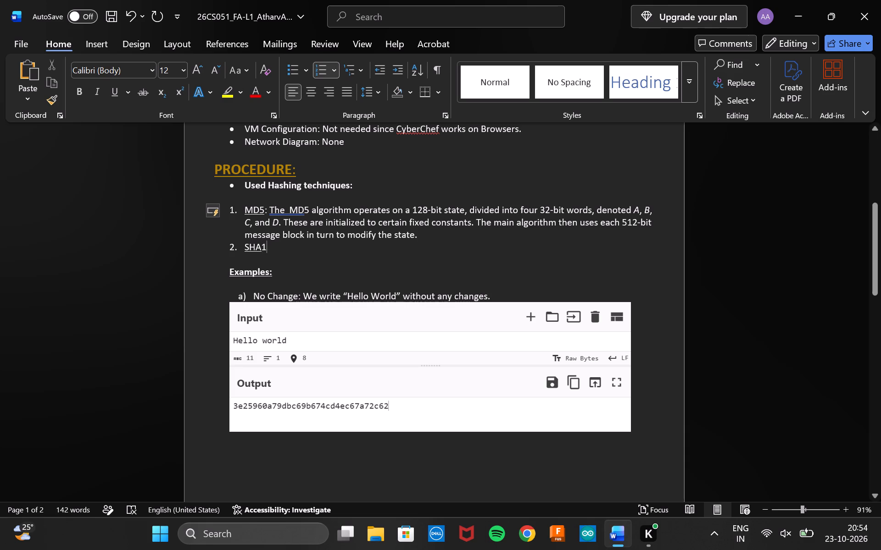
Extend the underline to the end of the "SHA1" label and add a colon and a space after it.
drag(258, 246, 266, 245)
click(305, 223)
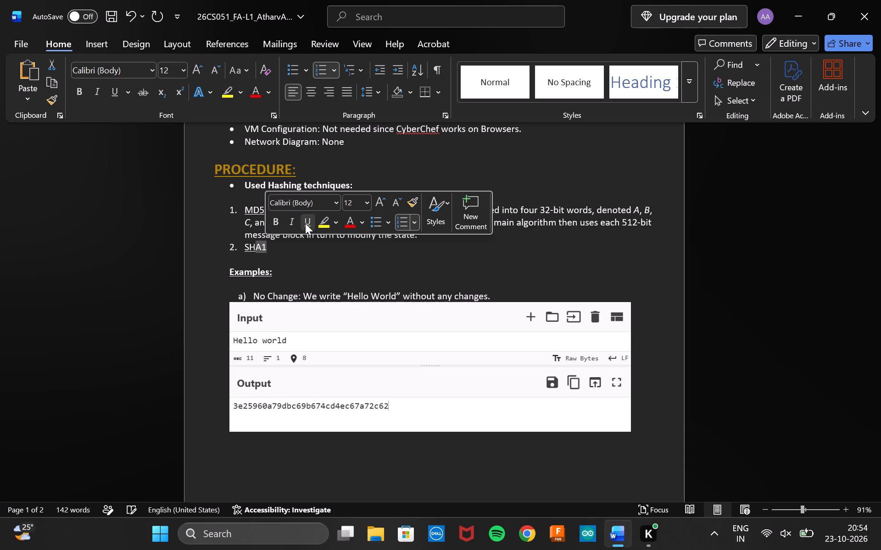
click(305, 223)
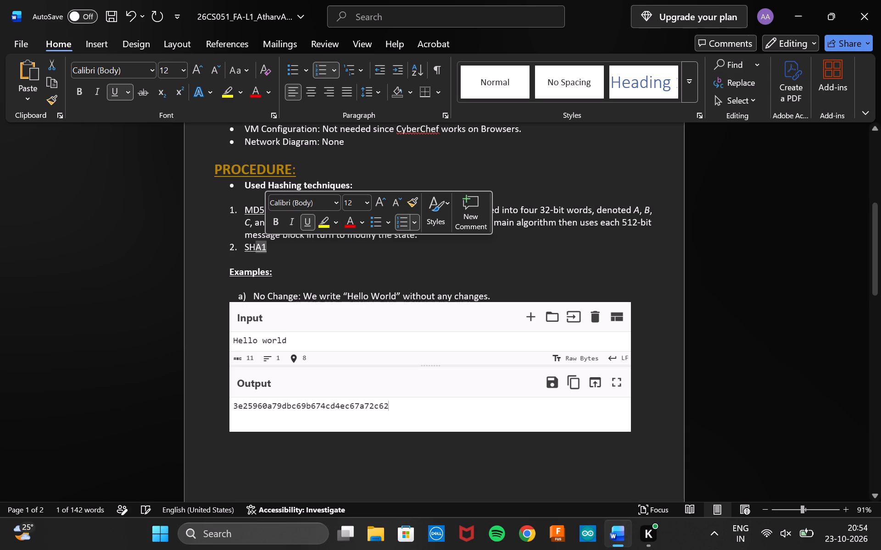
click(271, 249)
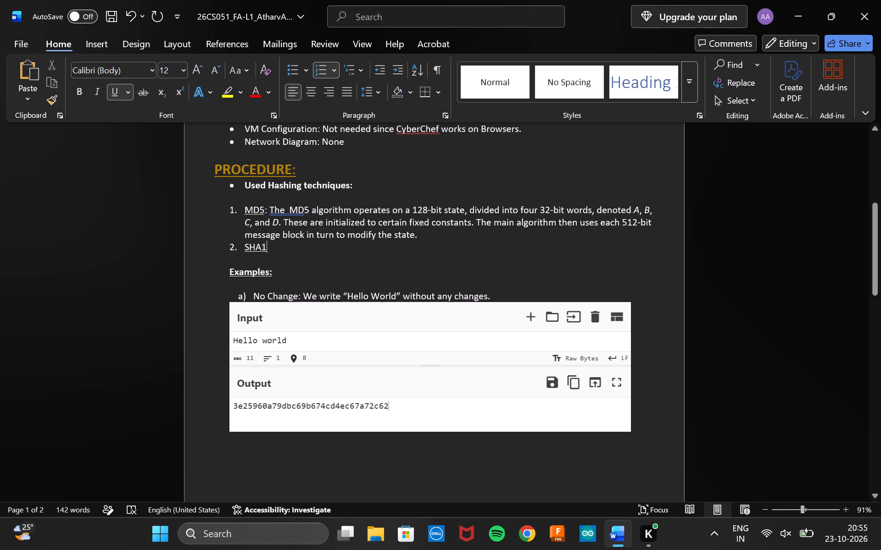
text(:)
key(space)
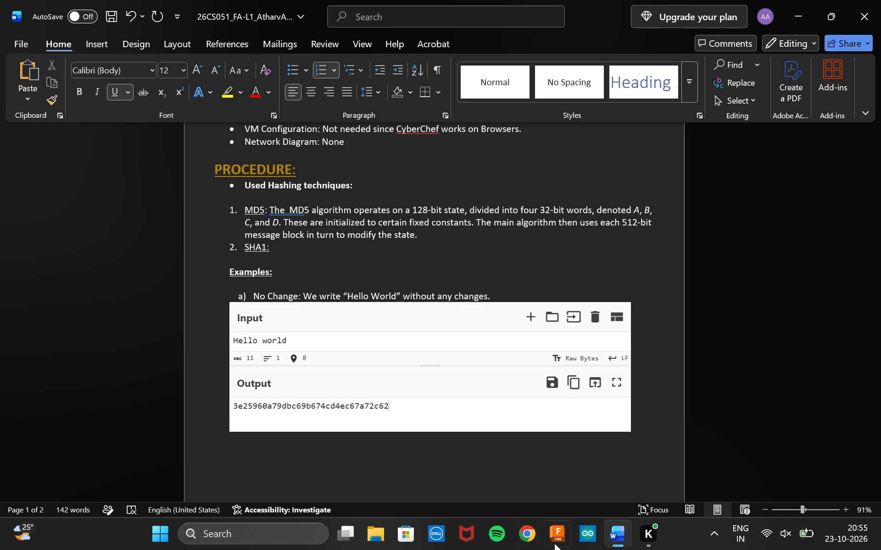
Switch to Google Chrome and open a browser window with the Person 1 profile.
click(519, 540)
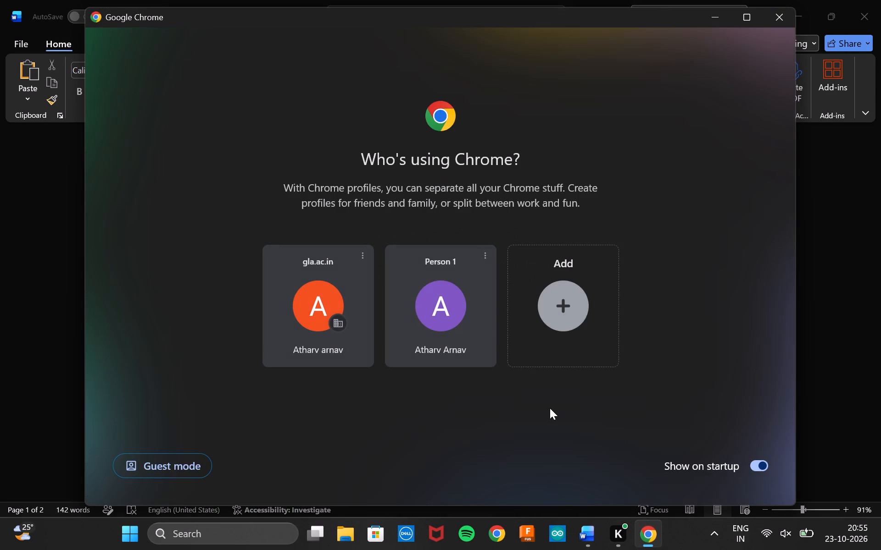
click(472, 303)
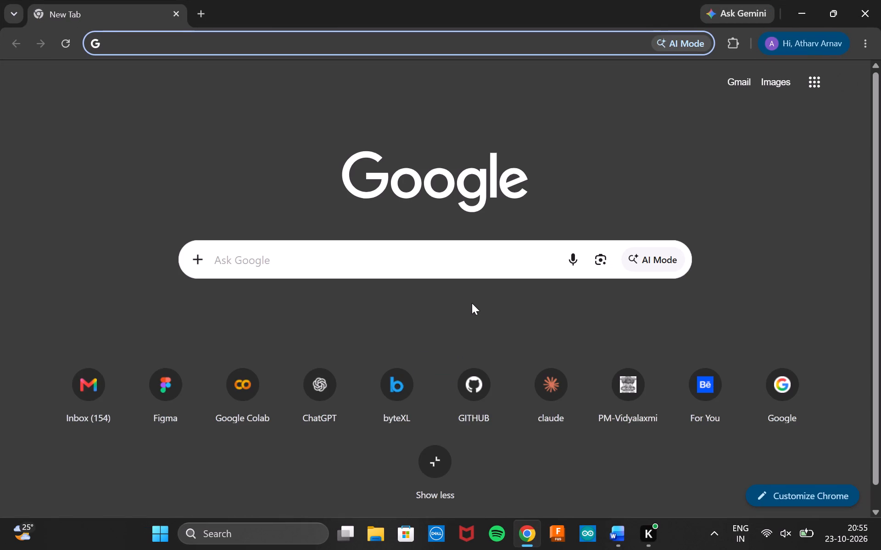
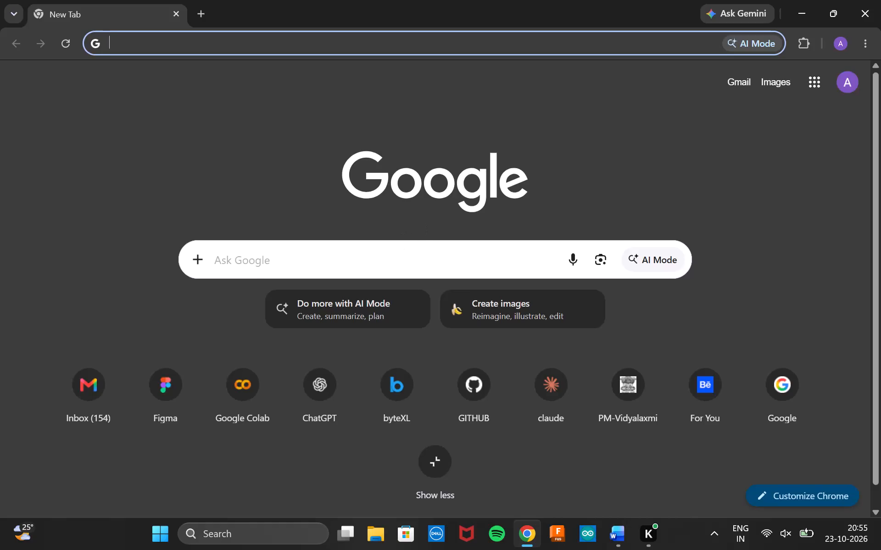
Search Google for "sha1 wiki" and open the Wikipedia article on SHA-1.
click(401, 244)
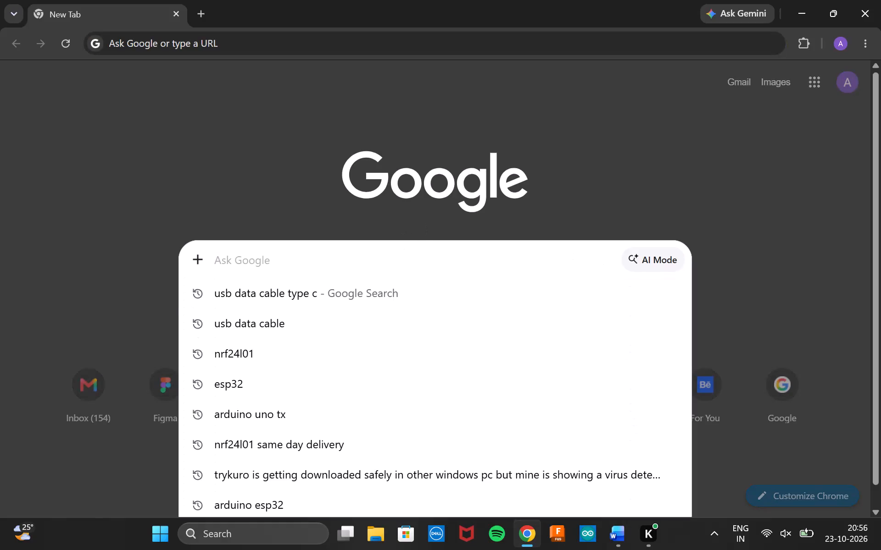
text(sha)
text(1)
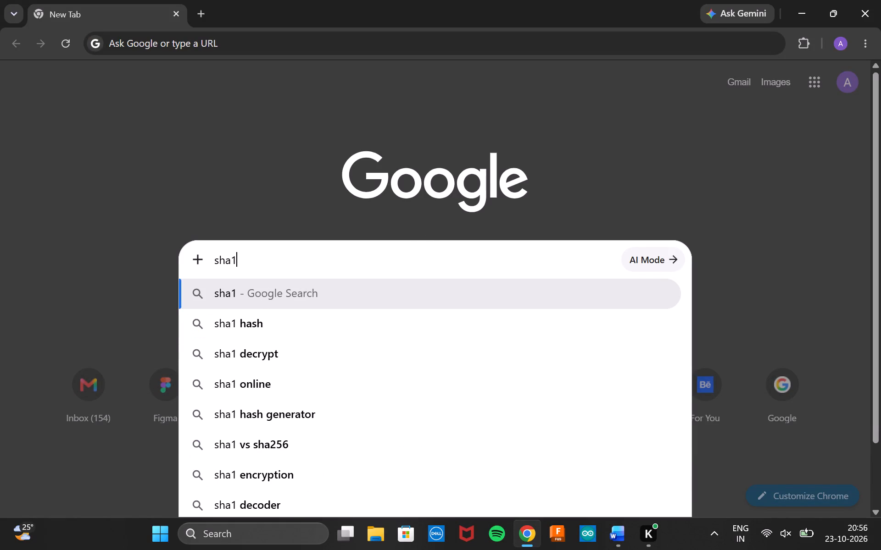
key(space)
text(wiki)
key(Return)
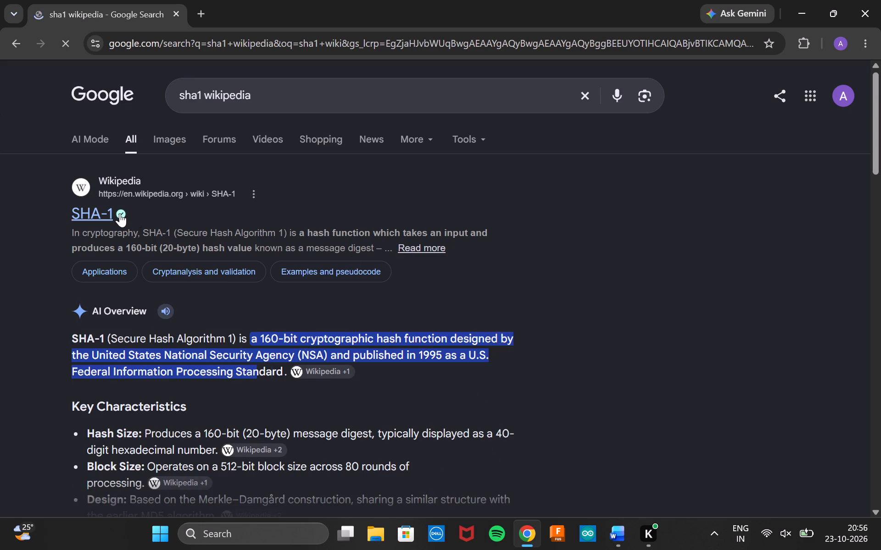
click(120, 213)
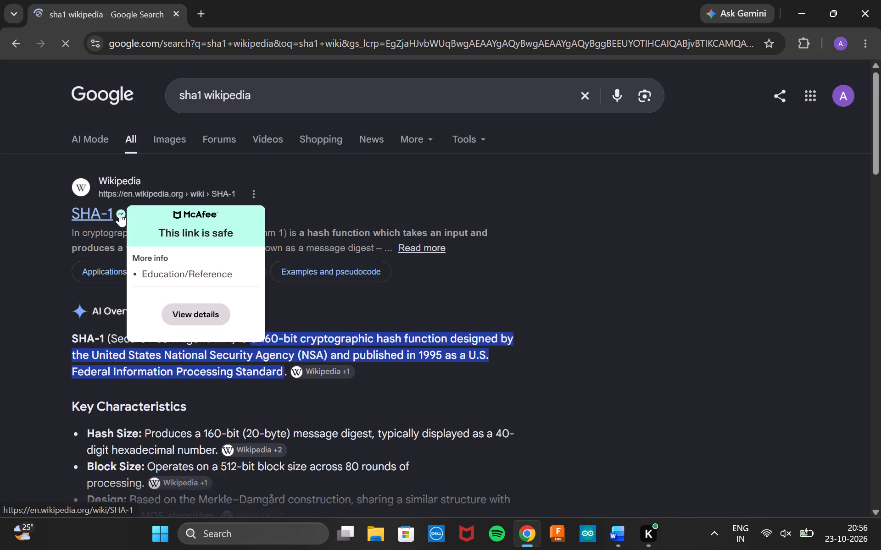
click(123, 183)
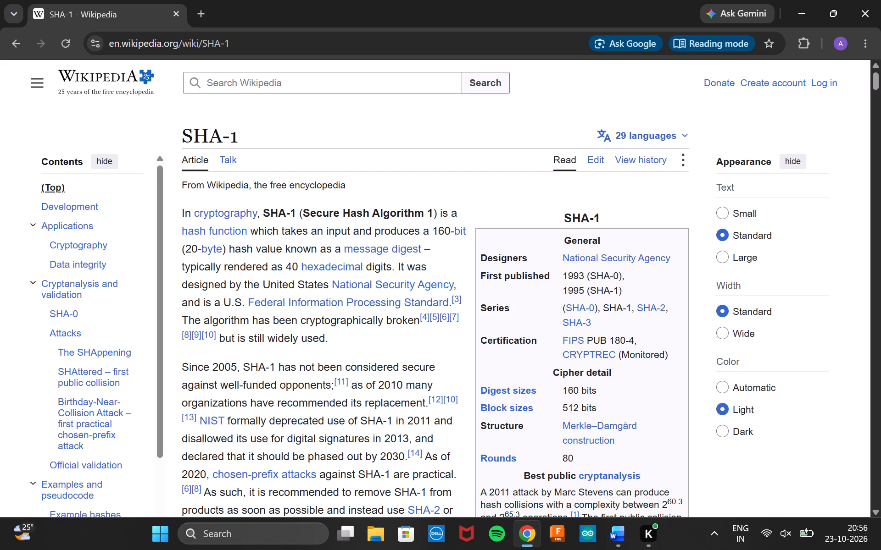
Copy the article's opening definition from "SHA-1 (Secure Hash Algorithm 1)" through "40 hexadecimal digits.".
drag(263, 212, 425, 238)
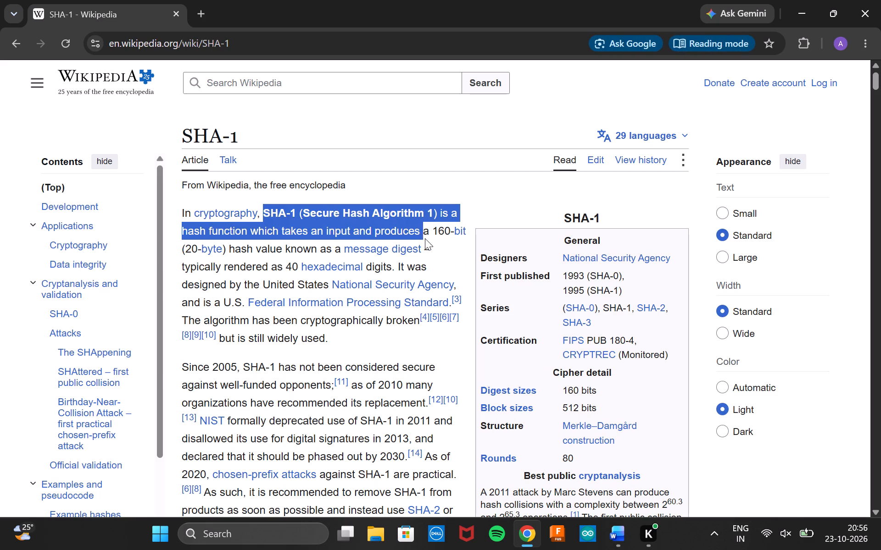
drag(425, 238, 409, 268)
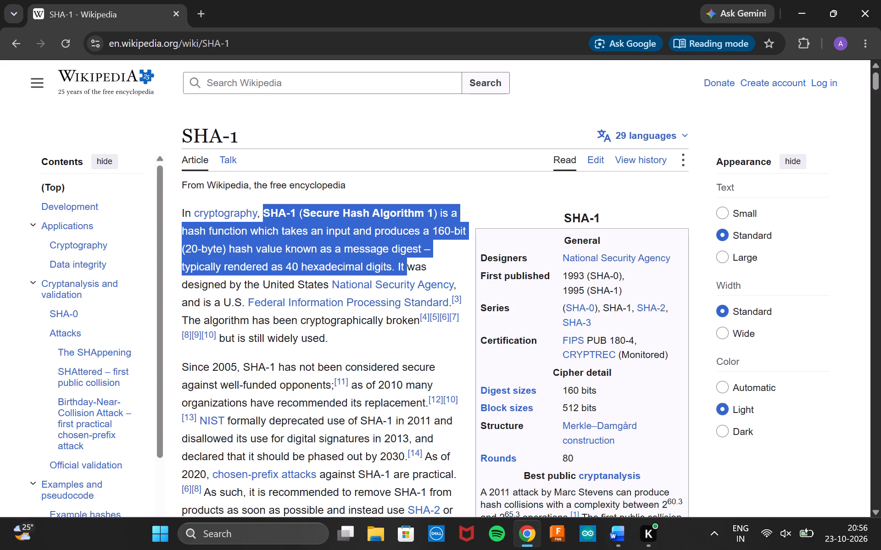
drag(409, 268, 395, 273)
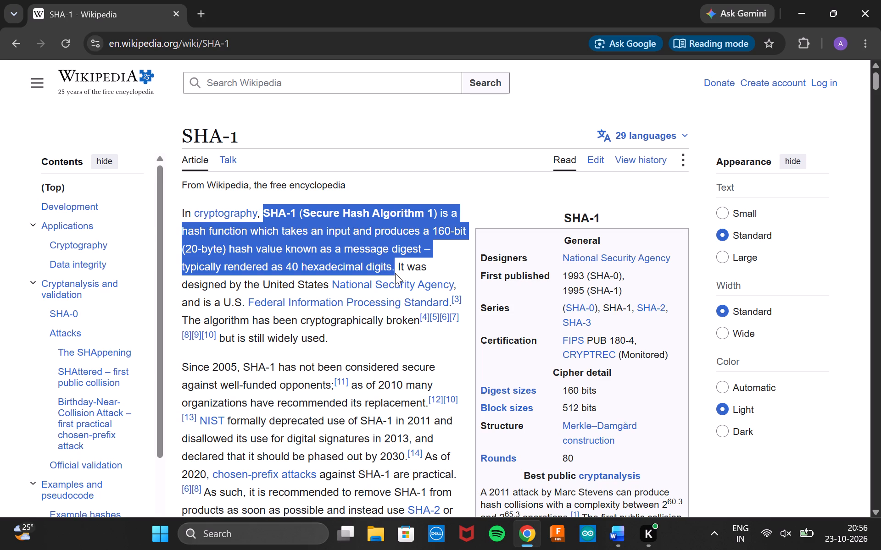
key(ctrl+c)
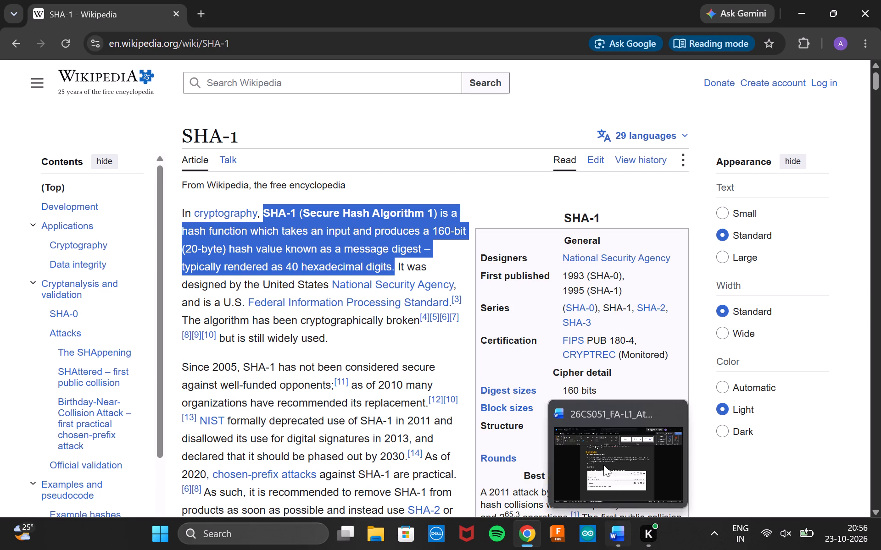
Switch to the Word report and paste the copied definition after the "SHA1:" label in the numbered list.
click(602, 460)
click(293, 244)
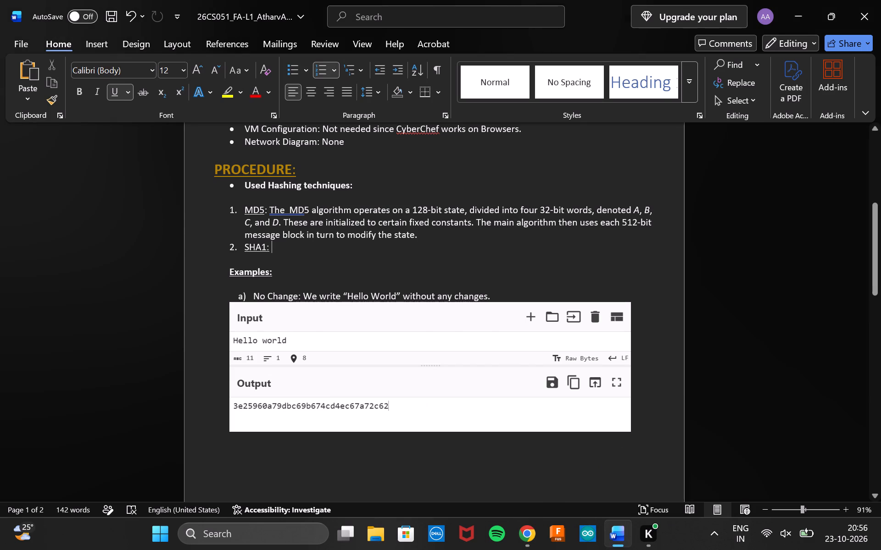
key(space)
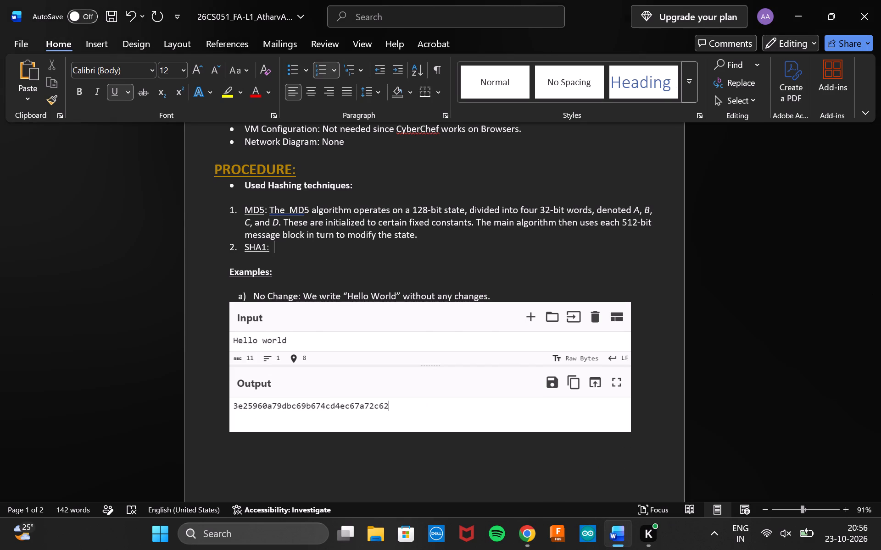
key(shift+c)
key(shift+BackSpace)
key(shift+v)
key(shift+BackSpace)
key(ctrl+v)
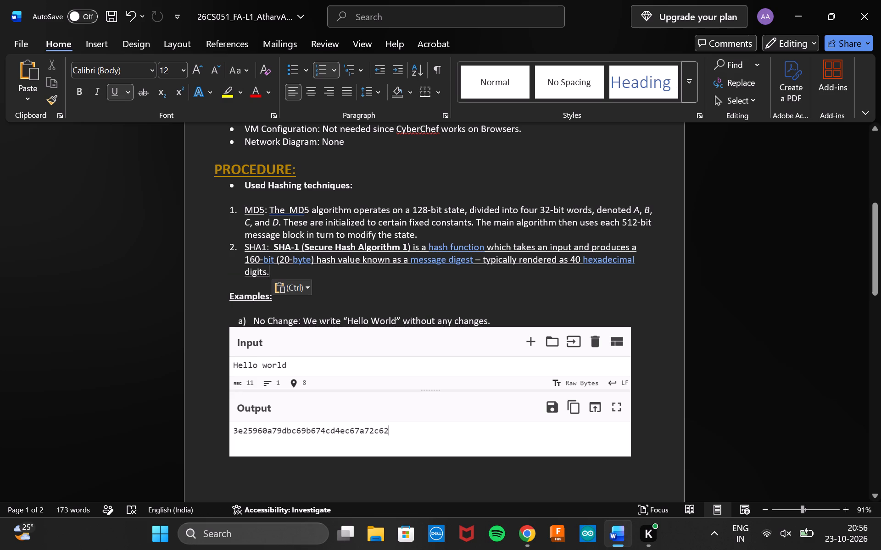
Remove the underline from the pasted SHA-1 description, leaving the "SHA1" label underlined.
drag(272, 247, 283, 273)
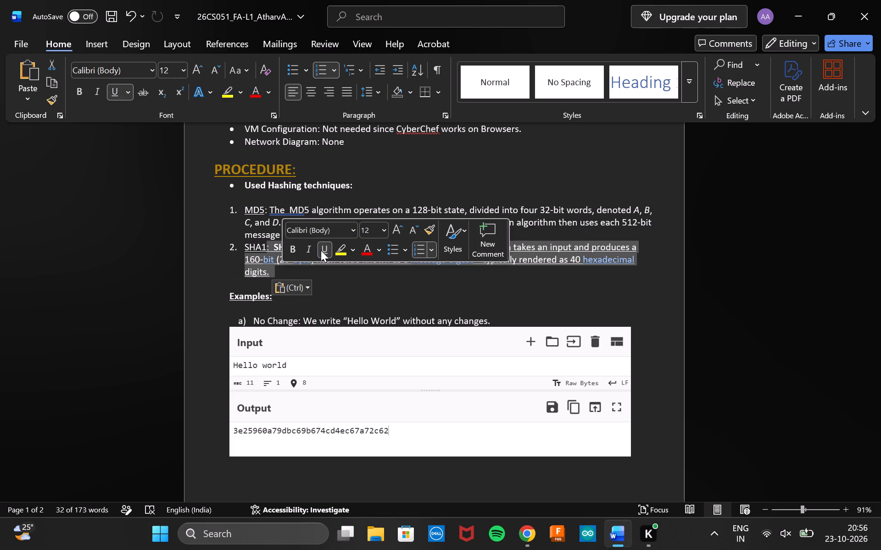
click(321, 250)
click(367, 267)
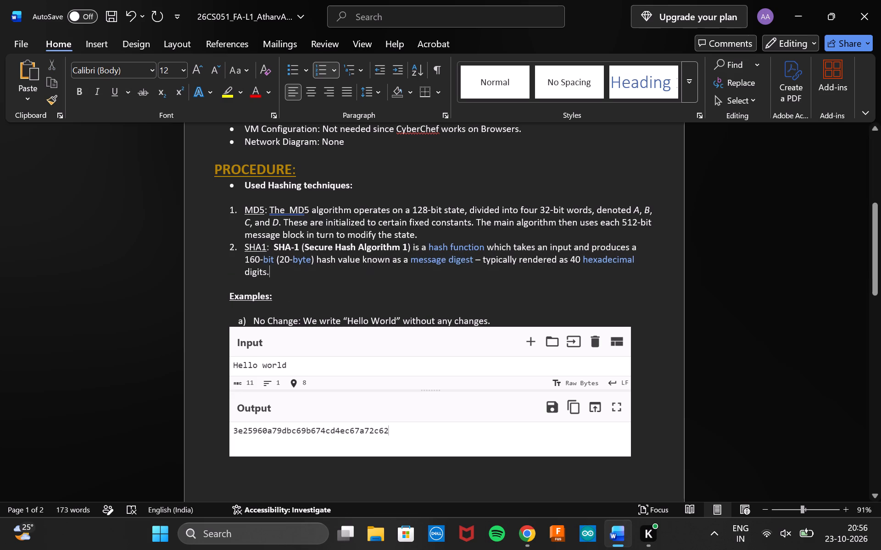
Replace the linked words "hash function" in the SHA1 description with the same words as plain text.
drag(485, 247, 483, 247)
drag(483, 247, 428, 248)
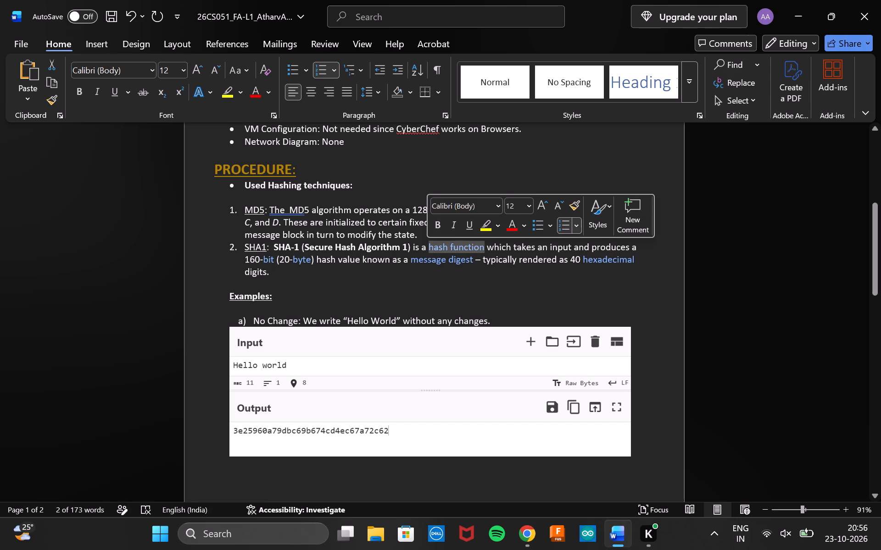
click(551, 275)
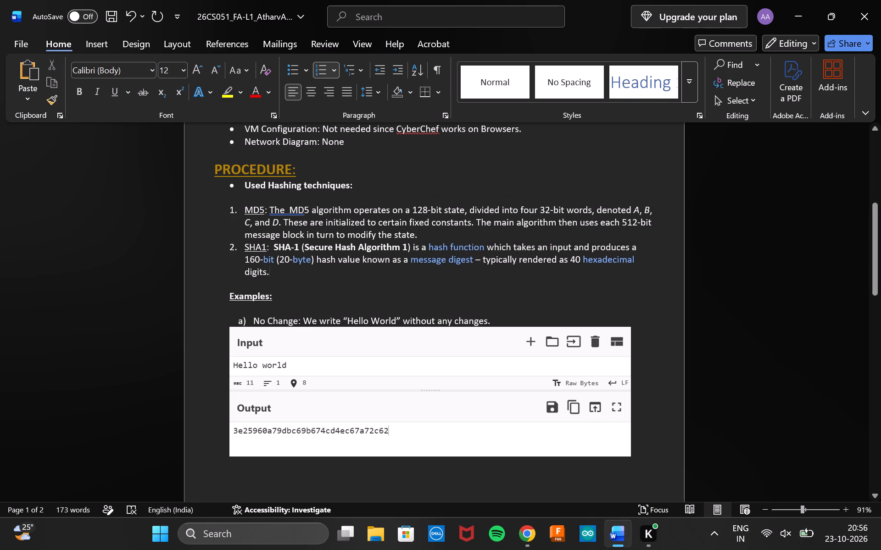
drag(484, 246, 433, 251)
key(BackSpace)
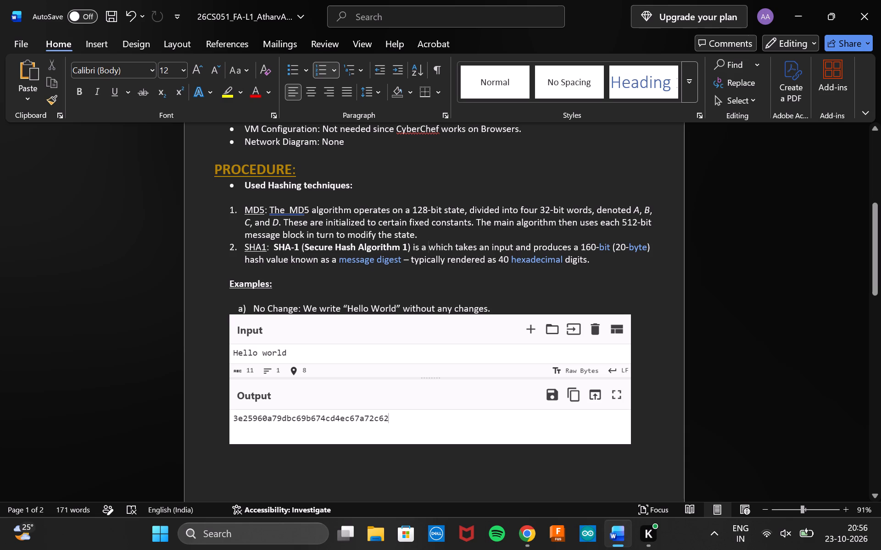
text(hash)
key(space)
text(funci)
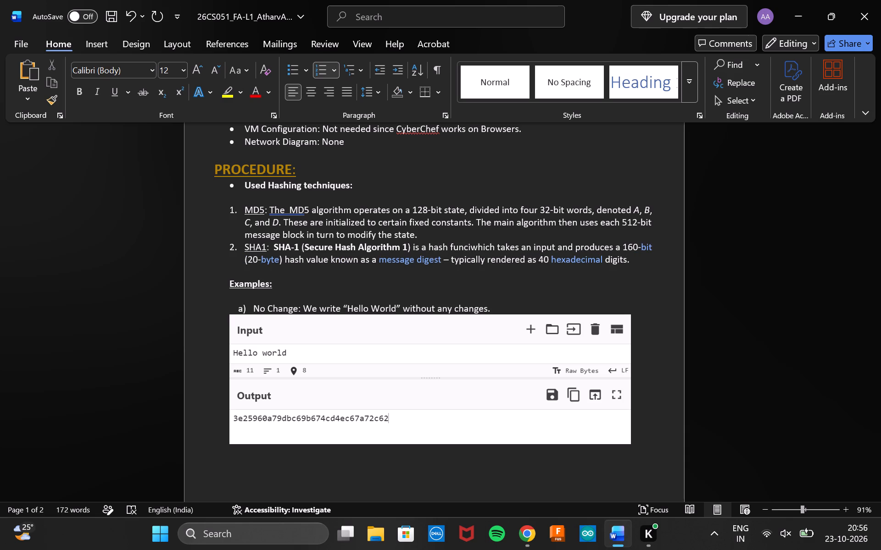
key(BackSpace)
text(tion)
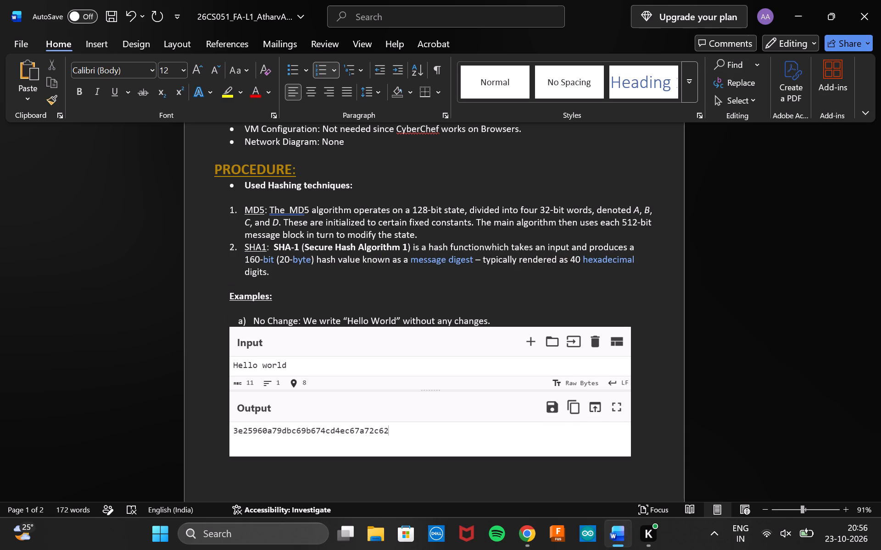
key(space)
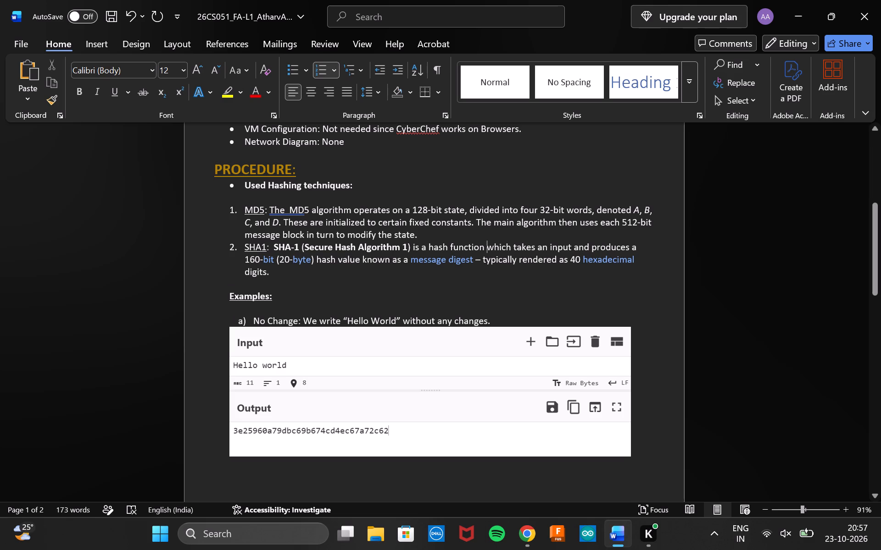
Replace the linked word "bit" in "160-bit" with plain text, keeping a space before the parenthesis.
click(276, 261)
key(BackSpace)
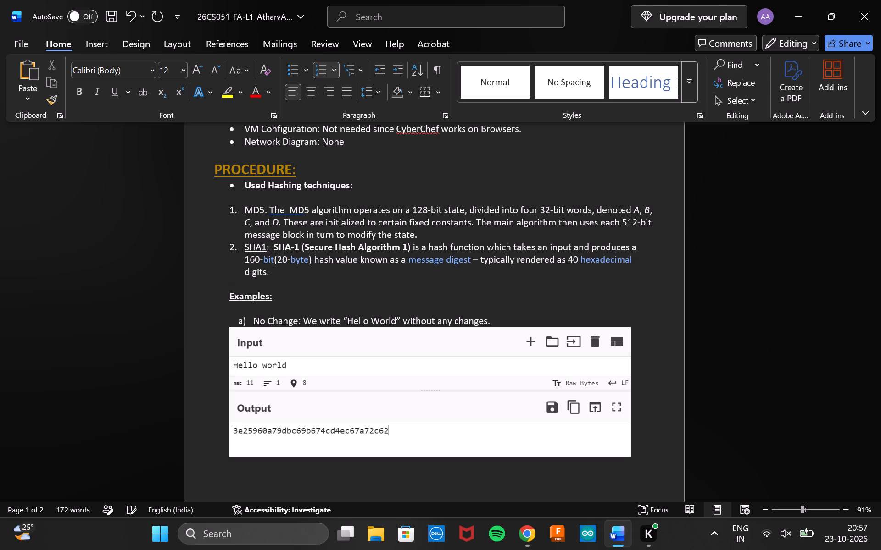
key(BackSpace)
key(BackSpace)
text(bit)
Replace the linked word "byte" in "(20-byte)" with plain text.
key(Right)
key(Right)
key(Right)
key(Right)
key(Right)
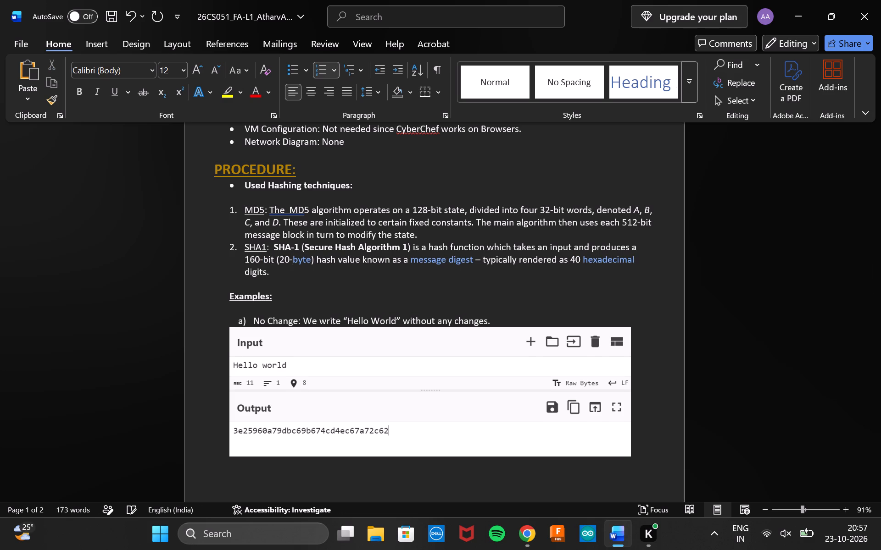
key(Right)
key(Right)
key(Right)
key(Right)
key(BackSpace)
key(BackSpace)
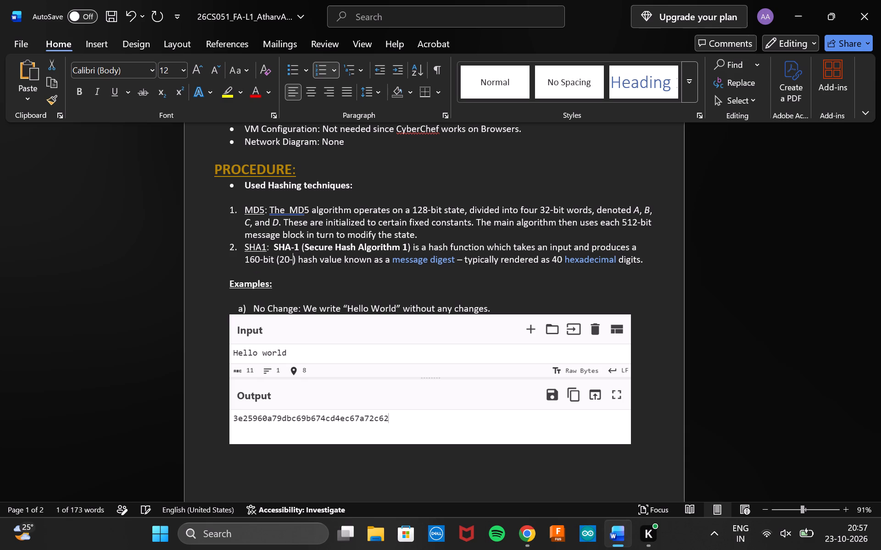
text(byte)
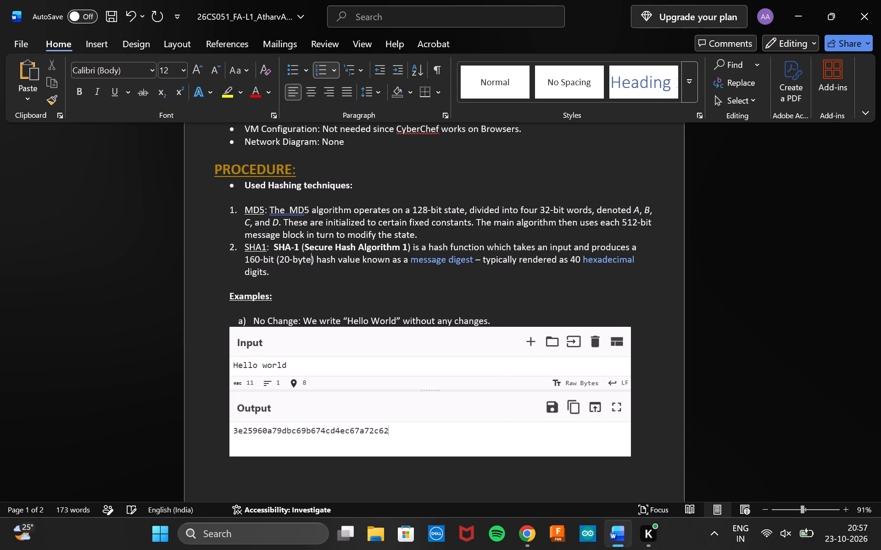
Replace the linked words "message digest" with plain text followed by a space before the dash.
key(Right)
key(Right)
key(Right)
key(Right)
key(Right)
key(Right)
key(Right)
key(Right)
key(Right)
key(Right)
key(Right)
key(Right)
key(Right)
key(Right)
key(Right)
key(Right)
key(Right)
key(Right)
key(Right)
key(Right)
key(Right)
key(Right)
key(Right)
key(Right)
key(Right)
key(Right)
key(BackSpace)
key(BackSpace)
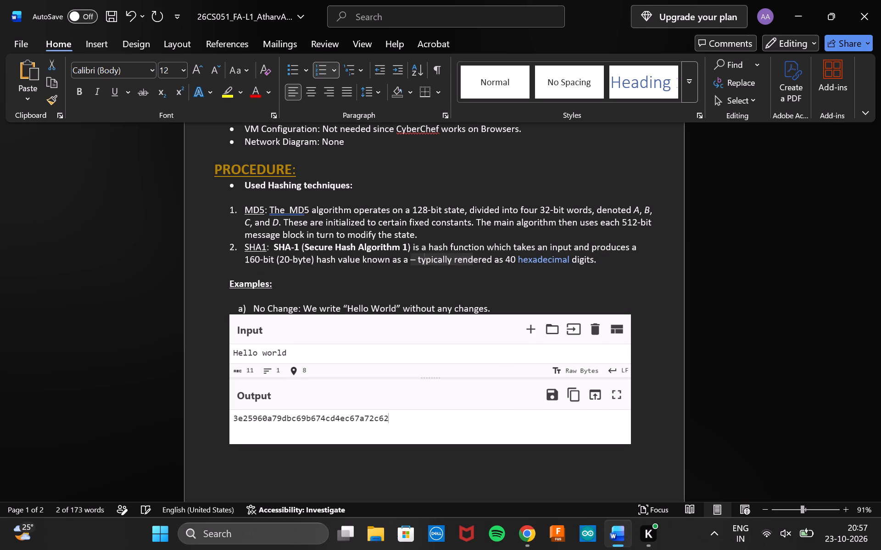
text(message digest)
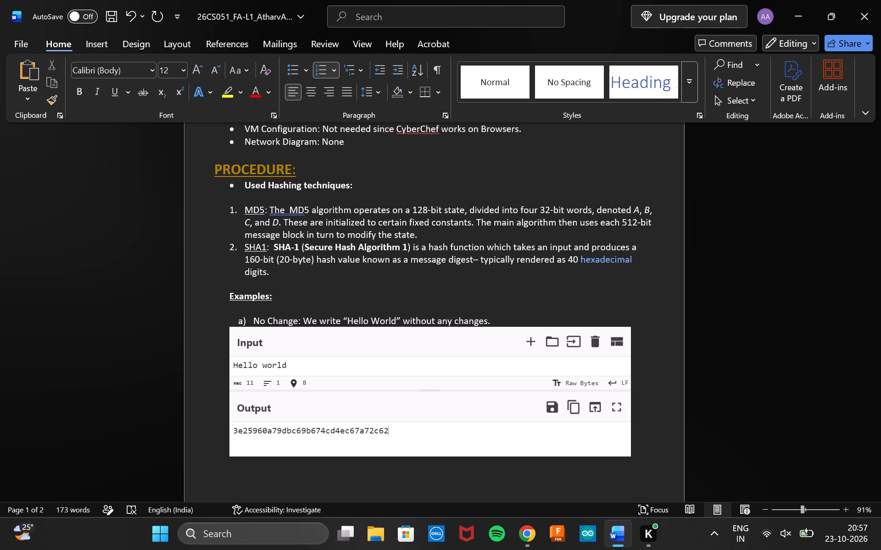
key(space)
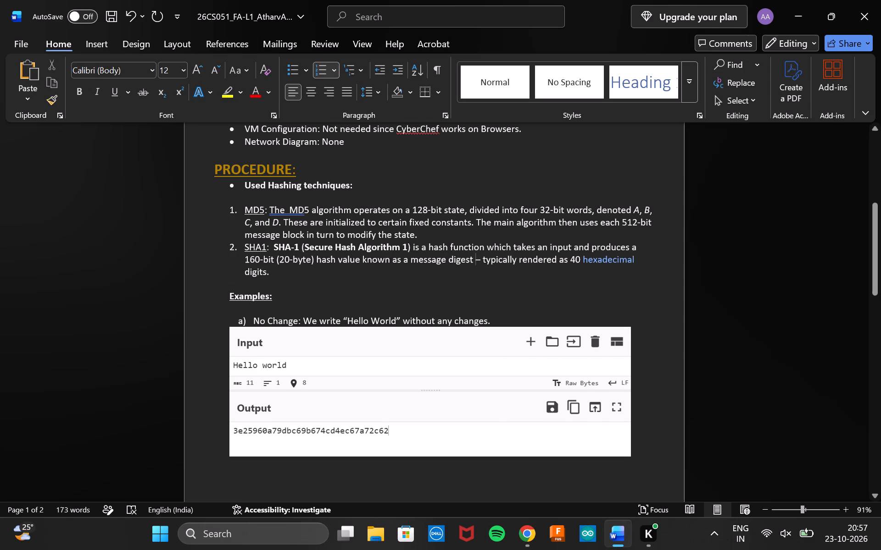
Replace the linked word "hexadecimal" with plain text followed by a space before "digits.".
click(636, 265)
click(636, 263)
key(BackSpace)
key(BackSpace)
key(BackSpace)
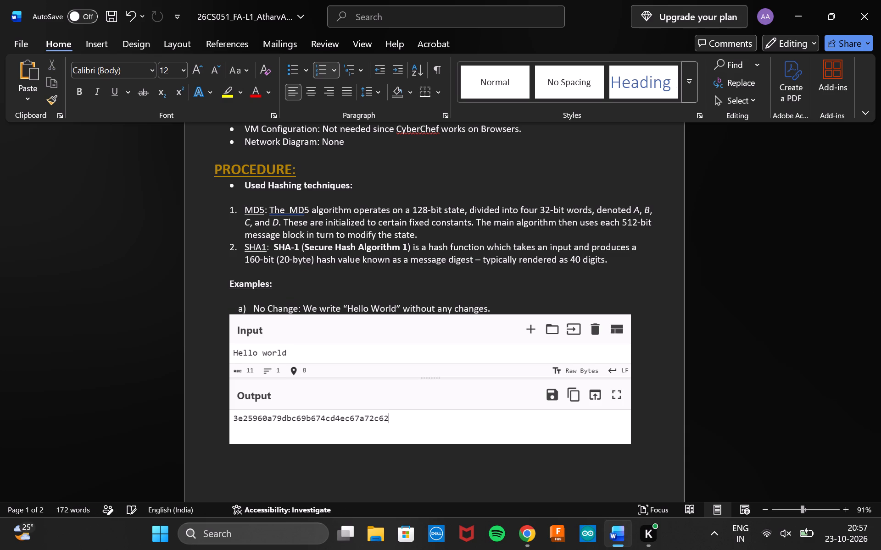
text(hexadecimal)
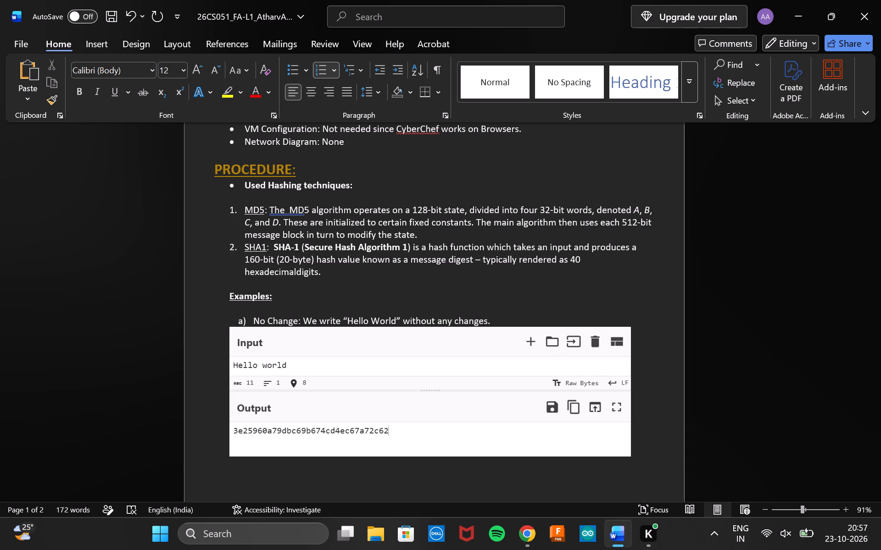
key(space)
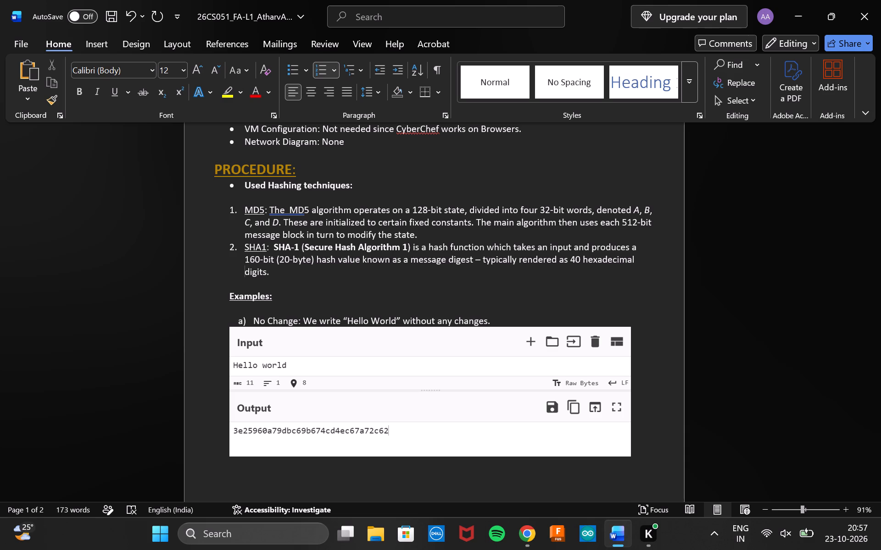
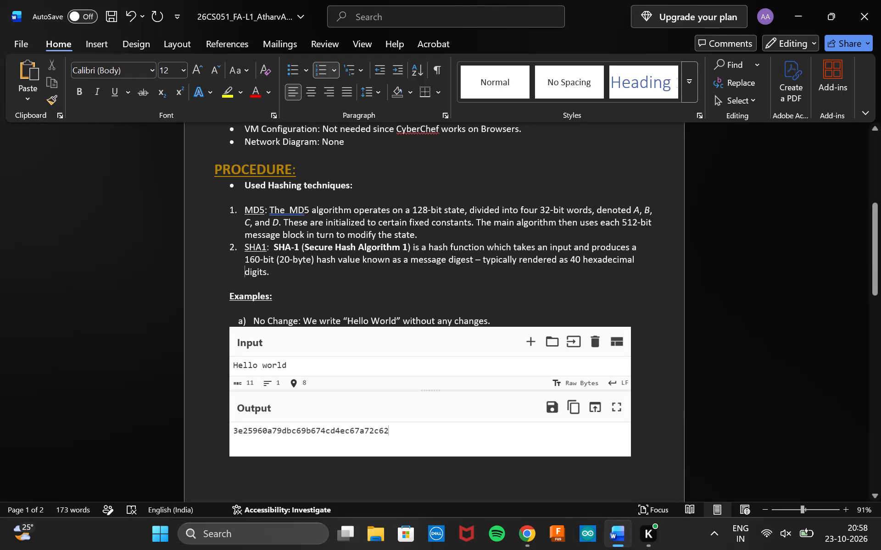
Add a third numbered item reading "SHA265" below the SHA1 description in the hashing techniques list.
click(309, 268)
key(Return)
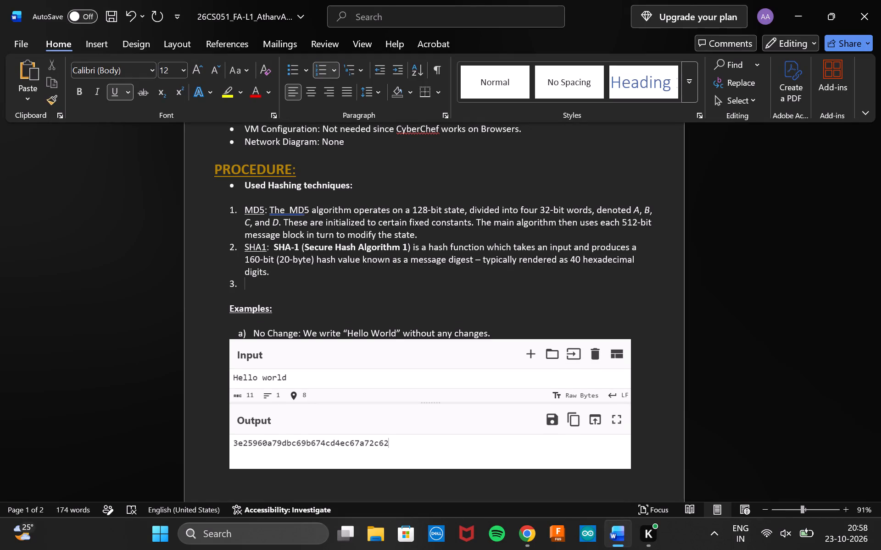
text(SHA2)
text(65)
Switch to File Explorer and check the names of the SHA image files in the Screenshots folder.
click(364, 541)
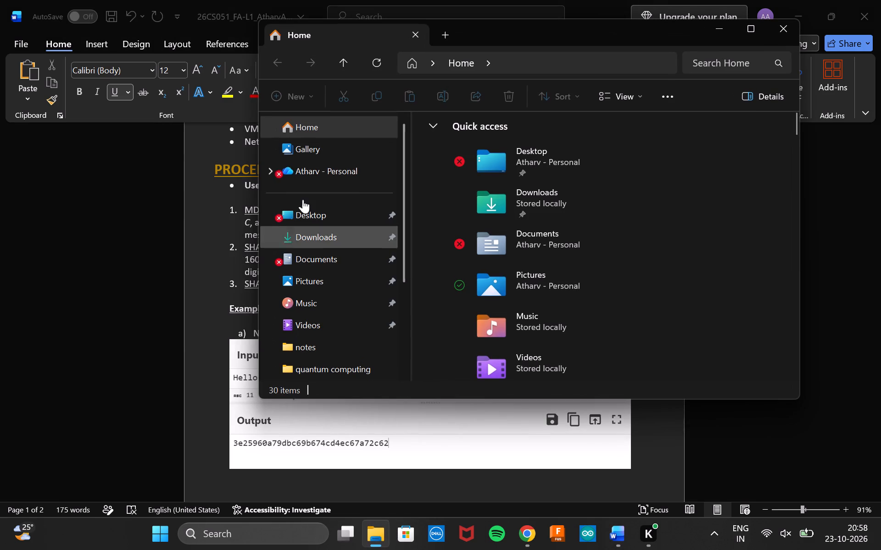
scroll(309, 258, down, 1)
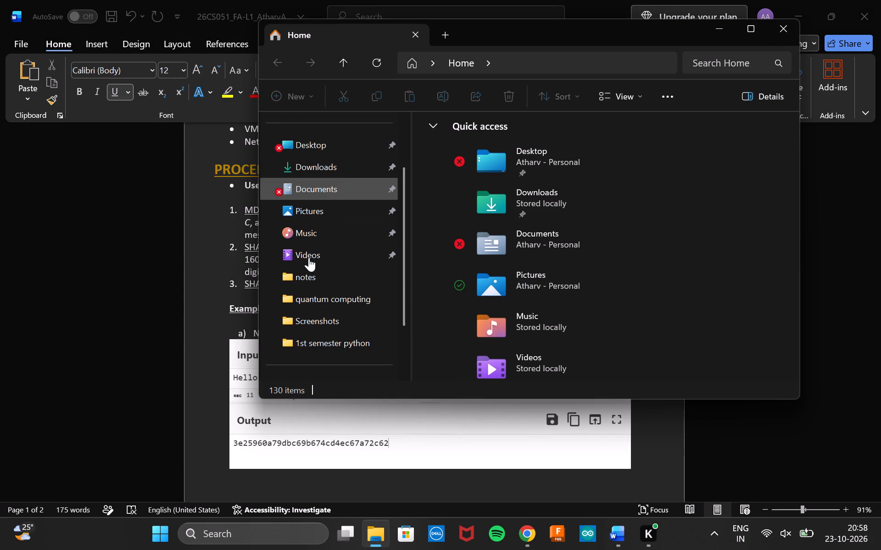
click(311, 317)
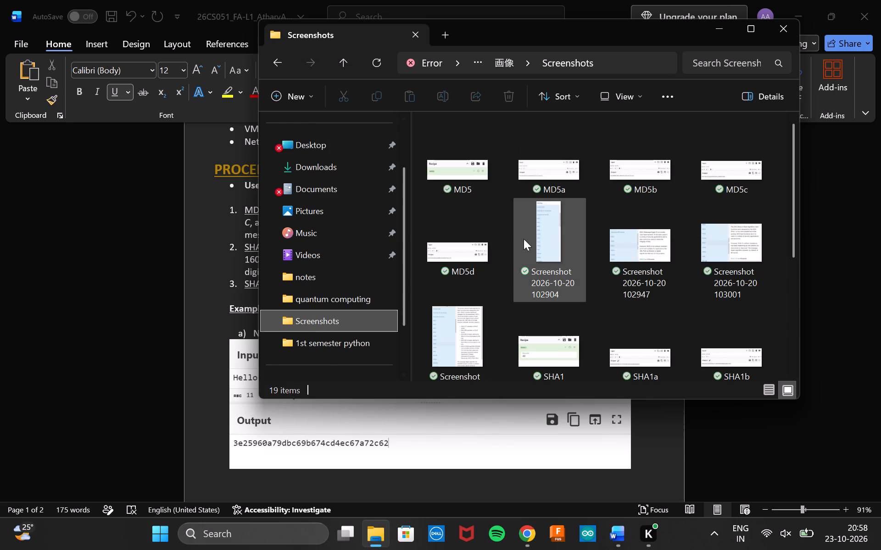
scroll(524, 239, down, 1)
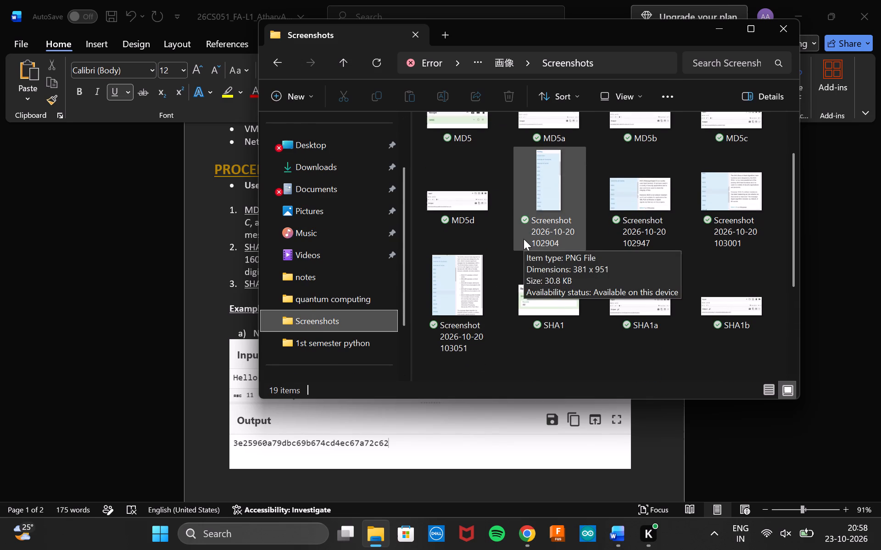
scroll(524, 239, down, 1)
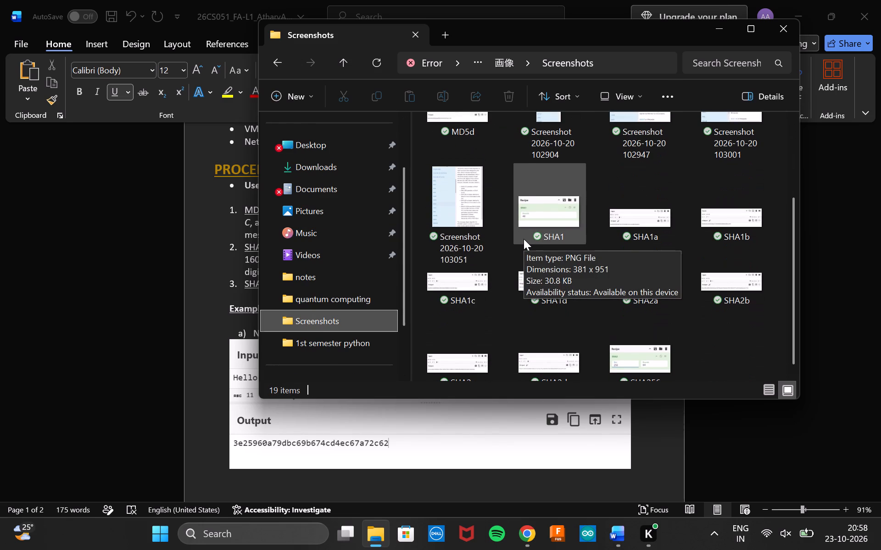
scroll(524, 239, down, 2)
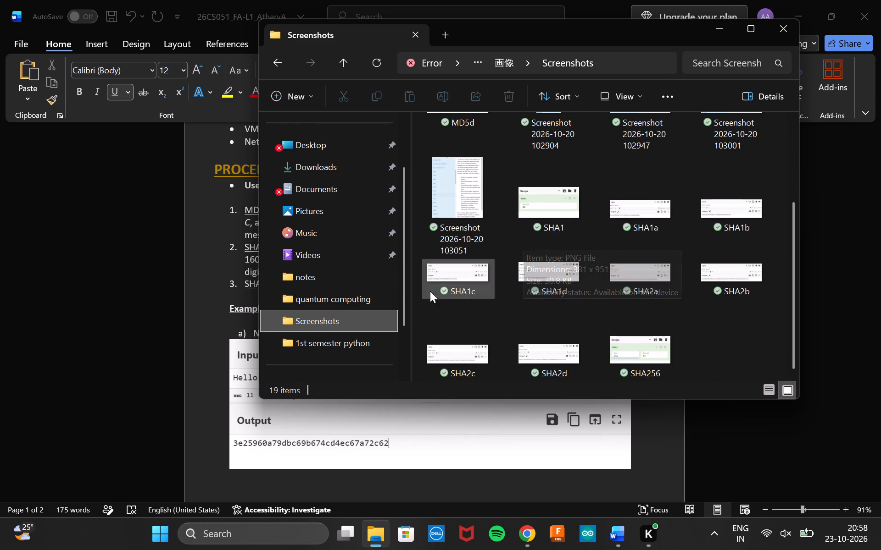
Return to Word and correct the third list item to read "SHA256:" followed by a space.
click(205, 378)
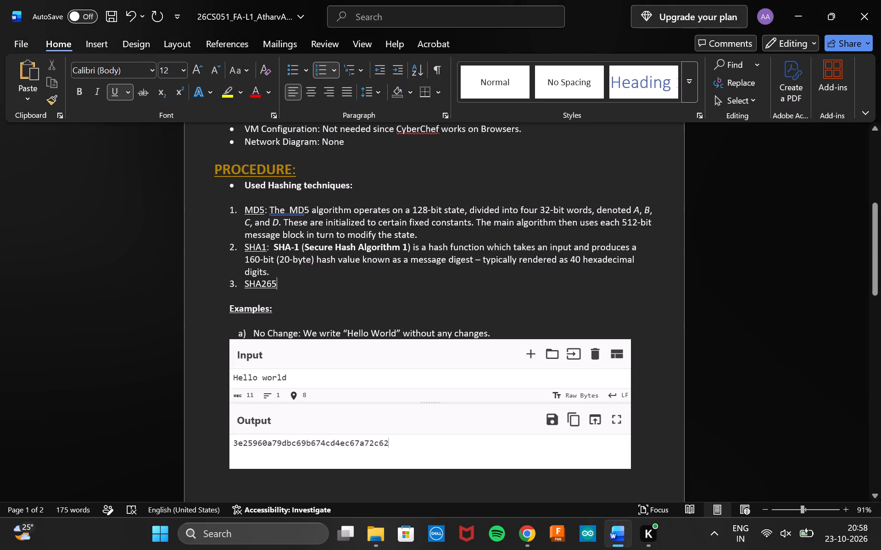
key(BackSpace)
key(BackSpace)
text(56)
key(shift+colon)
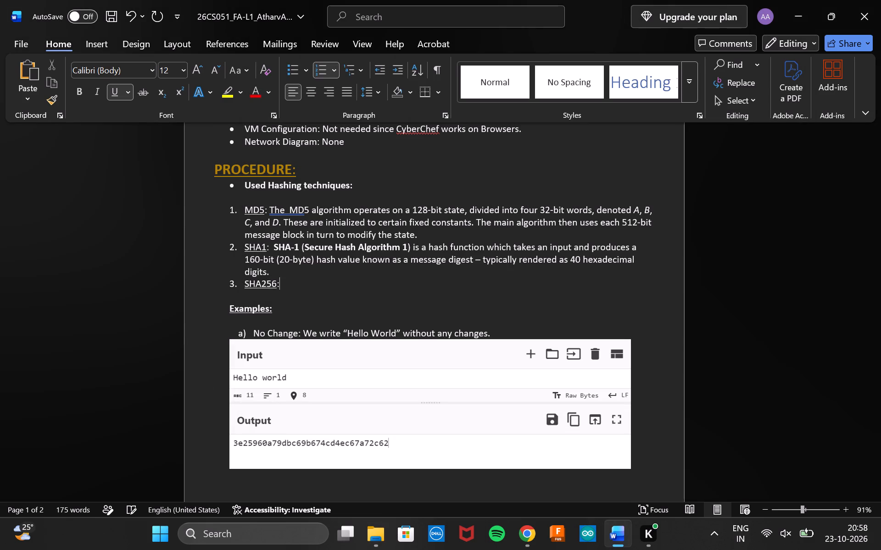
key(space)
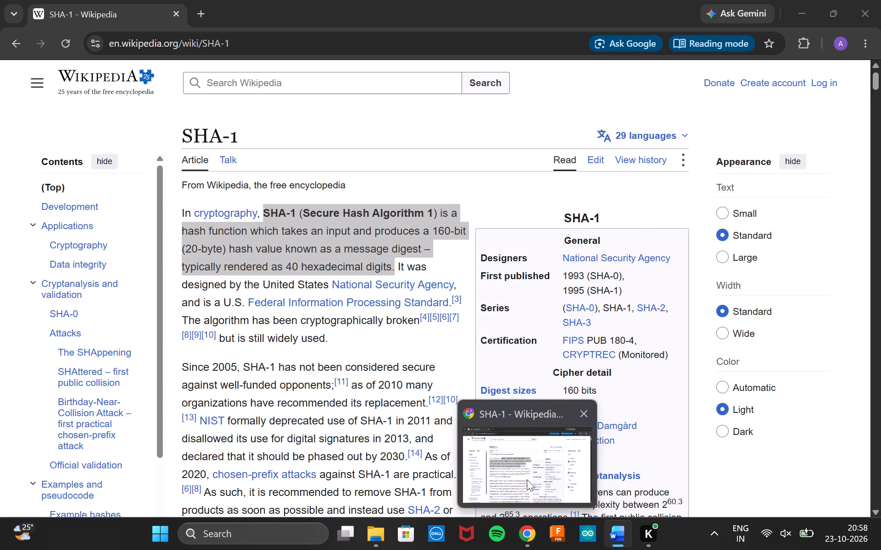
Switch to Chrome, go back to the Google results and search for "sha256 wikipedia".
click(527, 479)
click(13, 40)
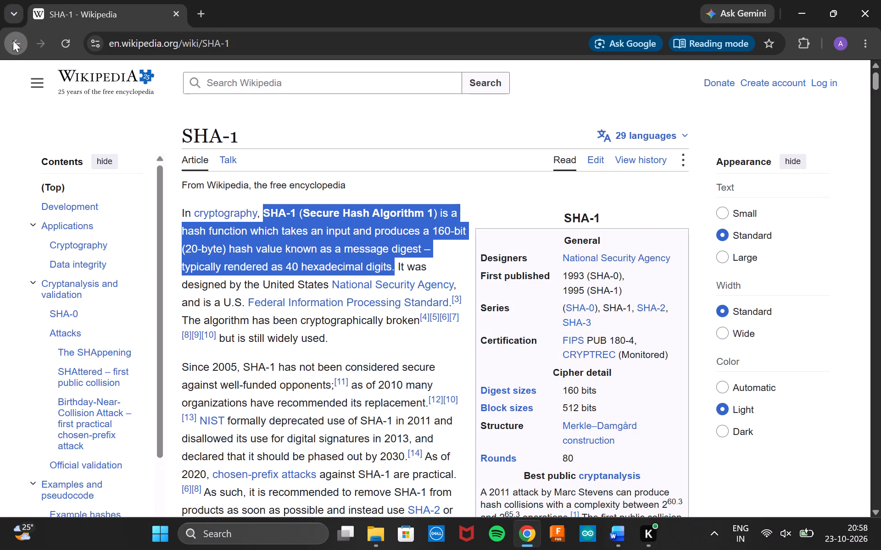
click(203, 95)
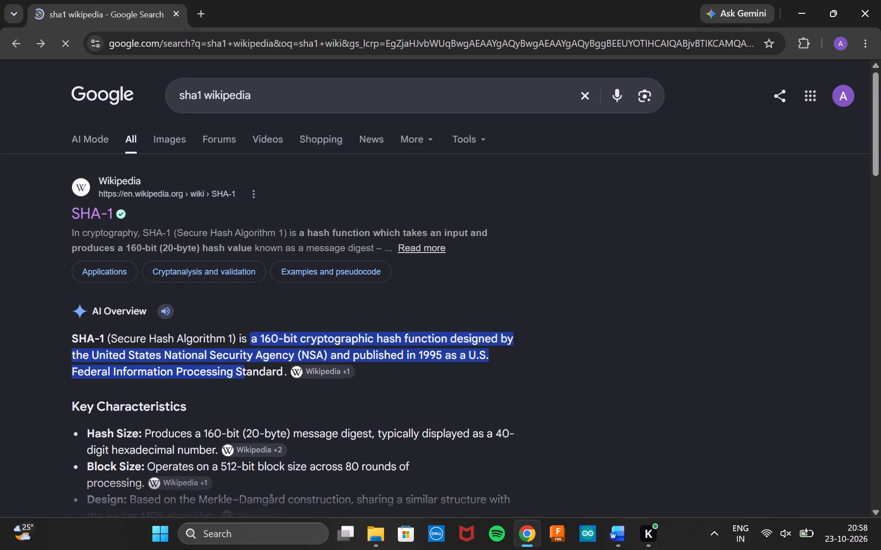
key(BackSpace)
key(BackSpace)
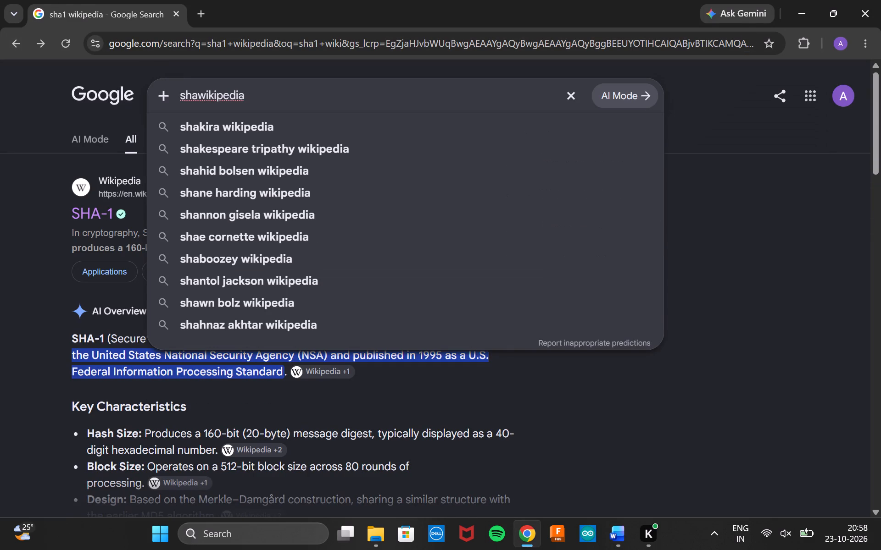
text(256)
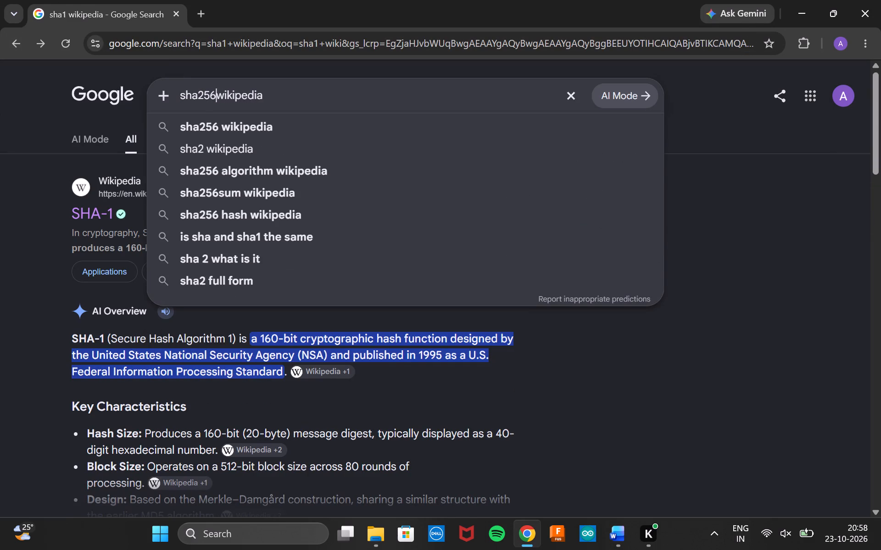
key(space)
key(Return)
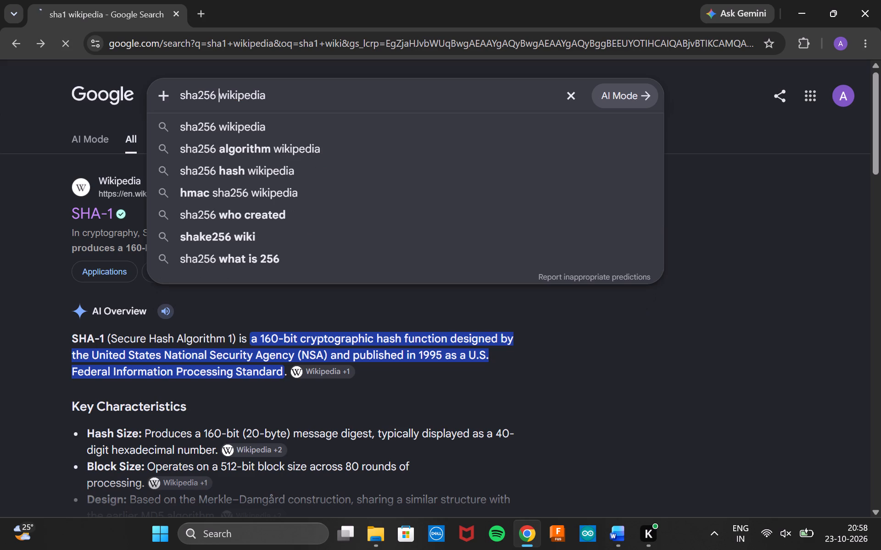
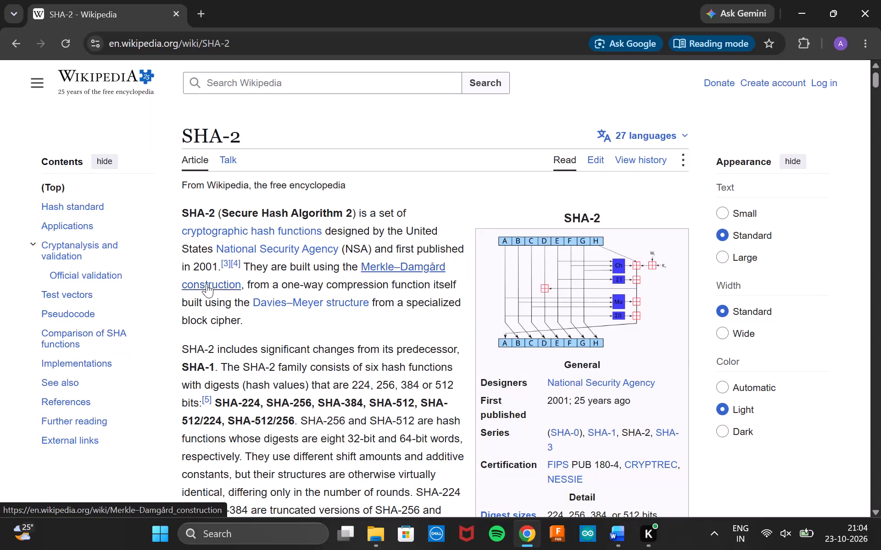
Copy the two sentences of the SHA-2 article from "SHA-256 and SHA-512 are hash functions" through "differing only in the number of rounds.".
scroll(206, 284, down, 3)
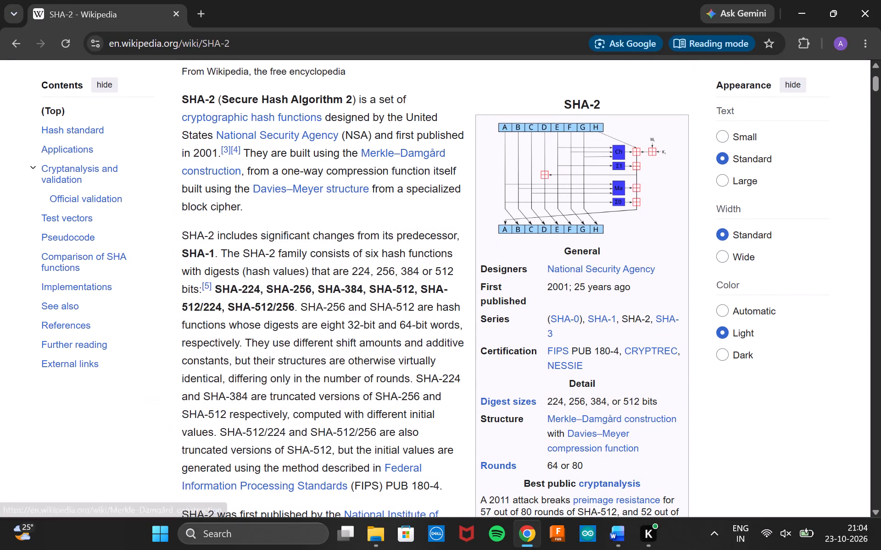
drag(301, 306, 385, 331)
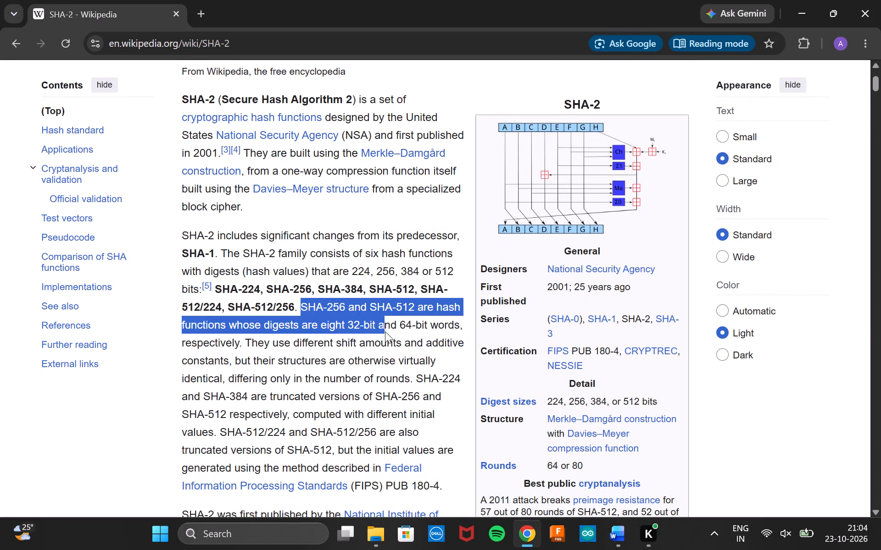
drag(385, 331, 457, 344)
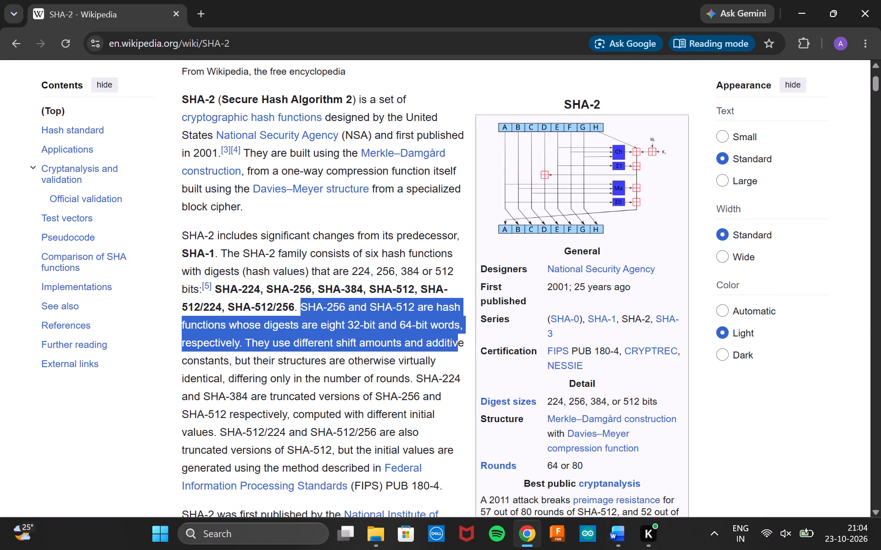
drag(457, 344, 434, 363)
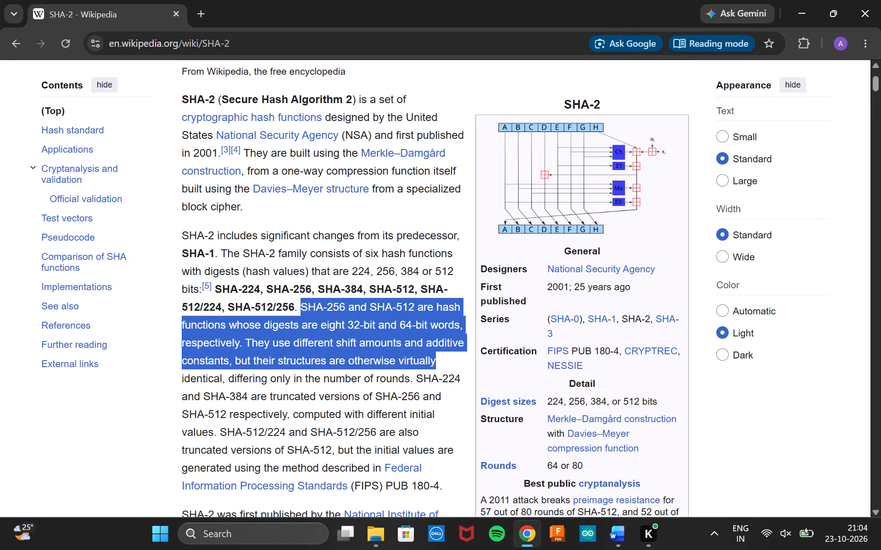
drag(434, 363, 413, 378)
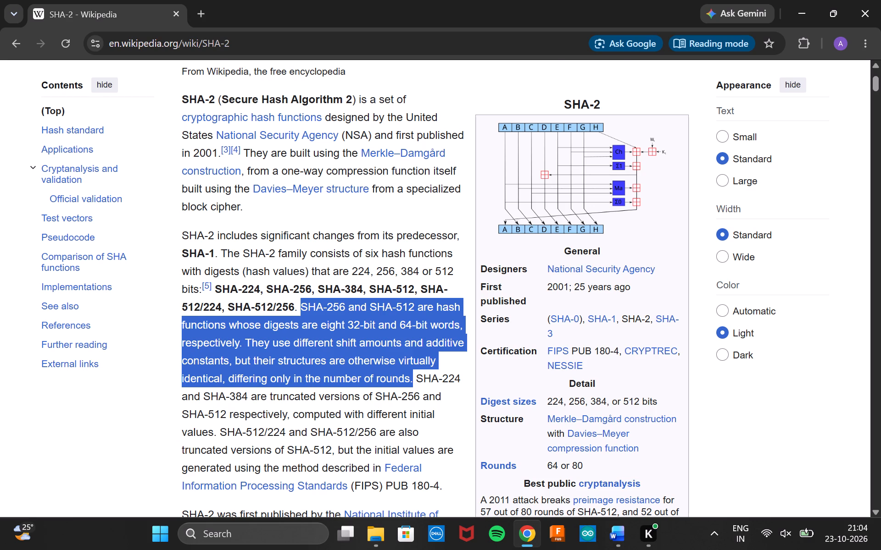
key(ctrl+c)
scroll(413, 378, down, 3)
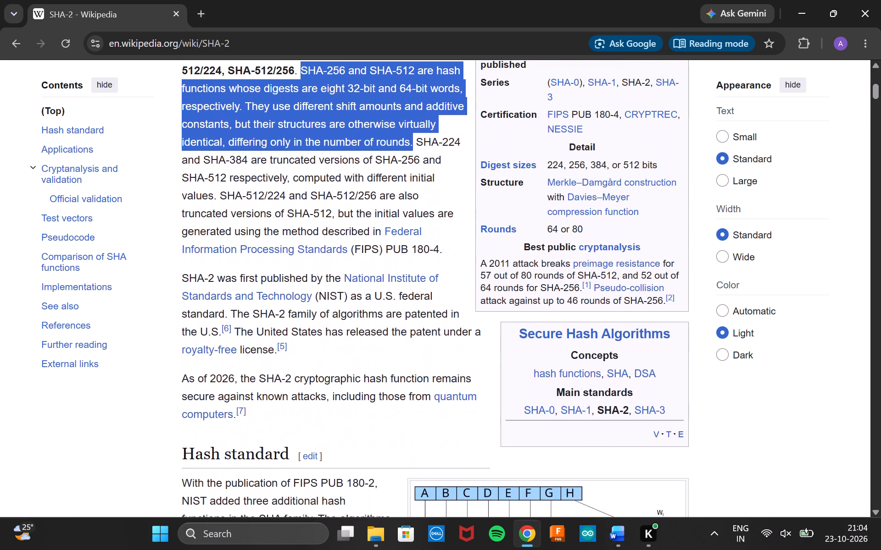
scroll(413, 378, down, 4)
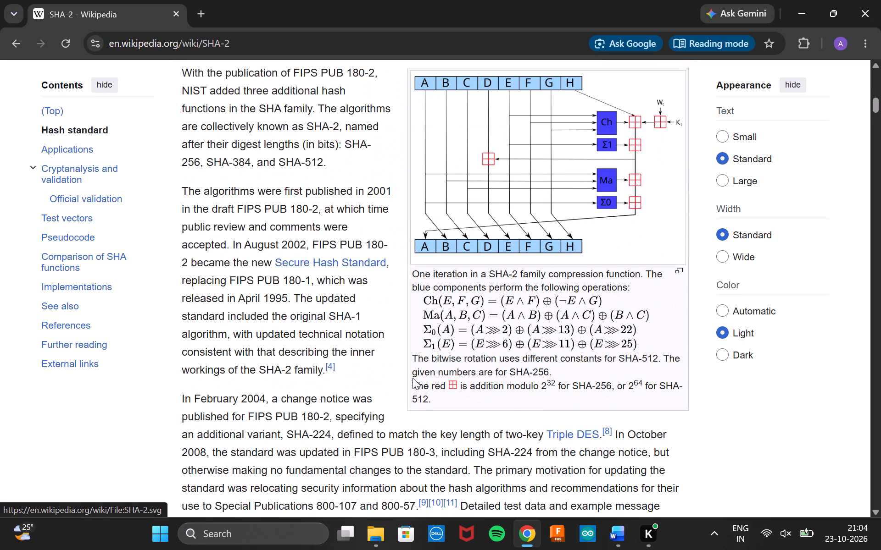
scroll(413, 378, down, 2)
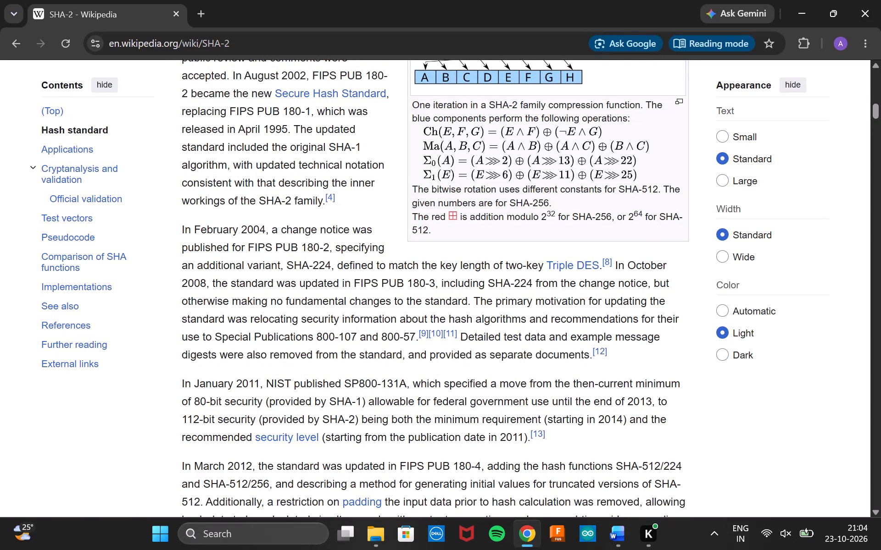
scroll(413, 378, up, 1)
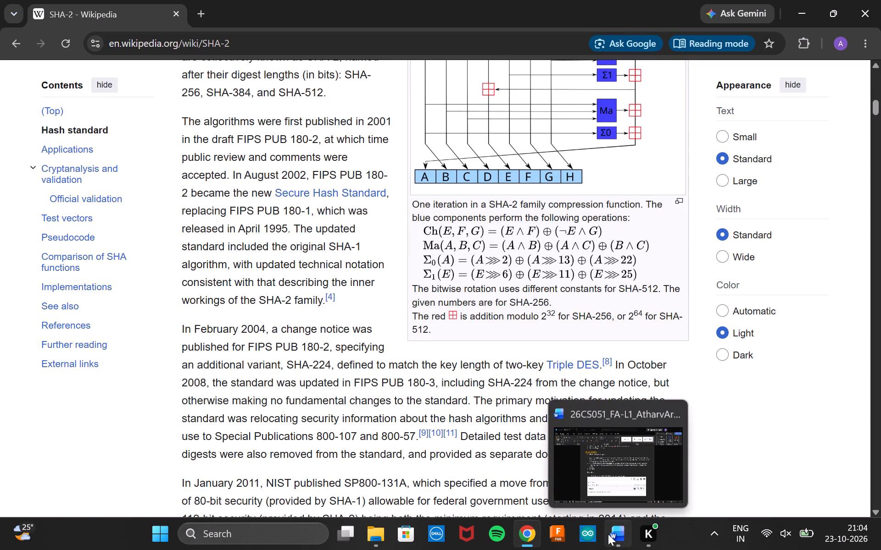
Switch to Word and paste the copied description after "SHA256:" in the third list item.
click(618, 476)
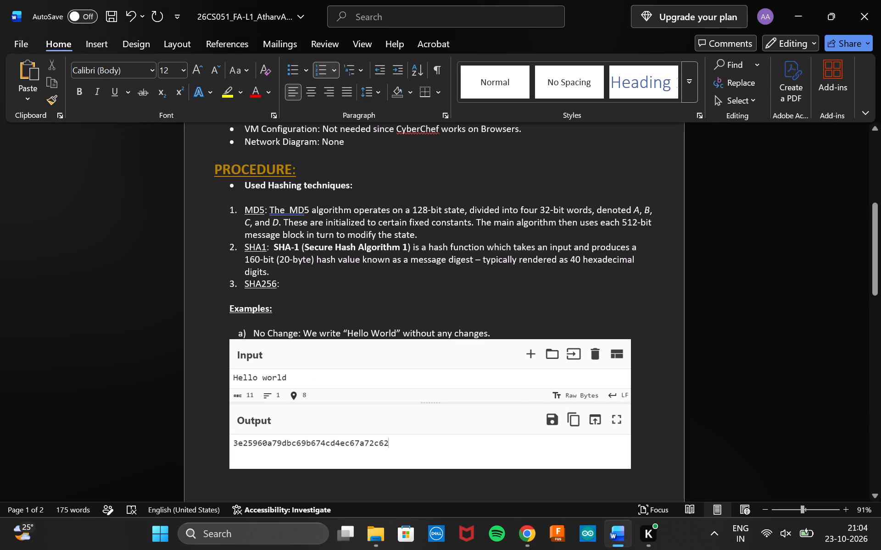
scroll(387, 392, down, 1)
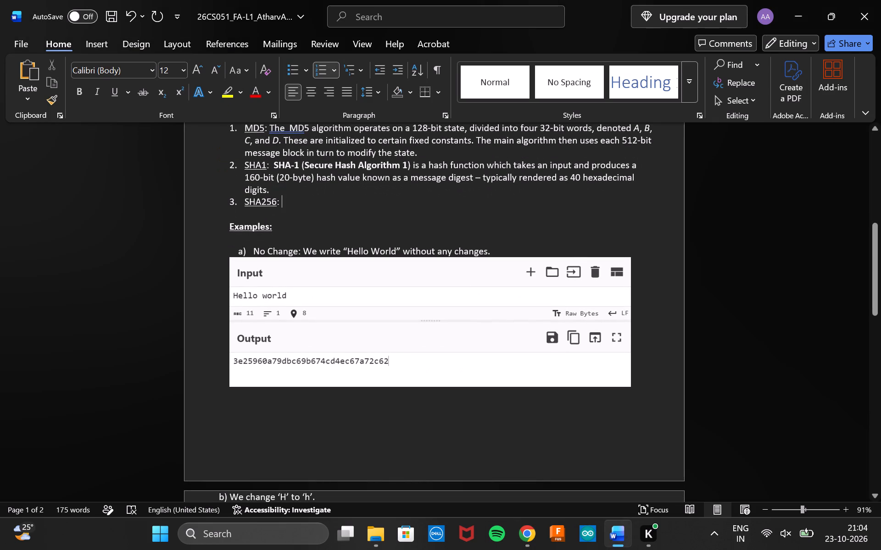
key(ctrl+v)
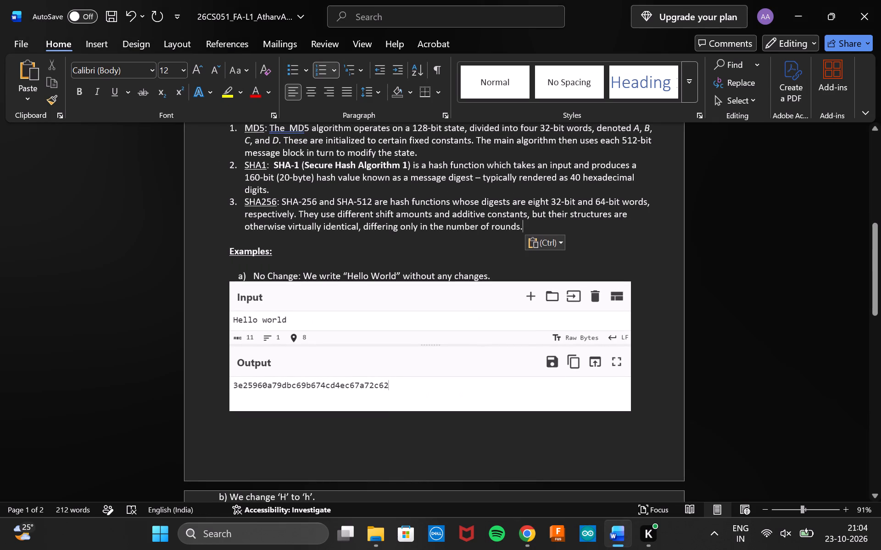
Delete "and SHA-512" from the SHA256 description so it begins "SHA-256 are hash functions".
click(371, 198)
key(BackSpace)
key(BackSpace)
key(BackSpace)
key(BackSpace)
key(BackSpace)
key(BackSpace)
key(BackSpace)
key(BackSpace)
key(BackSpace)
key(BackSpace)
key(BackSpace)
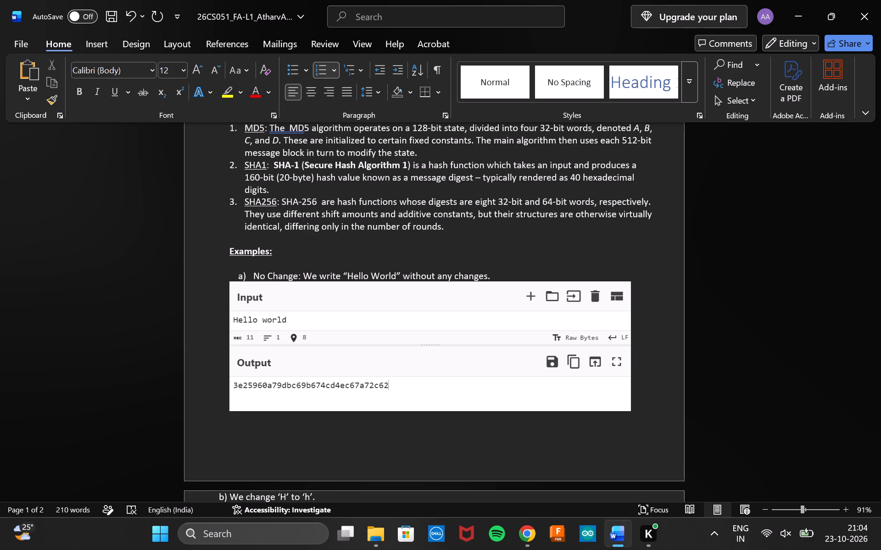
key(BackSpace)
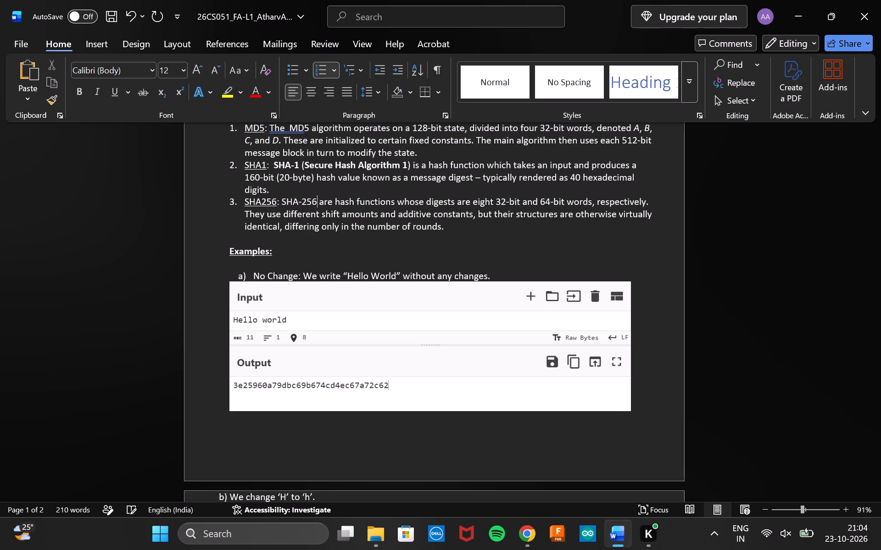
Delete "and 64-bit words" after "eight 32-bit" in the SHA256 description.
click(591, 201)
key(BackSpace)
key(BackSpace)
key(BackSpace)
key(BackSpace)
key(BackSpace)
key(BackSpace)
key(BackSpace)
key(BackSpace)
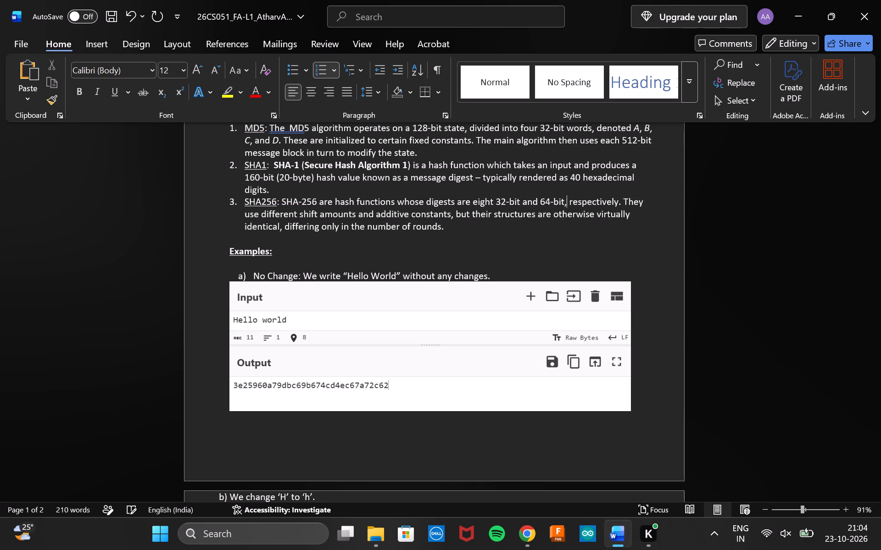
key(BackSpace)
key(BackSpace)
key(BackSpace)
key(BackSpace)
key(BackSpace)
key(BackSpace)
key(BackSpace)
key(BackSpace)
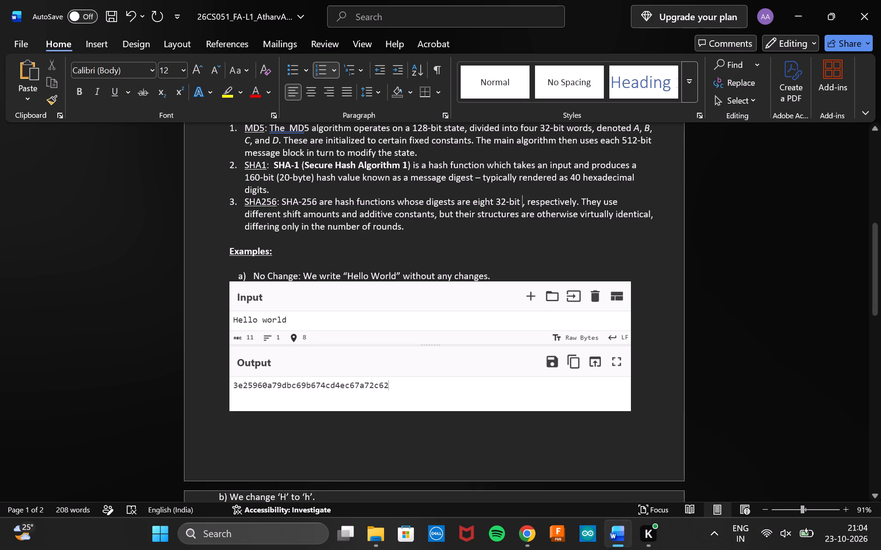
Delete ", respectively" and the extra space before the full stop so the first SHA256 sentence ends "eight 32-bit.".
click(576, 201)
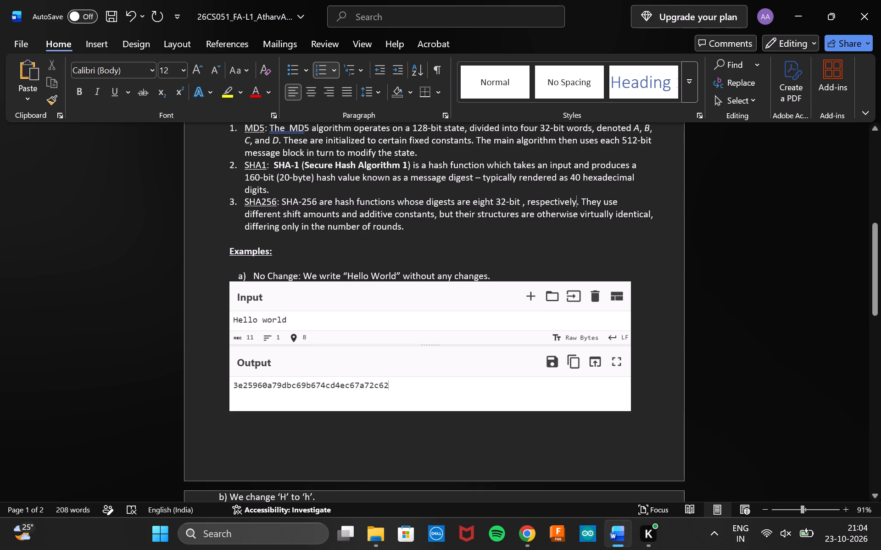
key(BackSpace)
key(BackSpace)
key(BackSpace)
key(BackSpace)
key(BackSpace)
key(BackSpace)
key(BackSpace)
key(BackSpace)
key(BackSpace)
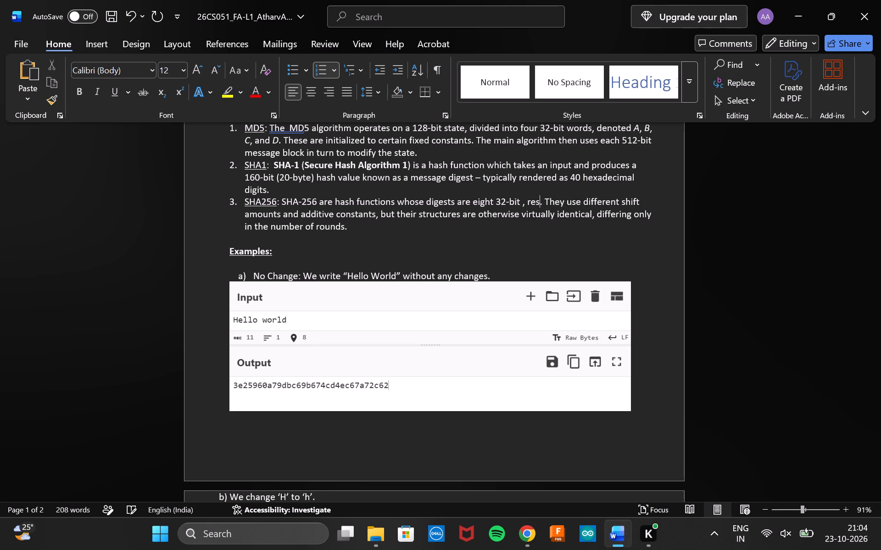
key(BackSpace)
key(BackSpace)
key(BackSpace)
key(BackSpace)
key(BackSpace)
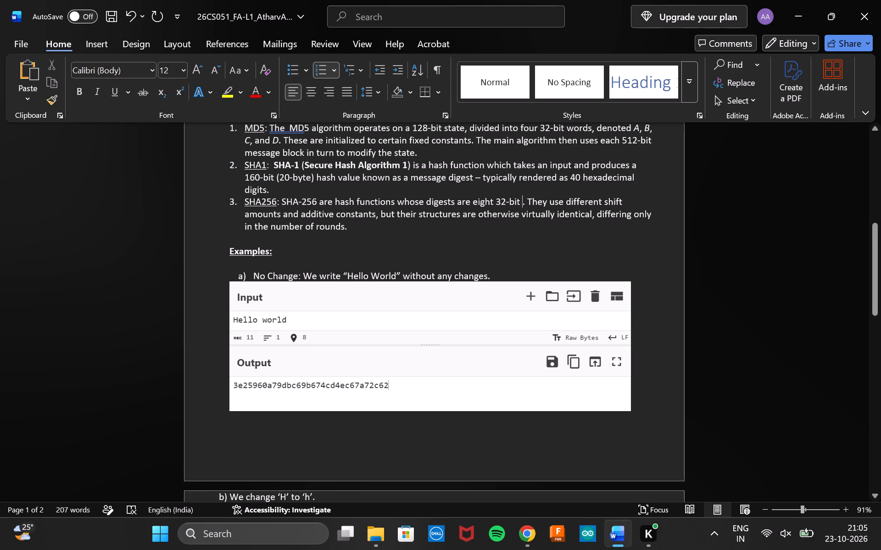
key(BackSpace)
Change "They use" to "It uses" at the start of the second sentence of the SHA256 description.
key(Right)
key(Right)
key(Right)
key(Right)
key(Right)
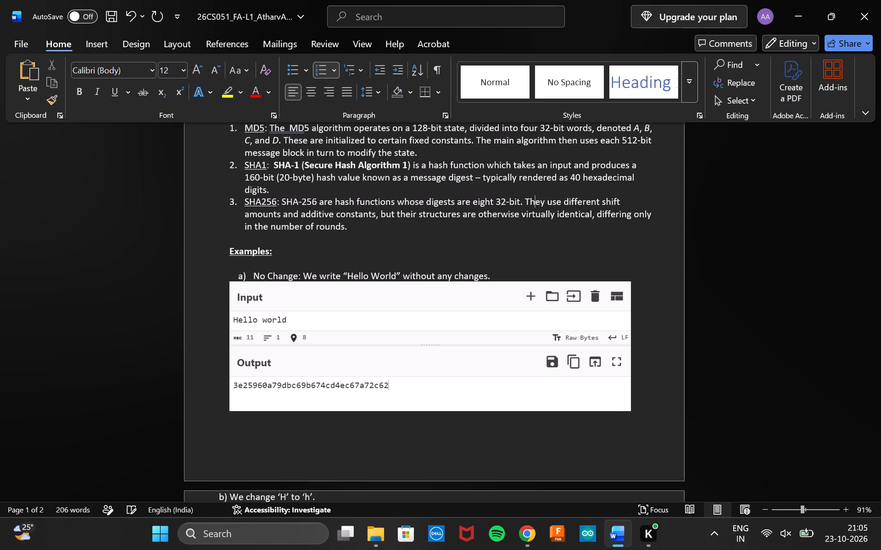
key(Right)
key(BackSpace)
key(BackSpace)
key(BackSpace)
key(BackSpace)
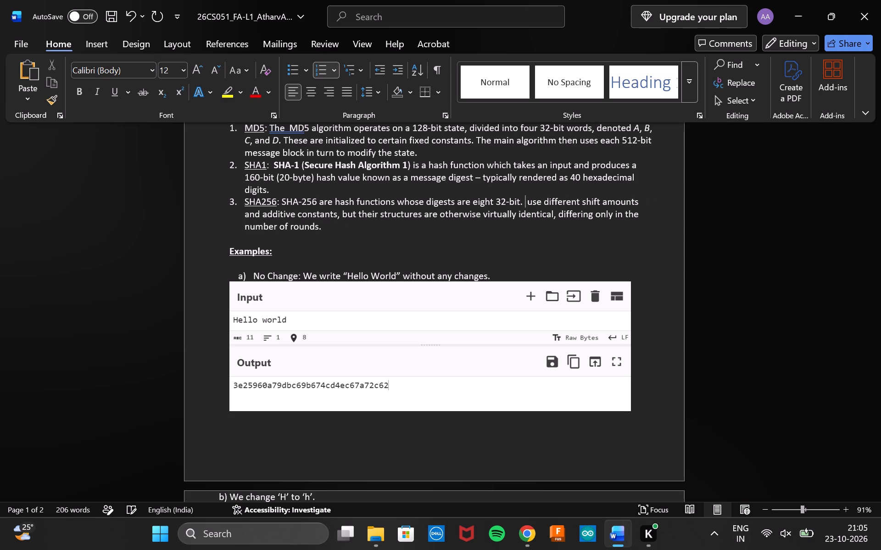
key(i)
key(BackSpace)
text(It)
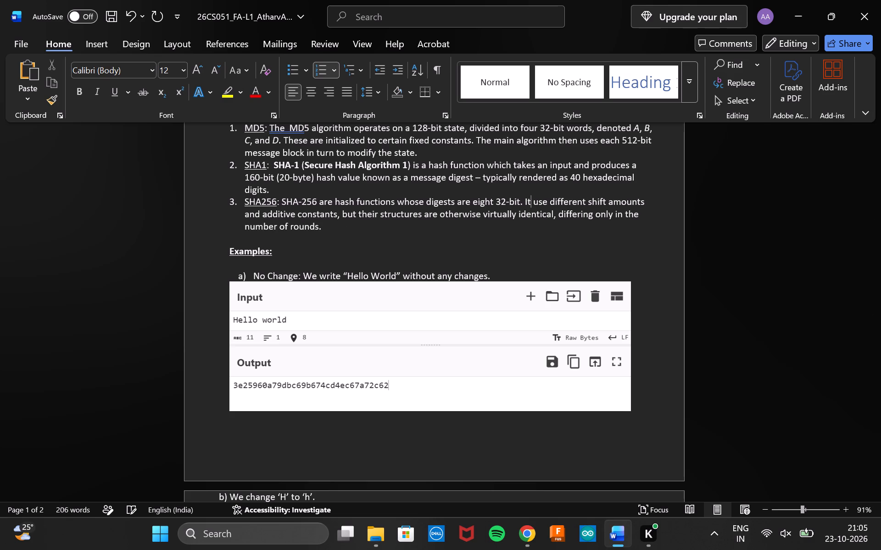
key(Right)
key(Right)
key(Right)
key(Right)
key(s)
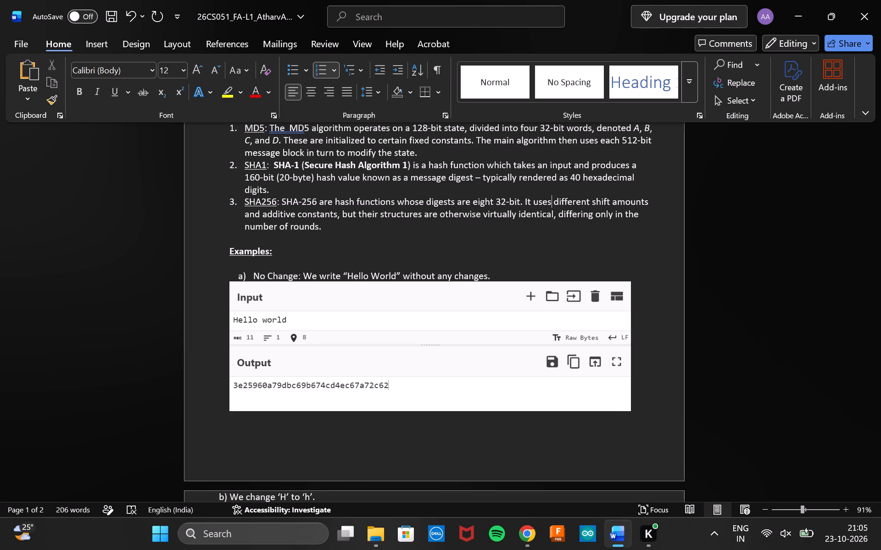
Replace "their" with "its" before "structures" in the SHA256 description.
click(377, 214)
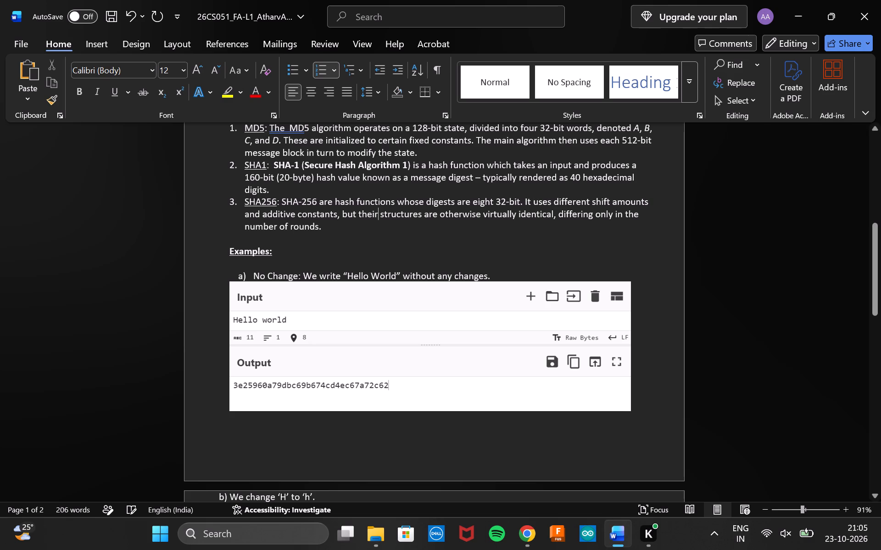
key(BackSpace)
key(BackSpace)
key(BackSpace)
key(BackSpace)
key(BackSpace)
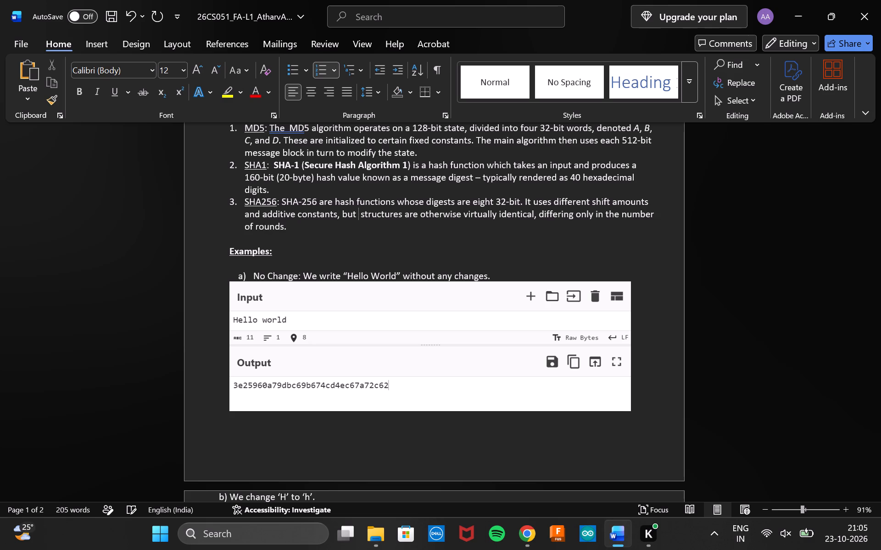
text(it)
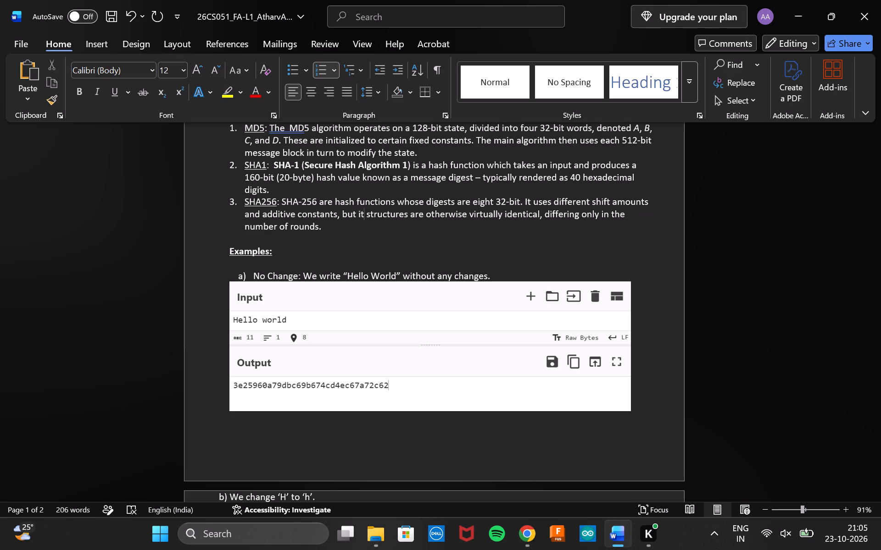
key(s)
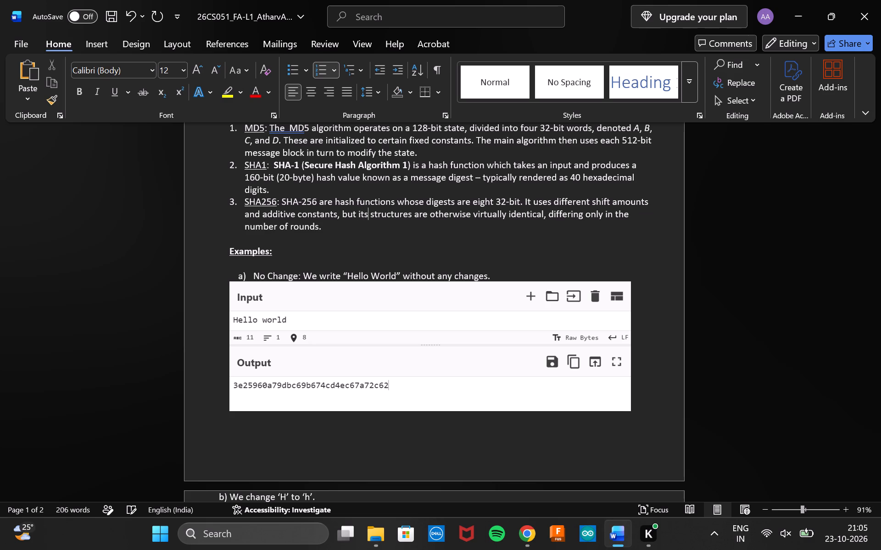
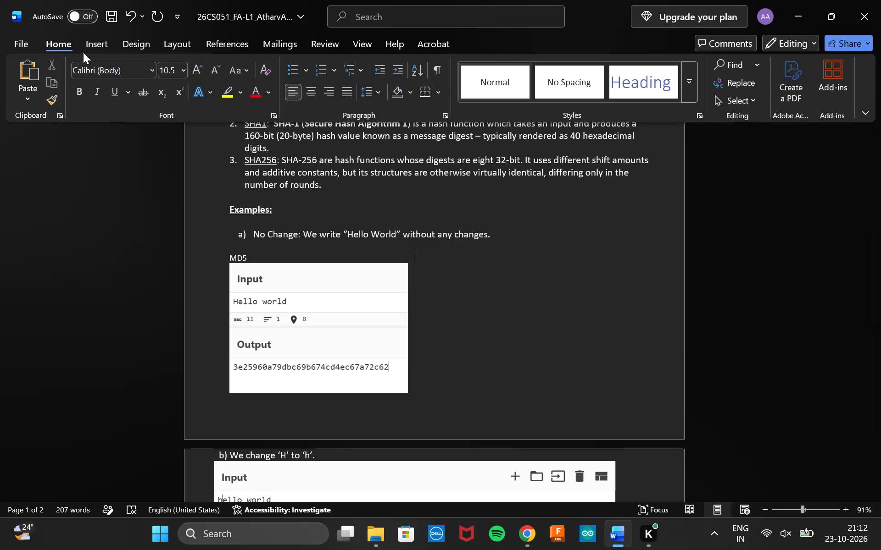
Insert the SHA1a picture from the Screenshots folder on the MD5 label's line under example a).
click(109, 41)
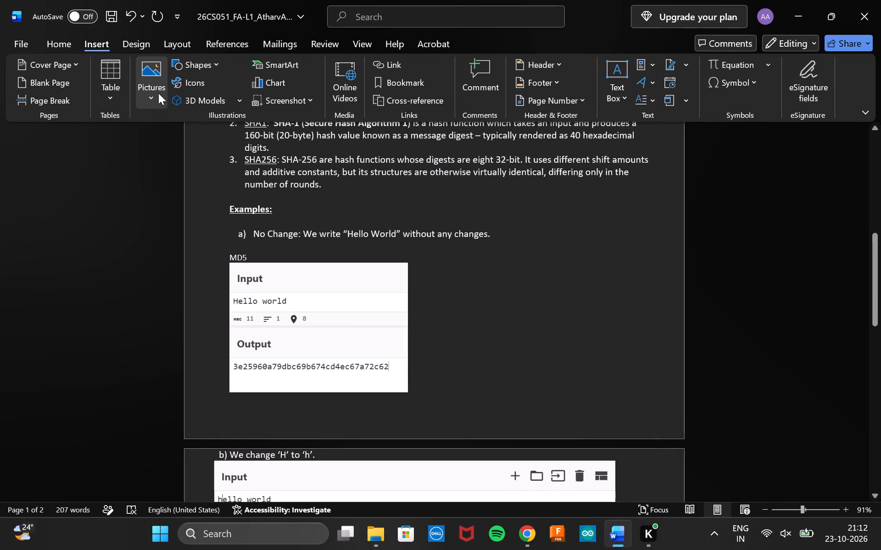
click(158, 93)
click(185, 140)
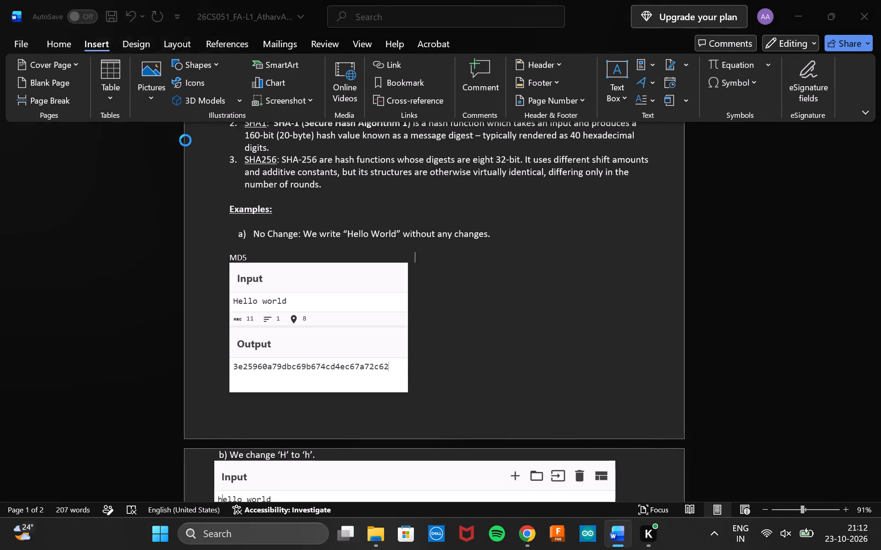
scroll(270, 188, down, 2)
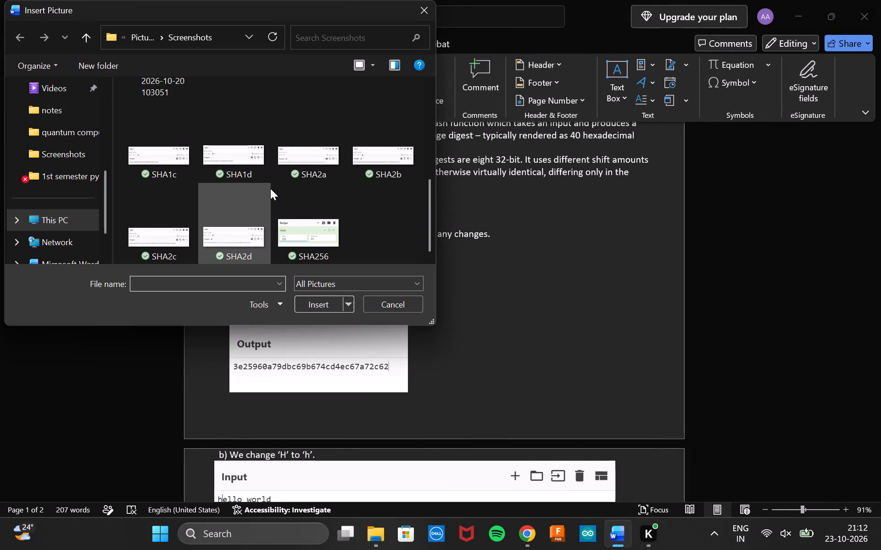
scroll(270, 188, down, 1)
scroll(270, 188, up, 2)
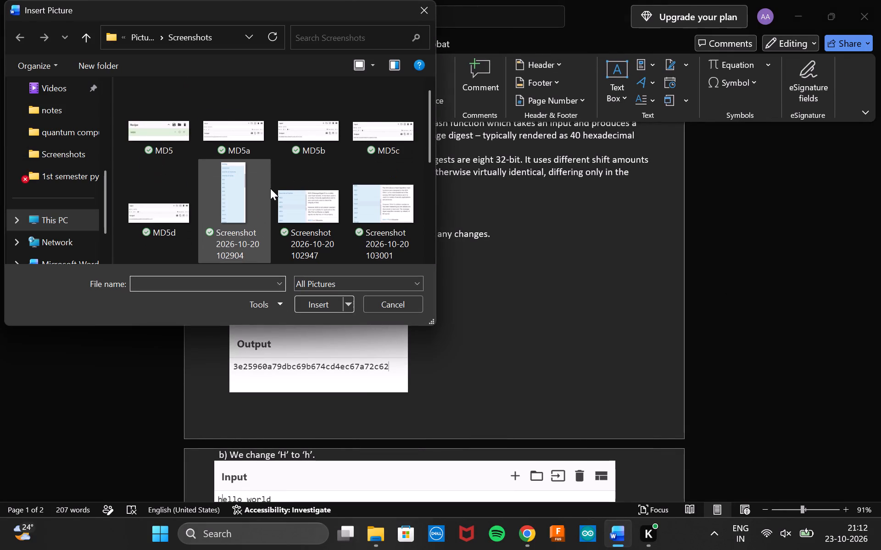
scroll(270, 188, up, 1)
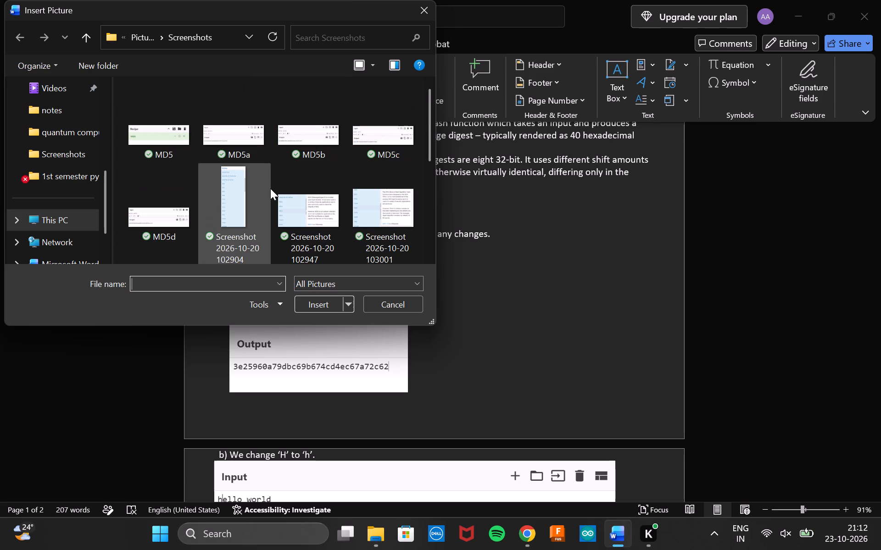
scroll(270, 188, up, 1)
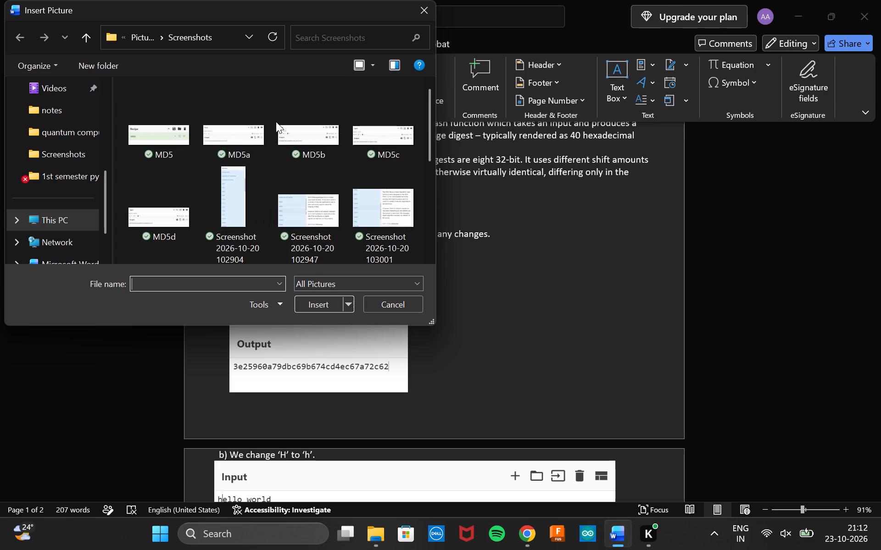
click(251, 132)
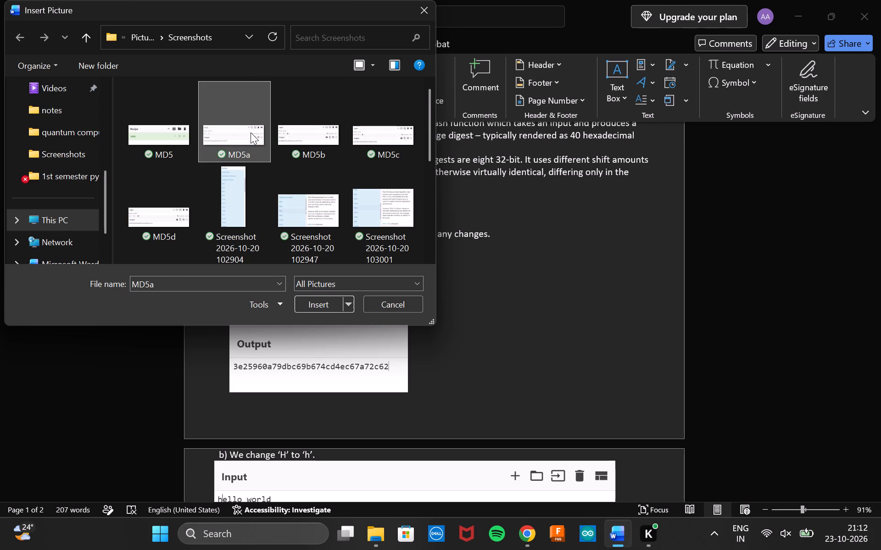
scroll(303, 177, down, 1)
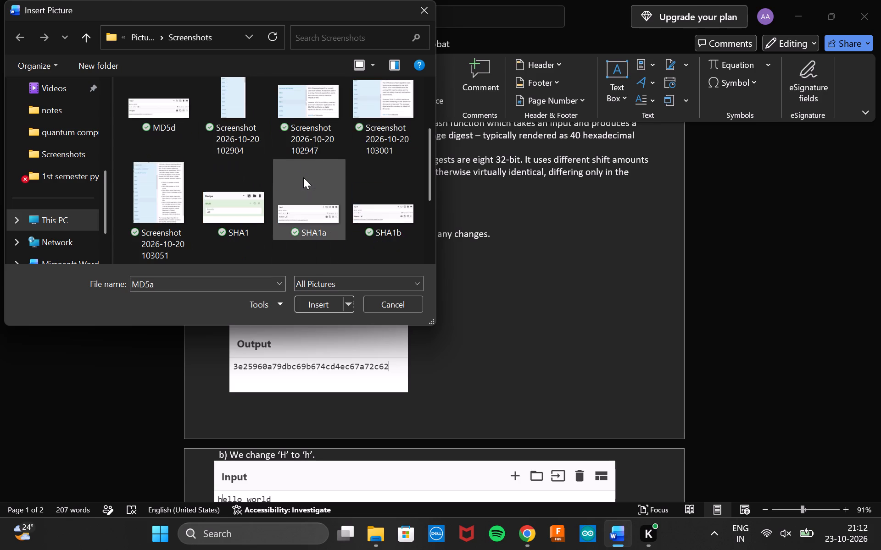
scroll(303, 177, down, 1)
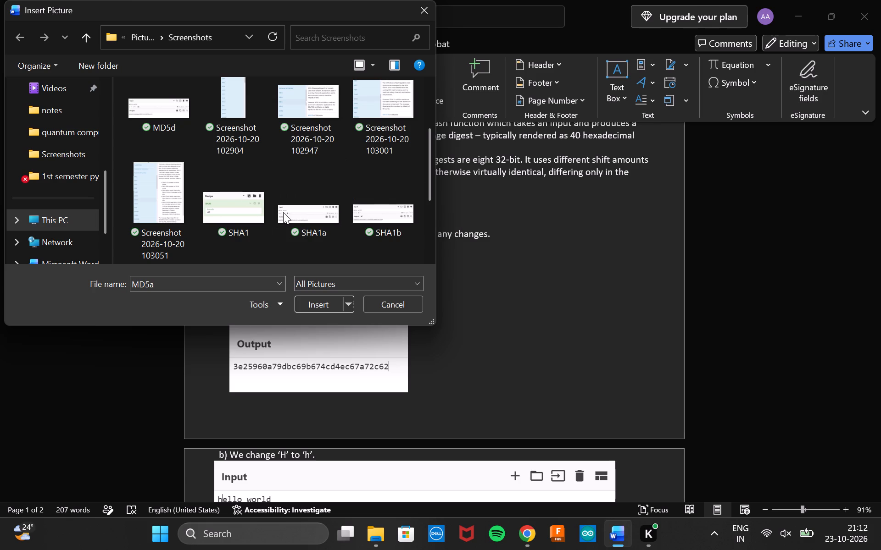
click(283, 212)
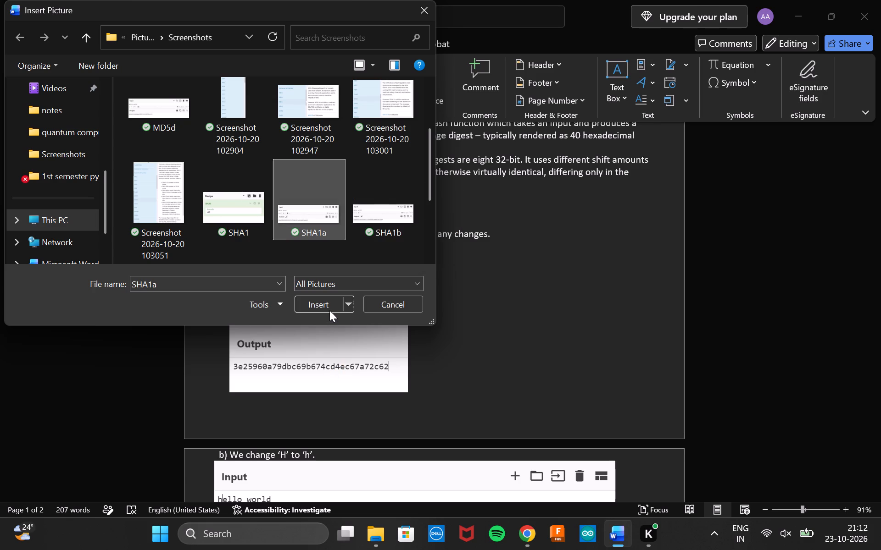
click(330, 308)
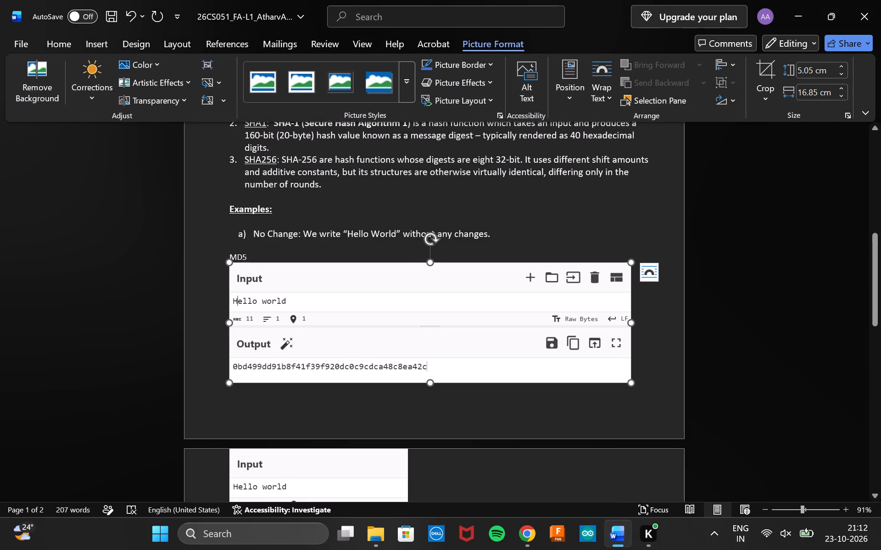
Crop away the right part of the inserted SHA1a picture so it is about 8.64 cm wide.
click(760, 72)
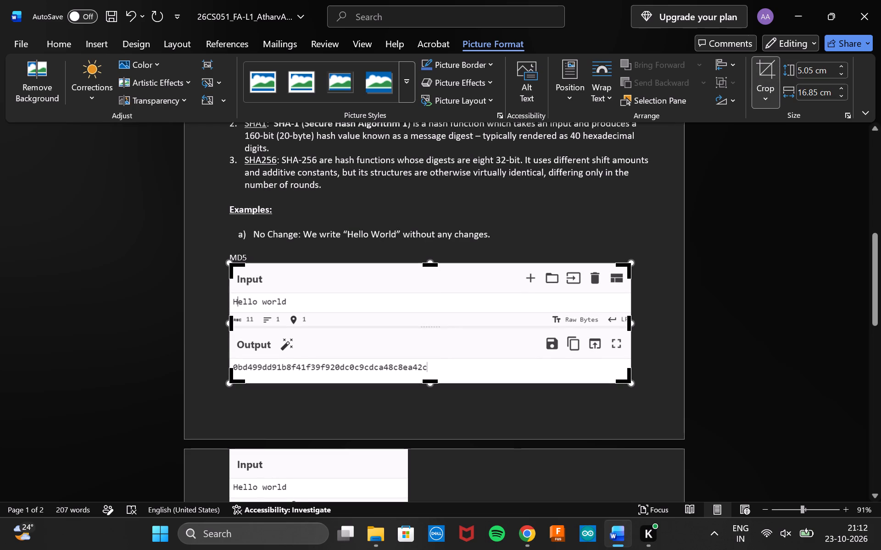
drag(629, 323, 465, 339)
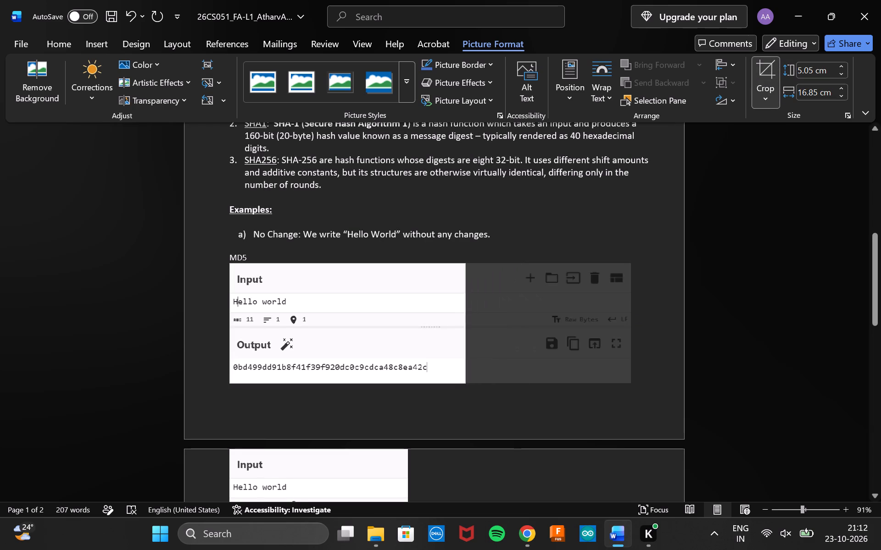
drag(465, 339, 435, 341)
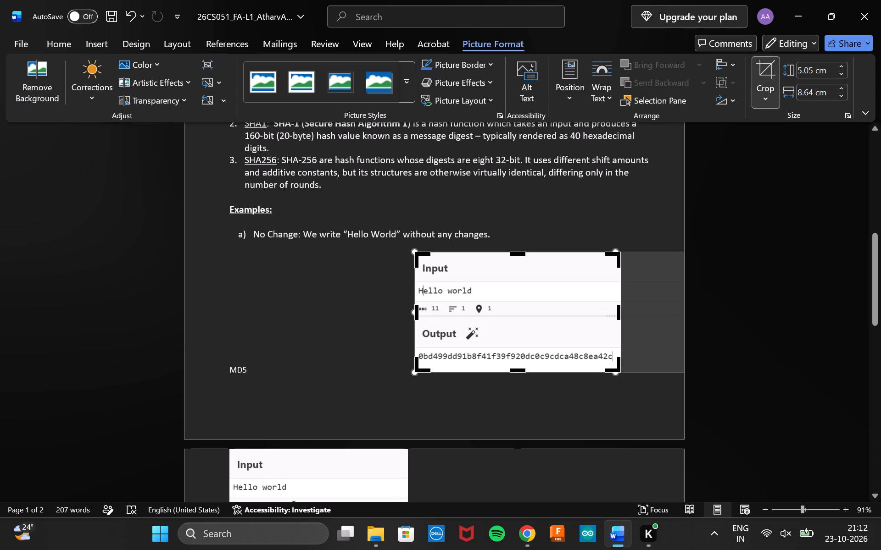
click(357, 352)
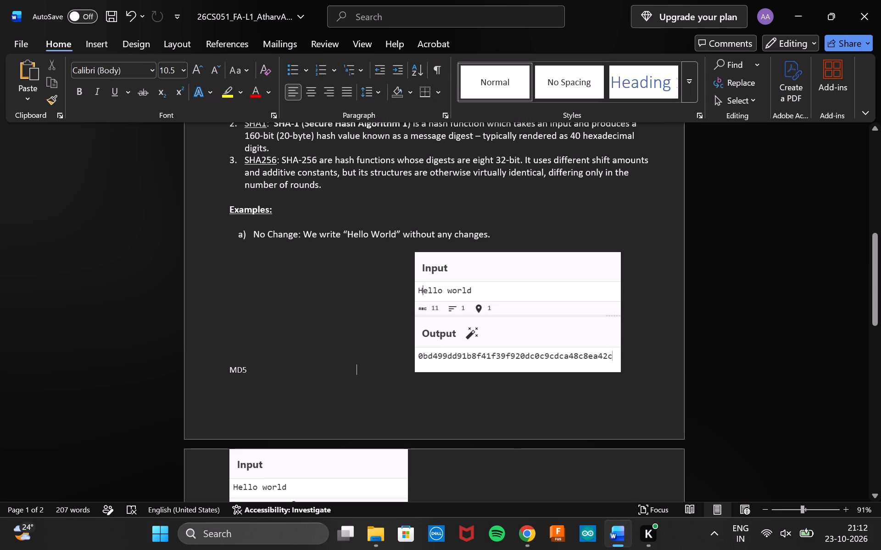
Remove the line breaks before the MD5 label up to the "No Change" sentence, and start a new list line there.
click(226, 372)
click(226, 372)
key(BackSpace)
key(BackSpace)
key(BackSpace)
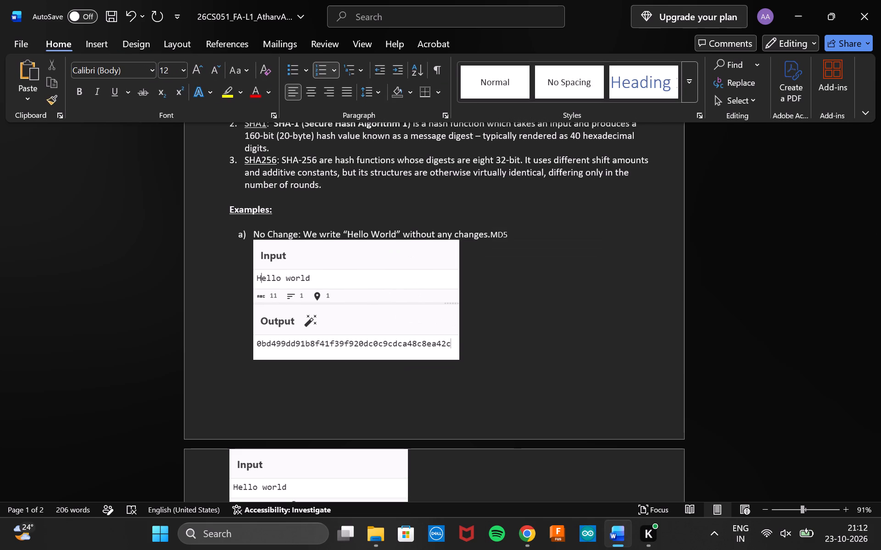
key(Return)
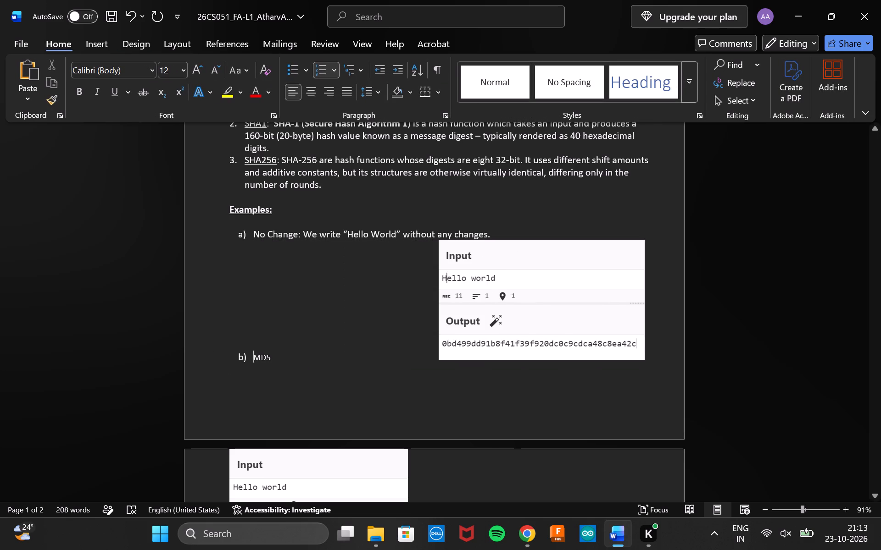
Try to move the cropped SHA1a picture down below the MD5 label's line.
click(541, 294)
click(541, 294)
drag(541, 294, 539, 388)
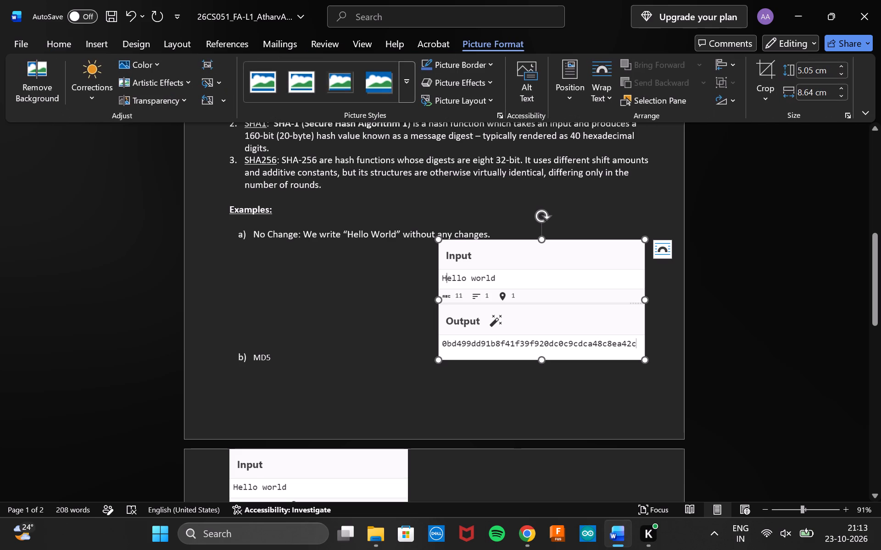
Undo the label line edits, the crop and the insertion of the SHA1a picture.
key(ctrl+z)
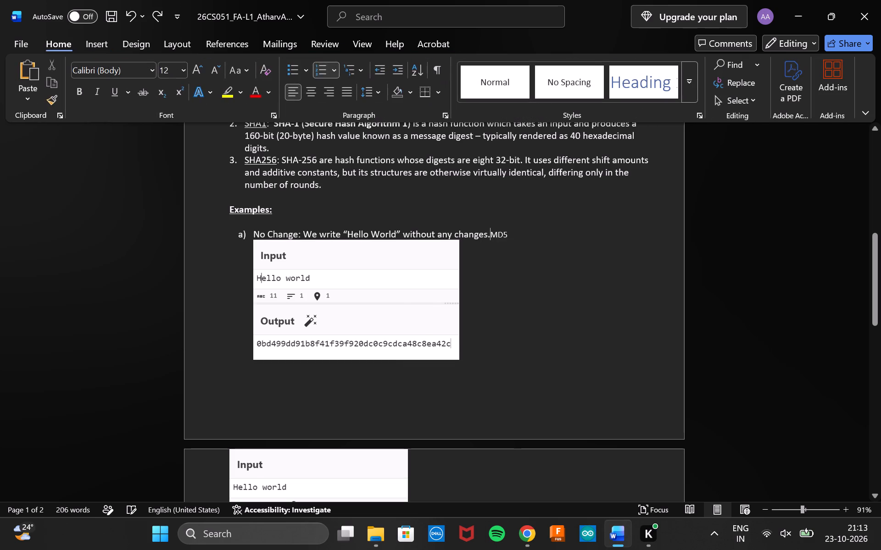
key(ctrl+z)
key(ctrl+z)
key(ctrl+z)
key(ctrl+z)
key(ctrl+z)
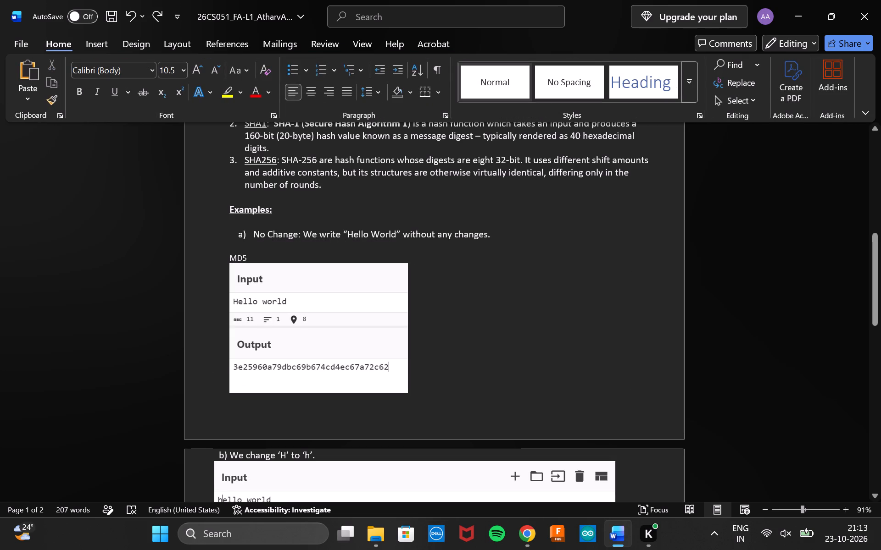
Add the label "SHA1:" on the empty line below the MD5 screenshot of example a).
scroll(394, 270, down, 1)
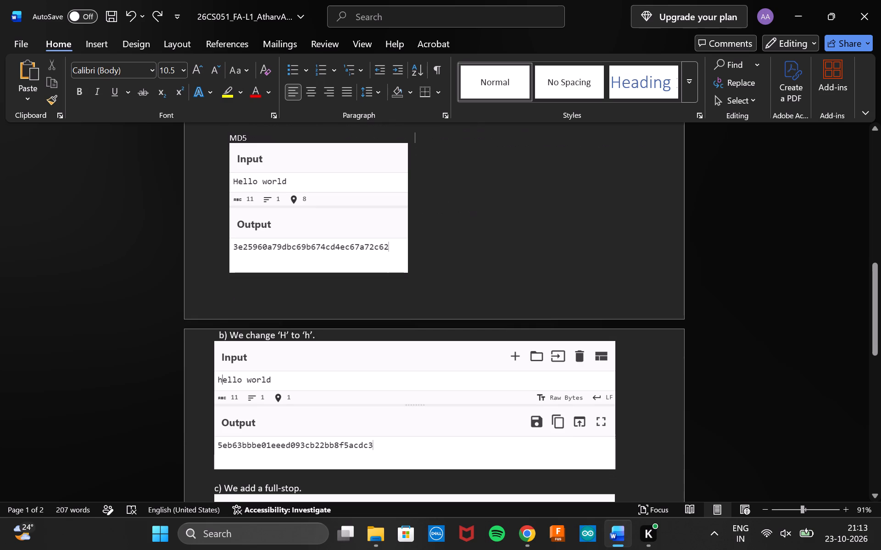
click(433, 259)
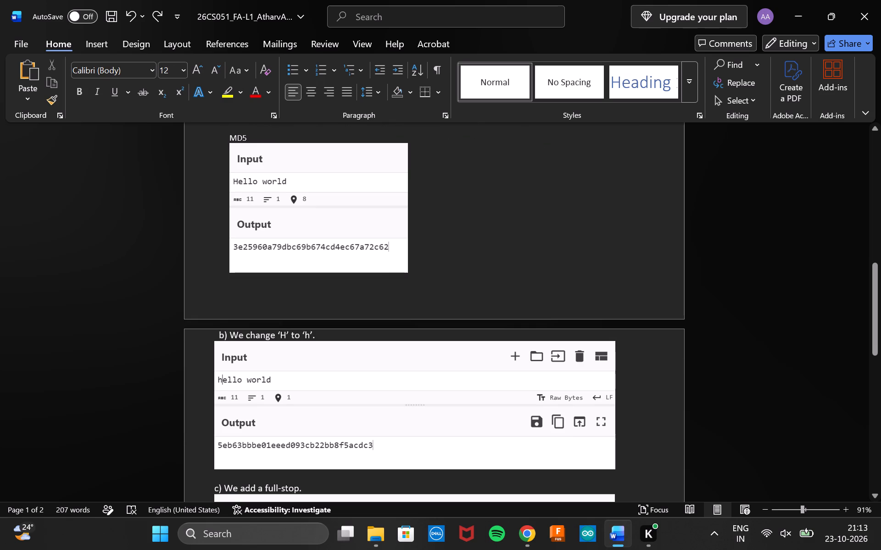
click(360, 288)
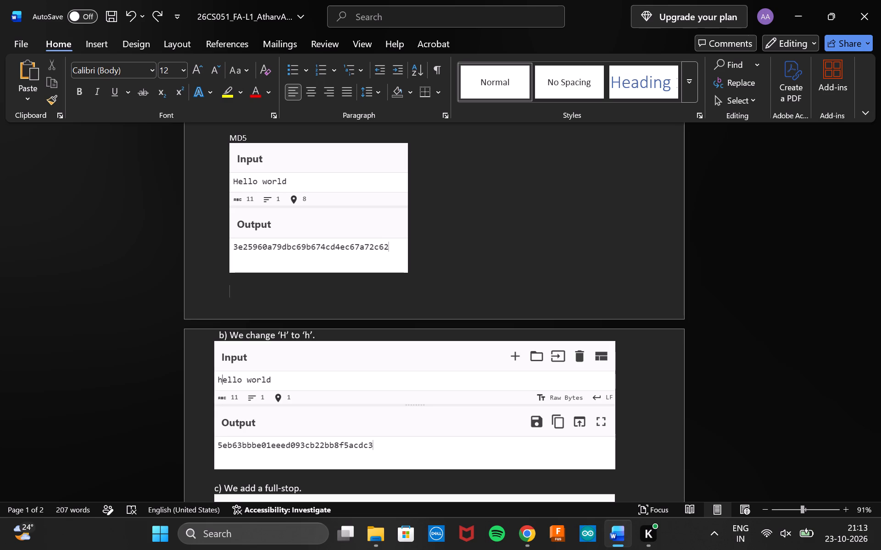
click(436, 89)
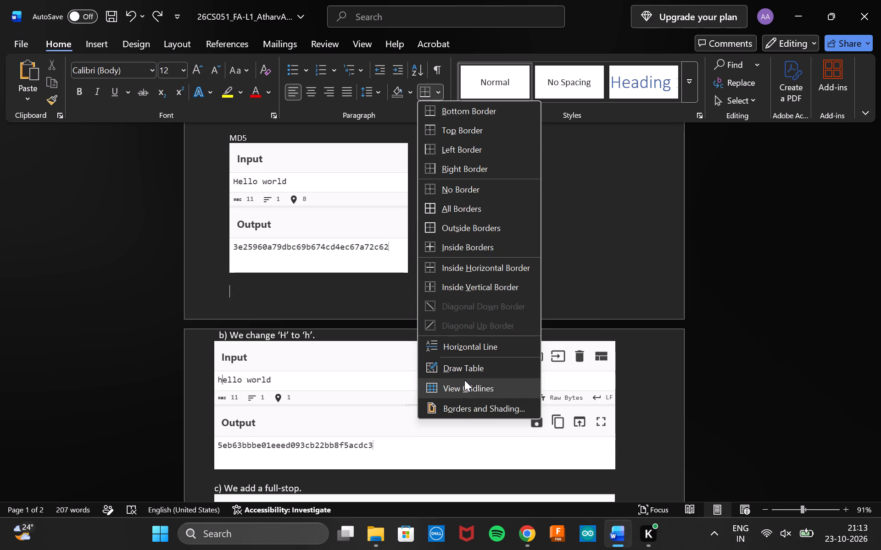
click(574, 231)
scroll(541, 228, up, 3)
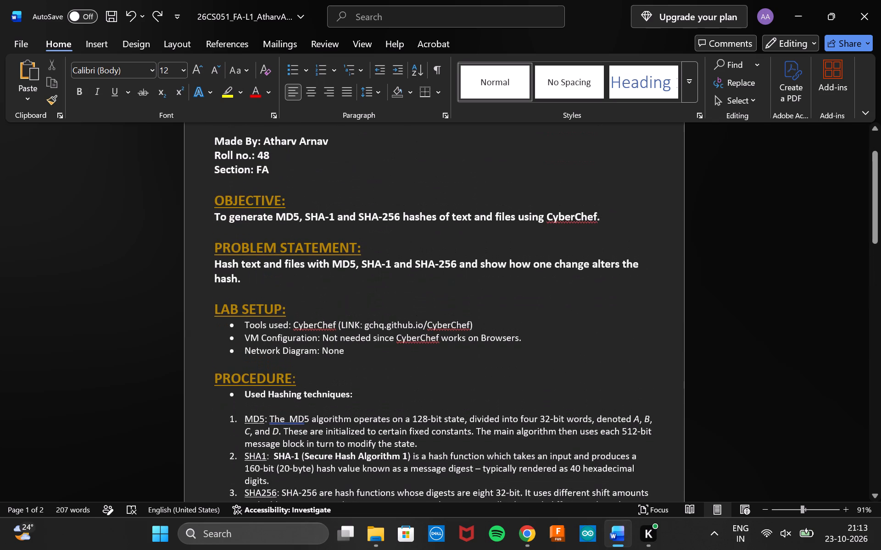
scroll(549, 247, down, 4)
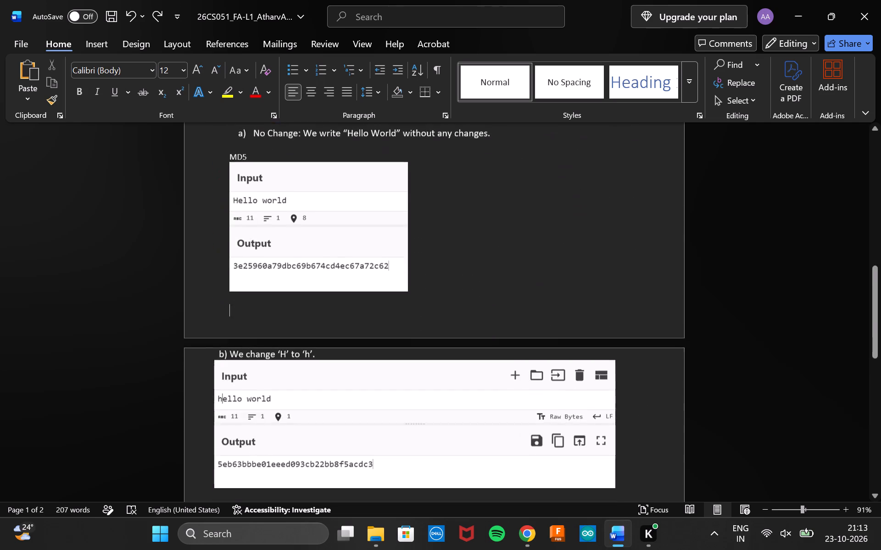
scroll(549, 247, down, 2)
scroll(549, 247, up, 6)
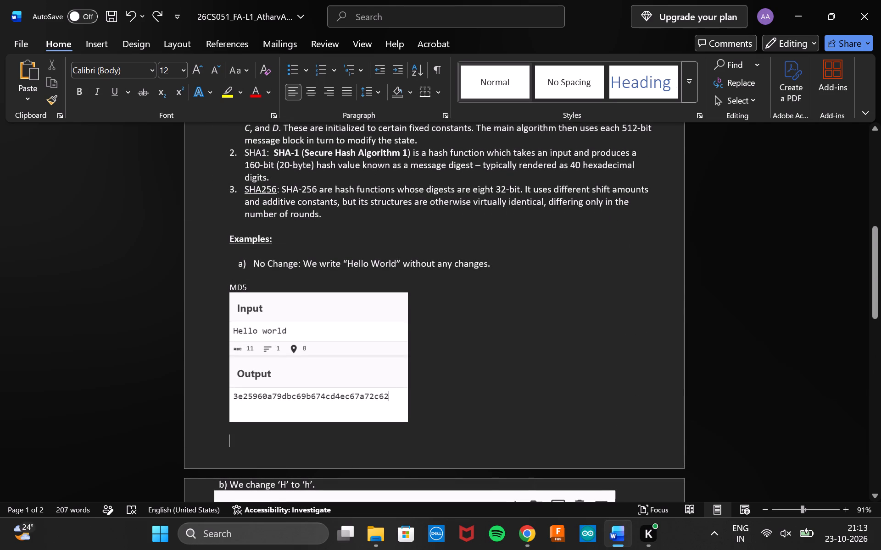
key(s)
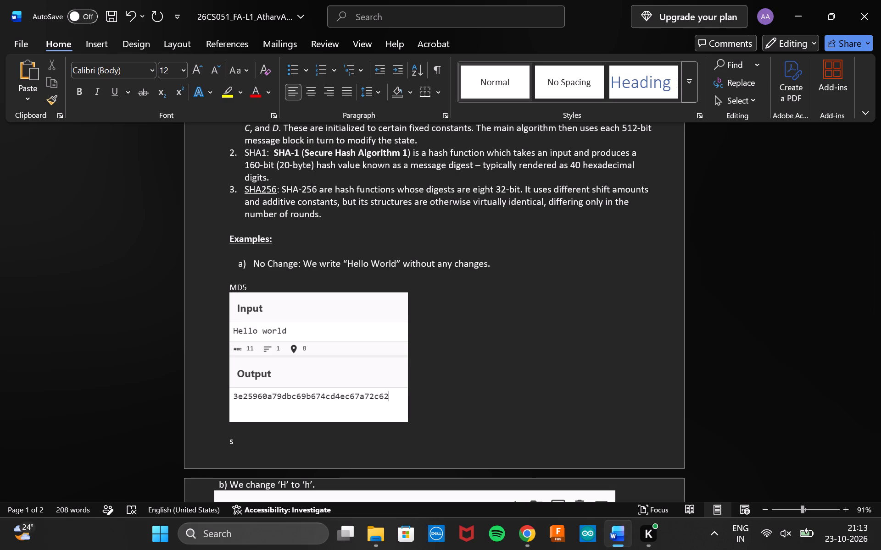
key(BackSpace)
text(SHa)
key(BackSpace)
text(A1)
key(shift+colon)
Replace the trailing spaces after the MD5 label with a colon so it reads "MD5:".
click(251, 286)
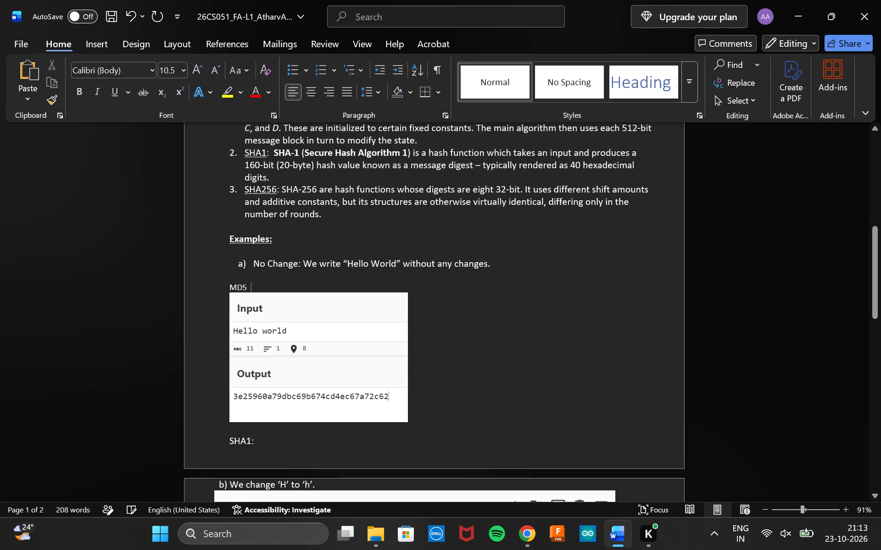
key(BackSpace)
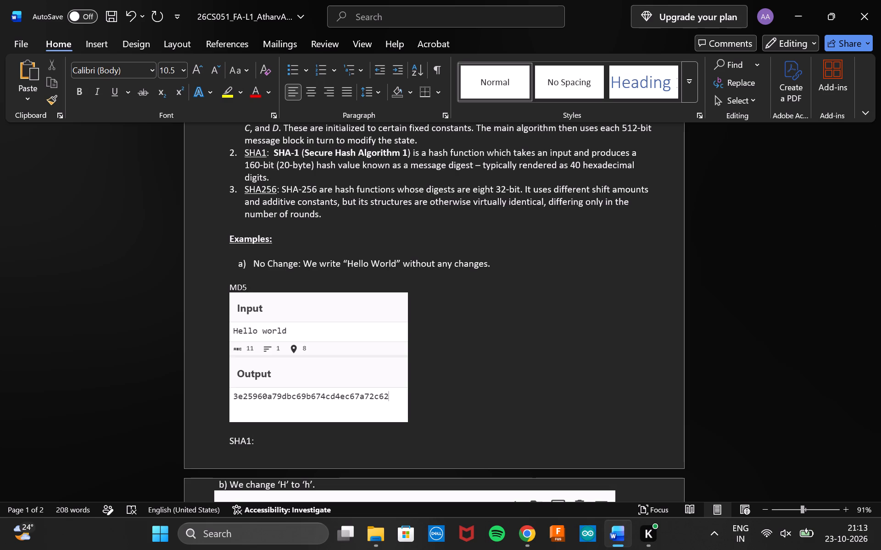
key(BackSpace)
key(shift+colon)
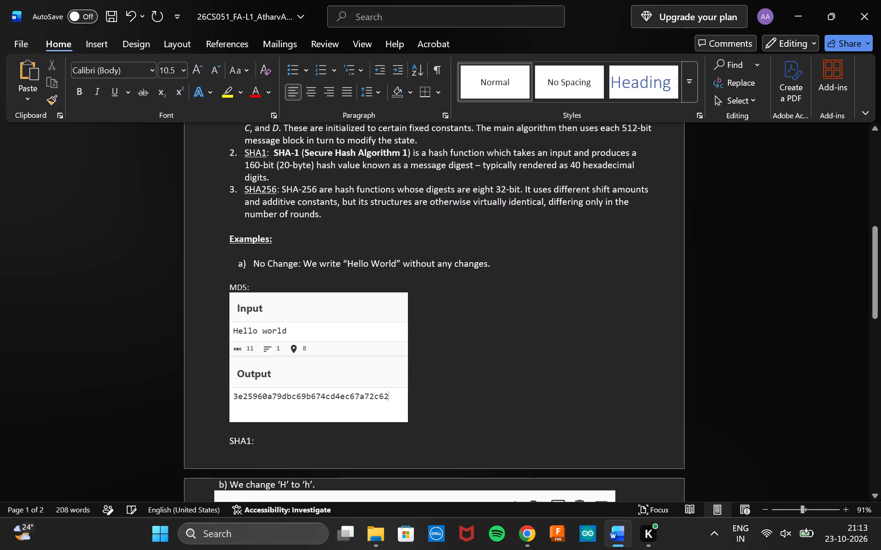
Add a fourth list item after the SHA256 description reading "Now we will drag the hash function to into the recipe box".
click(339, 214)
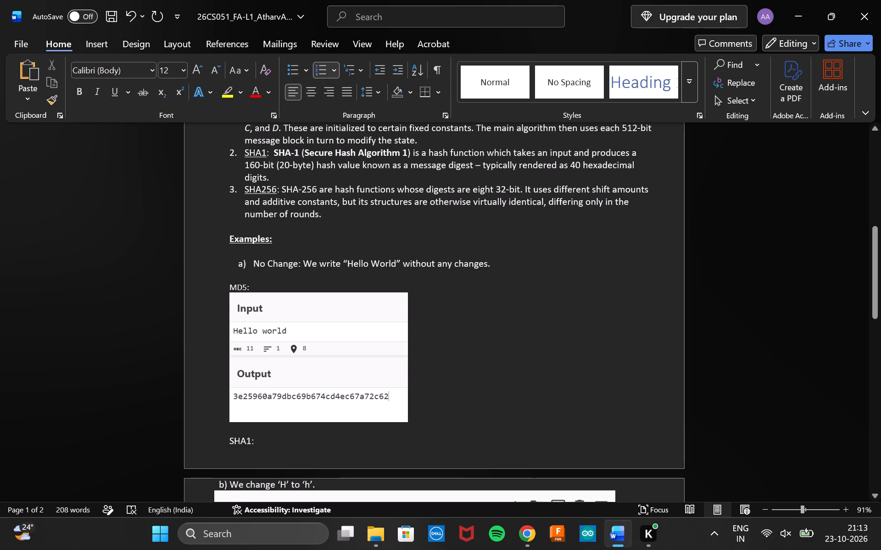
key(Return)
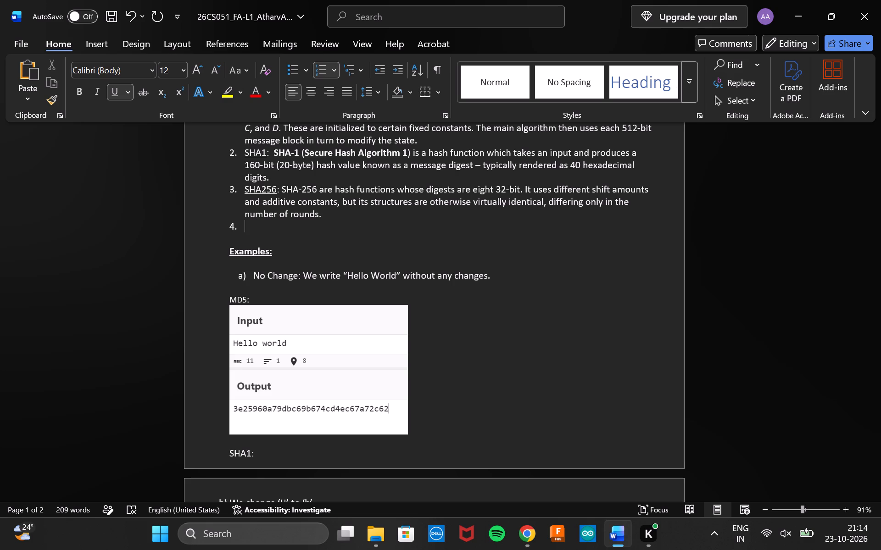
text(Now)
key(space)
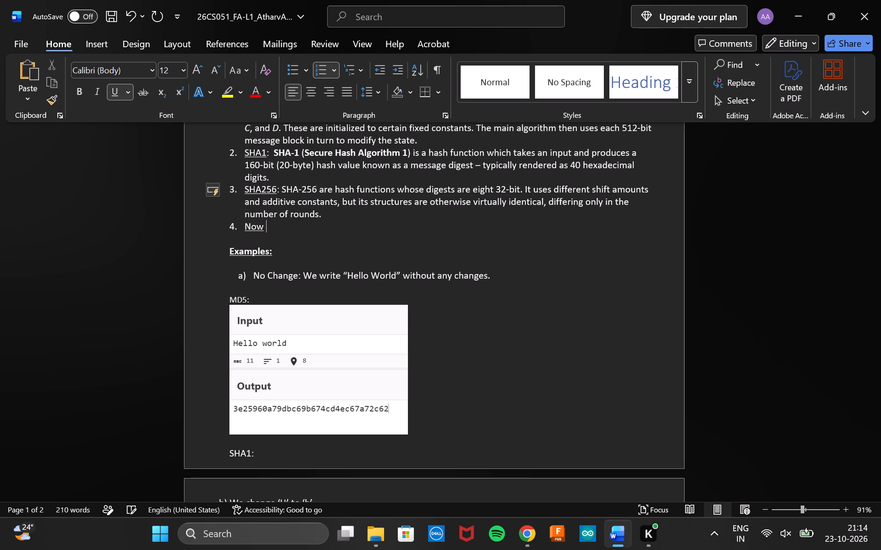
key(BackSpace)
key(BackSpace)
key(BackSpace)
key(BackSpace)
text(no)
key(BackSpace)
key(BackSpace)
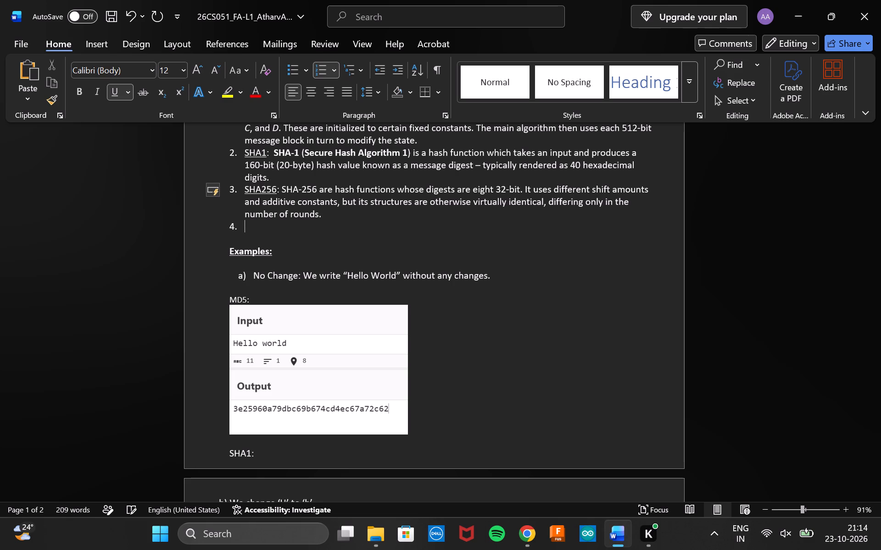
text(Now we will use)
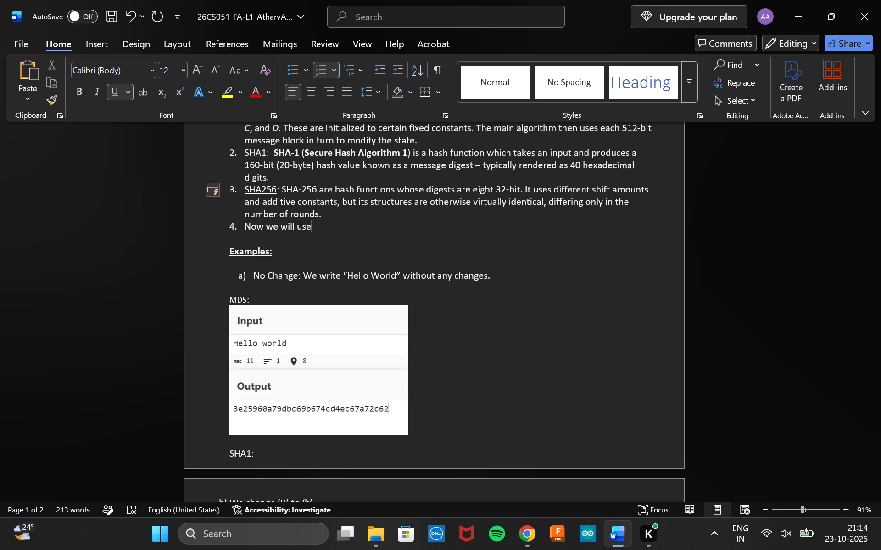
key(BackSpace)
key(BackSpace)
key(BackSpace)
text(drag)
key(space)
text(the)
key(space)
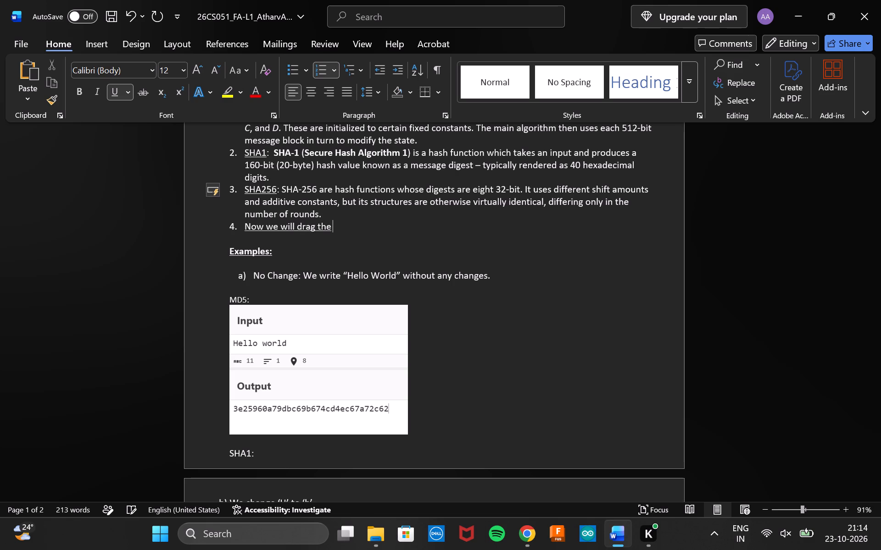
text(ha)
text(sh)
key(space)
text(funtion)
key(space)
text(to)
key(space)
text(into the recipe box)
key(space)
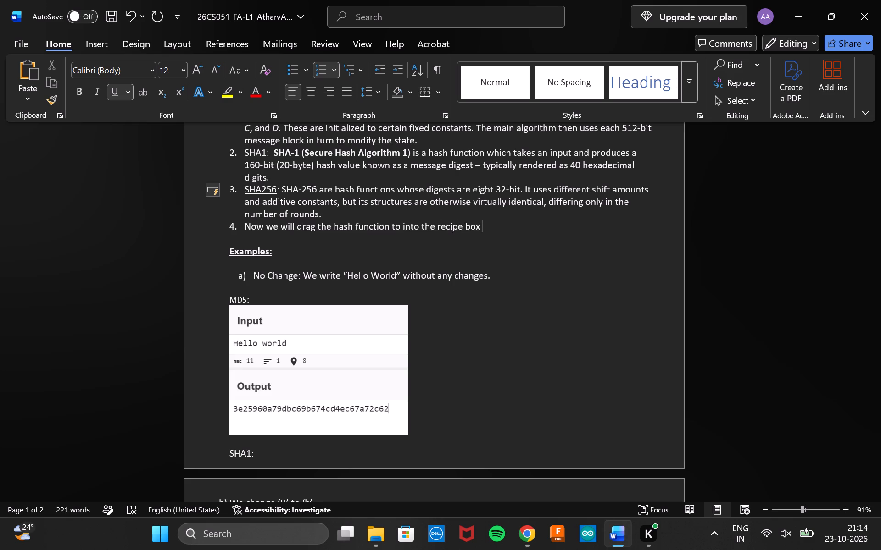
End the sentence in list item 4 with a full stop after "recipe box".
click(339, 214)
key(period)
key(Down)
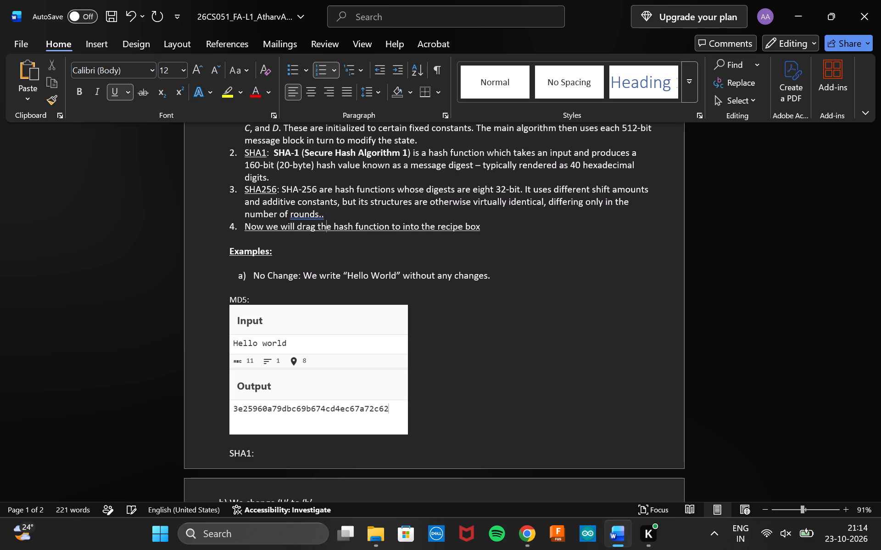
click(328, 217)
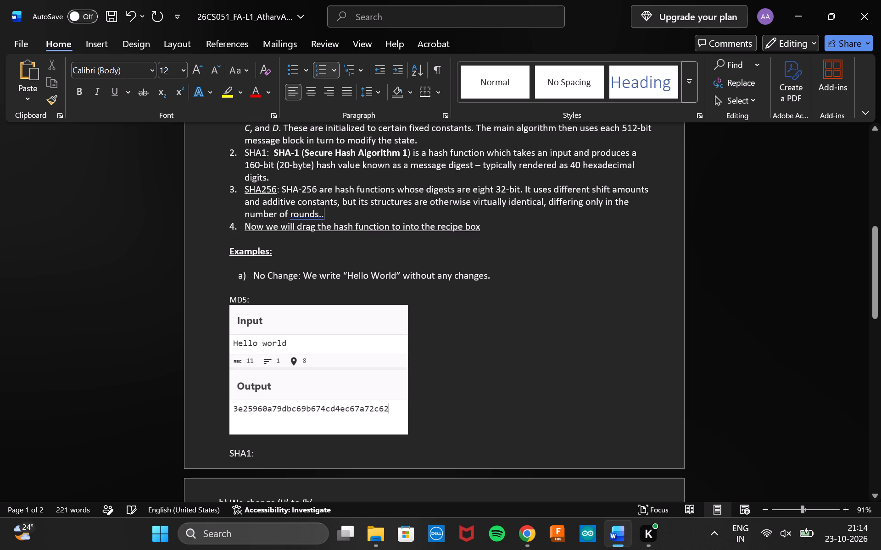
key(BackSpace)
key(Right)
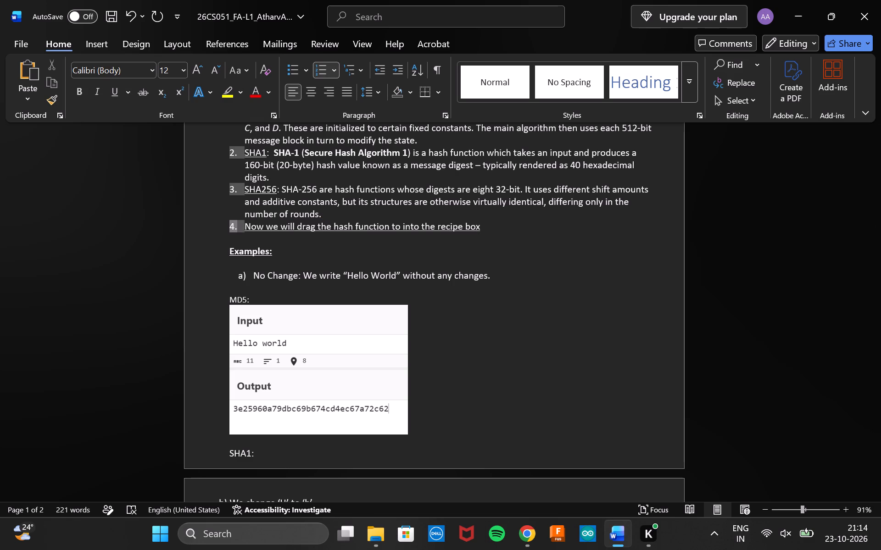
key(Right)
key(Right)
key(Right)
key(Right)
key(Right)
key(Right)
key(Right)
key(Right)
key(Right)
key(Right)
key(Right)
key(Right)
key(Right)
key(Right)
key(Right)
key(Right)
key(Right)
key(Right)
key(Right)
key(Right)
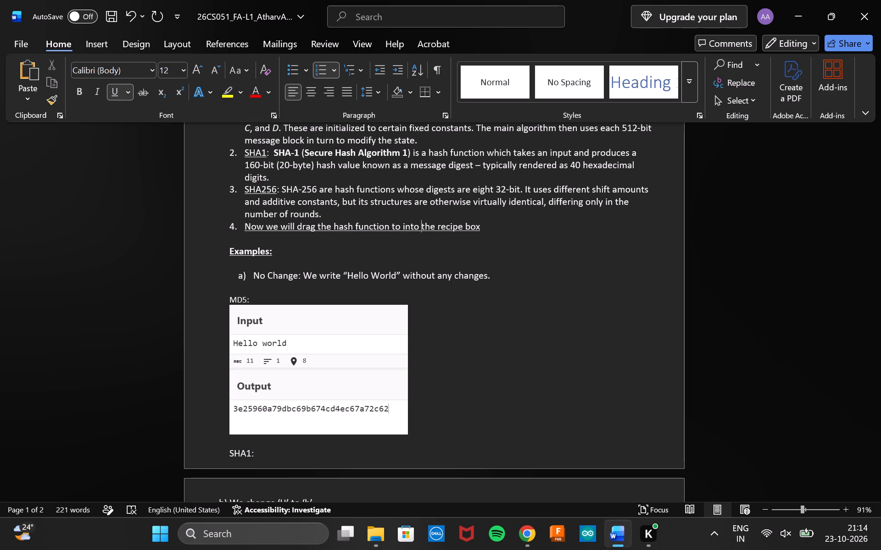
key(Right)
key(Right)
key(Right)
key(period)
Remove the underline from the whole sentence in list item 4.
key(shift+Left)
key(shift+Left)
key(shift+Left)
key(shift+Left)
key(shift+Left)
key(shift+Left)
key(shift+Left)
key(shift+Left)
key(shift+Left)
key(shift+Left)
key(shift+Left)
key(shift+Left)
key(shift+Left)
key(shift+Left)
key(shift+Left)
key(shift+Left)
key(shift+Left)
key(shift+Left)
key(shift+Left)
key(shift+Left)
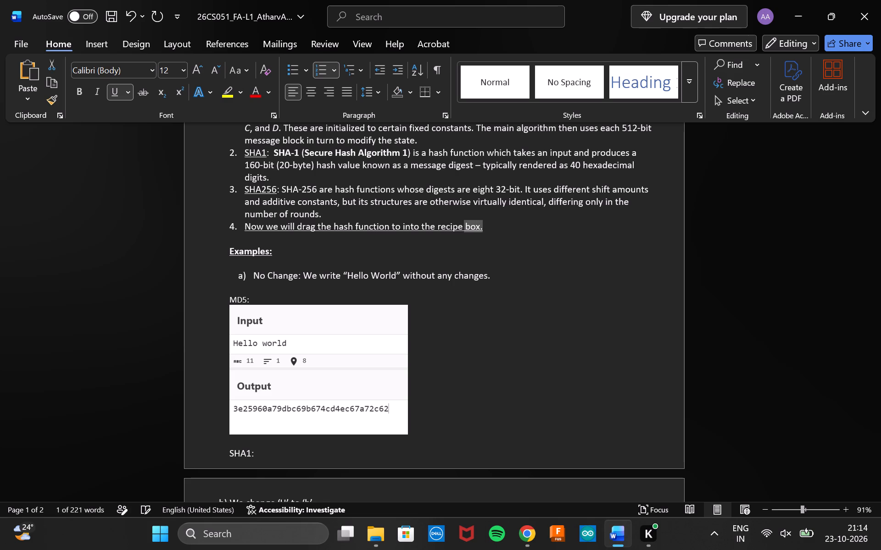
key(shift+Left)
key(shift+Left)
key(shift+Left)
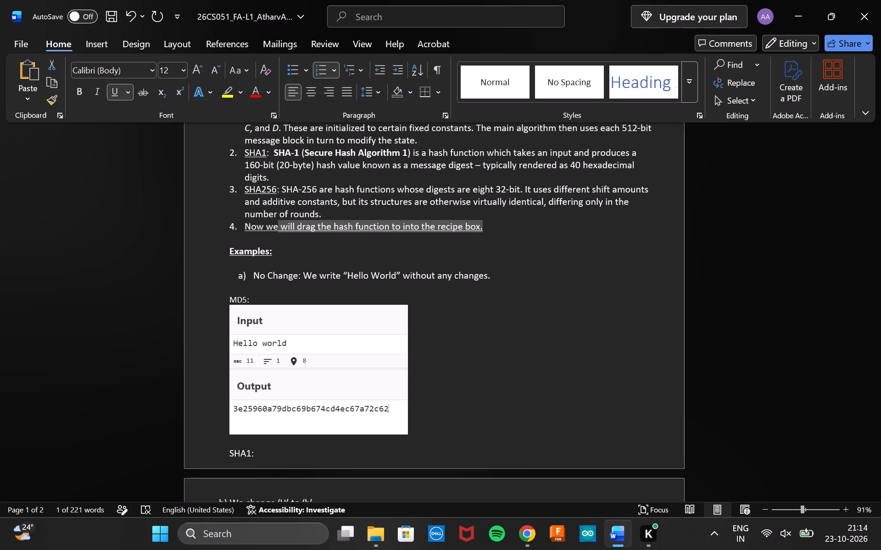
key(shift+Left)
key(shift+Left)
key(shift+Left)
key(shift+Left)
key(shift+Left)
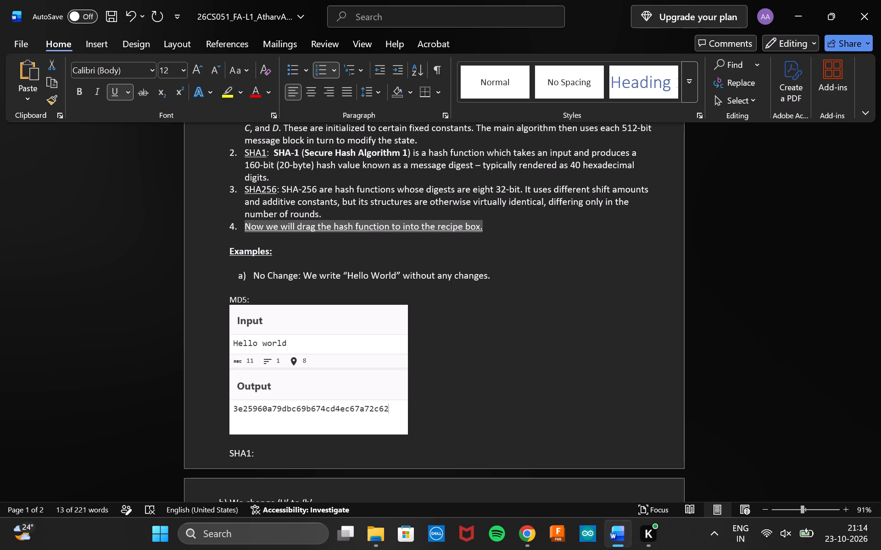
click(117, 89)
click(496, 238)
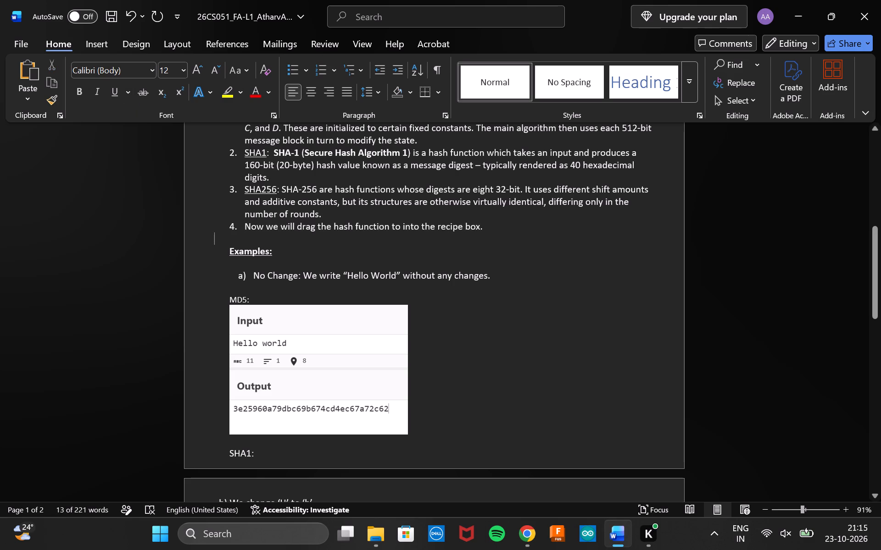
Change "function" to "functions" in list item 4.
click(389, 231)
key(s)
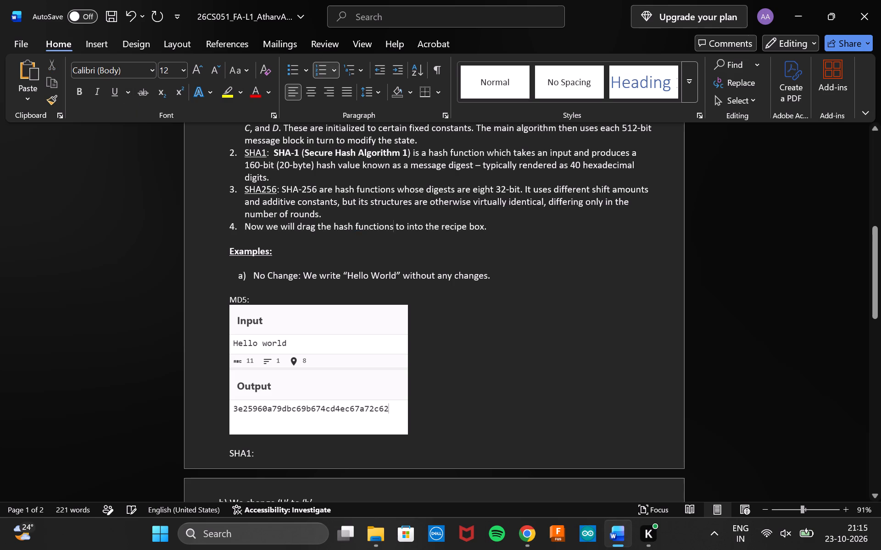
click(507, 230)
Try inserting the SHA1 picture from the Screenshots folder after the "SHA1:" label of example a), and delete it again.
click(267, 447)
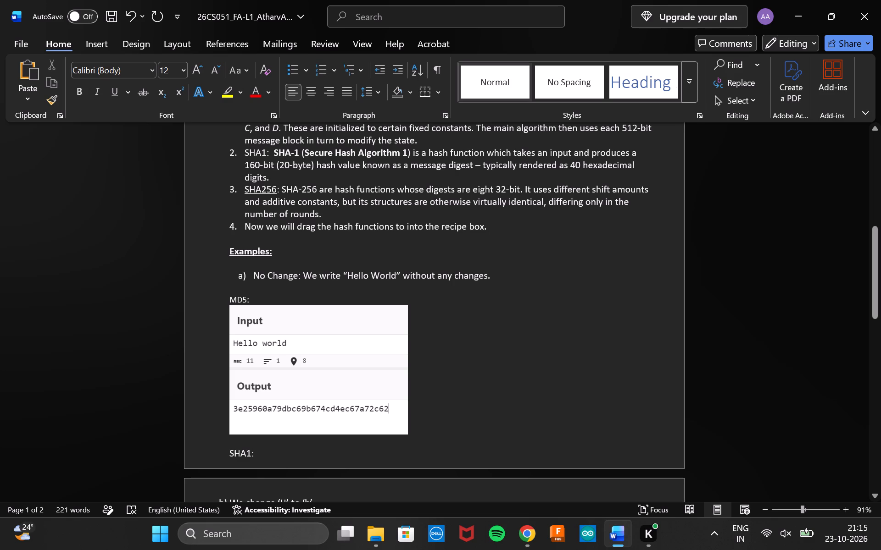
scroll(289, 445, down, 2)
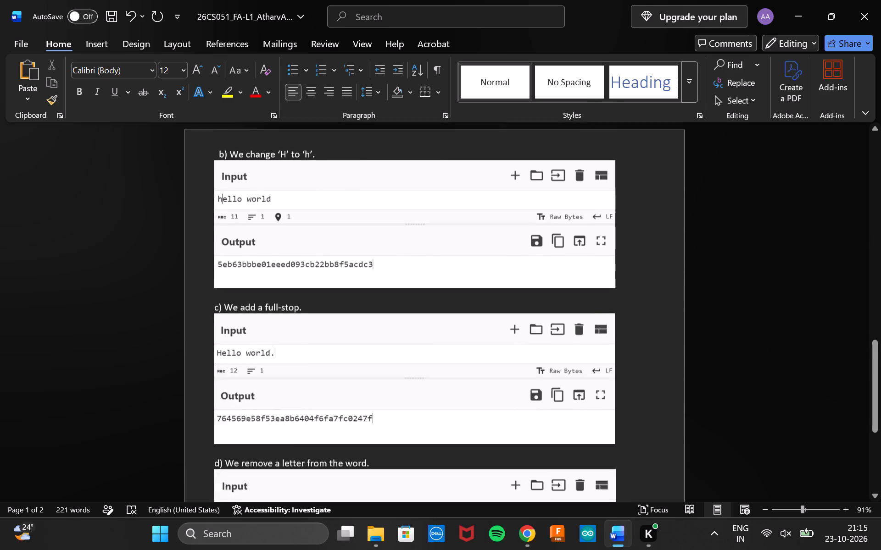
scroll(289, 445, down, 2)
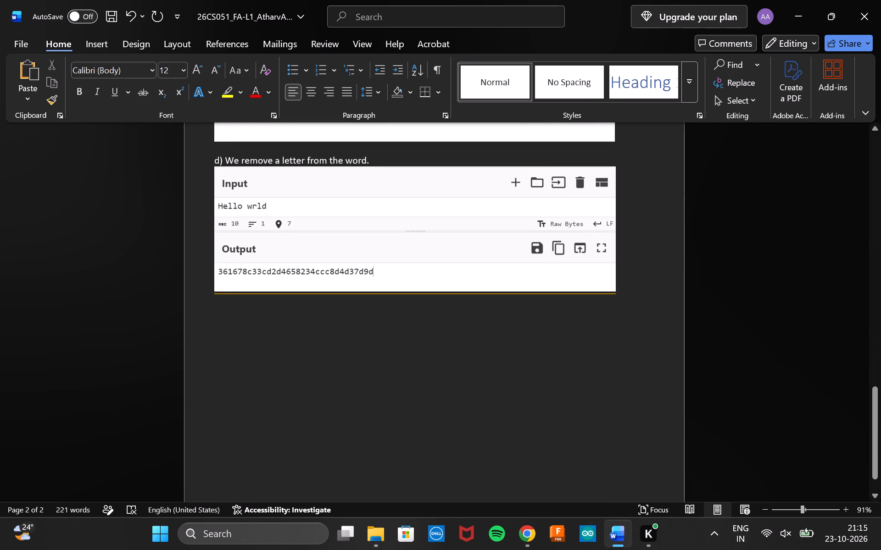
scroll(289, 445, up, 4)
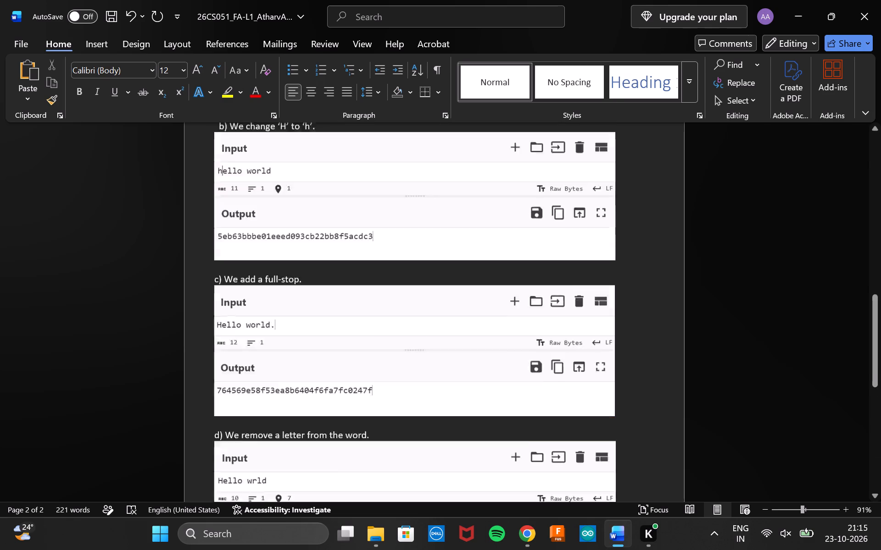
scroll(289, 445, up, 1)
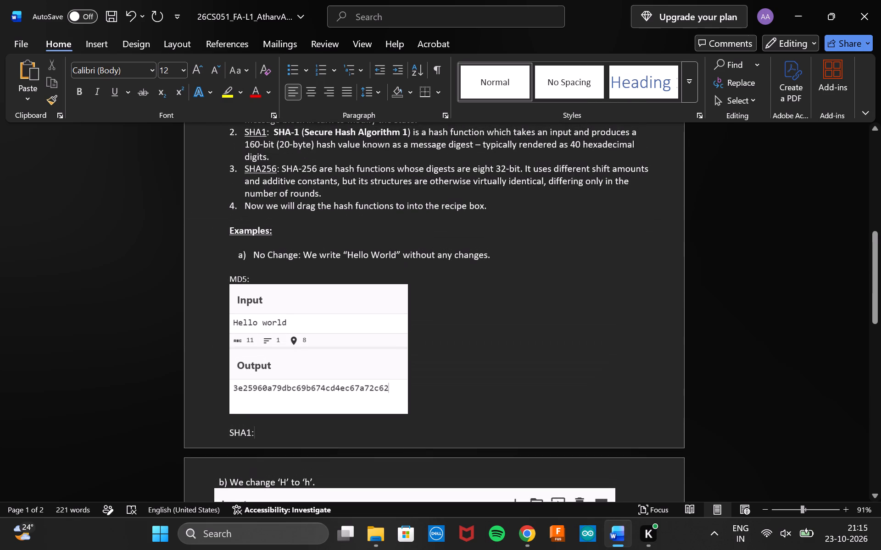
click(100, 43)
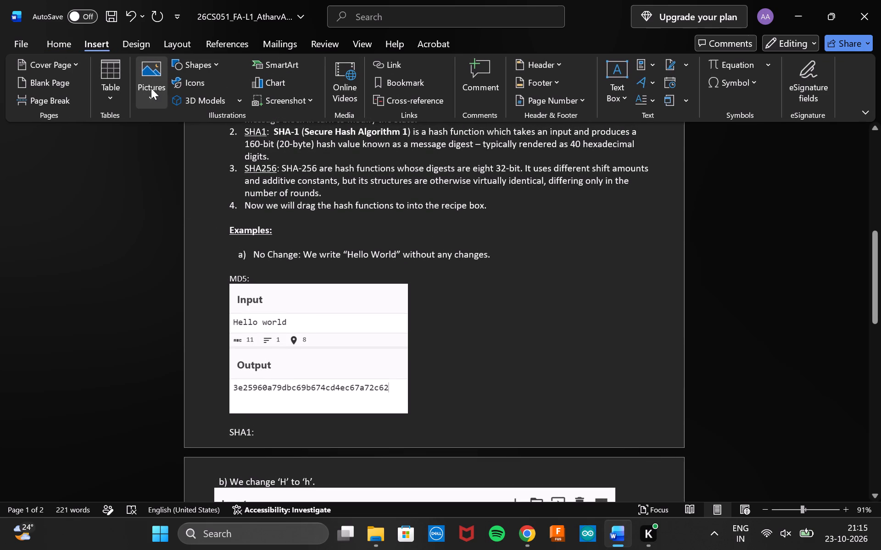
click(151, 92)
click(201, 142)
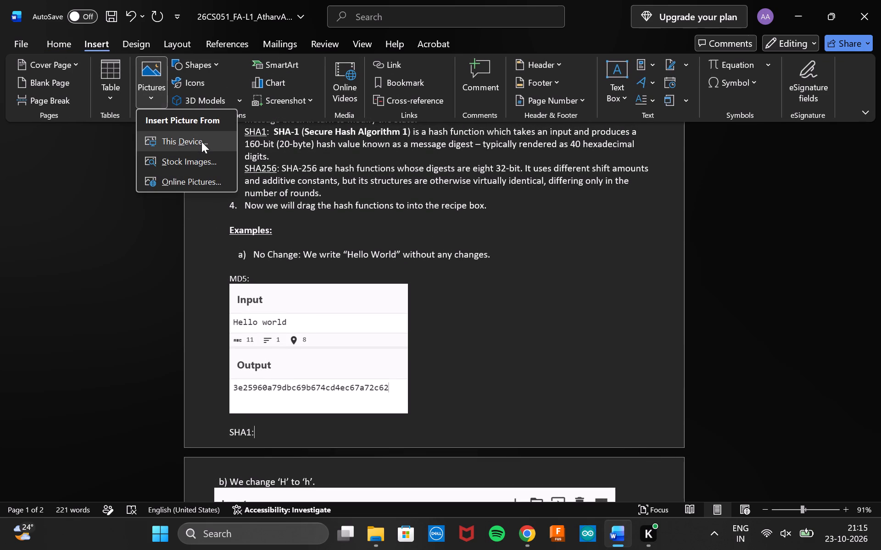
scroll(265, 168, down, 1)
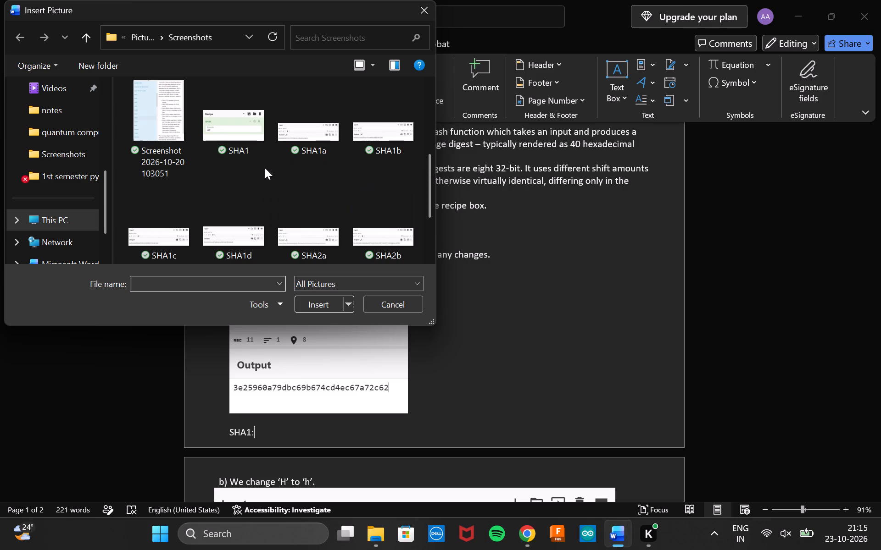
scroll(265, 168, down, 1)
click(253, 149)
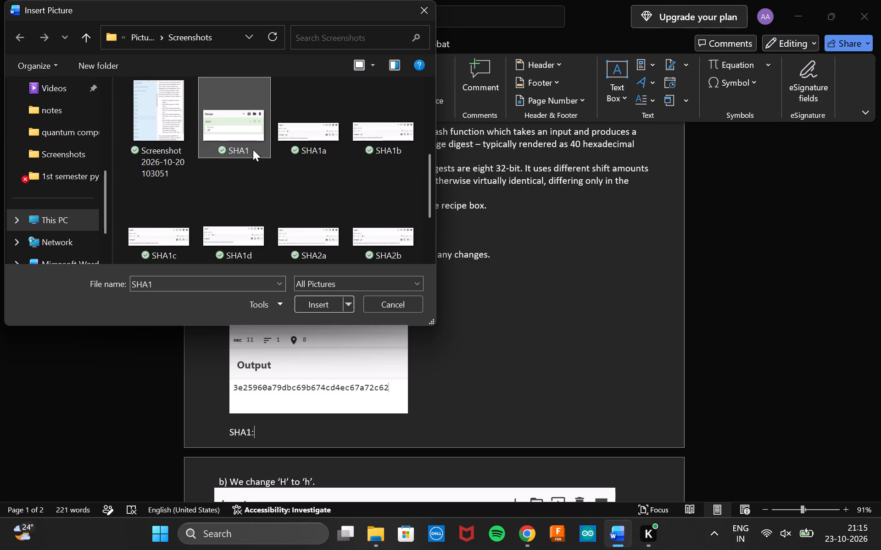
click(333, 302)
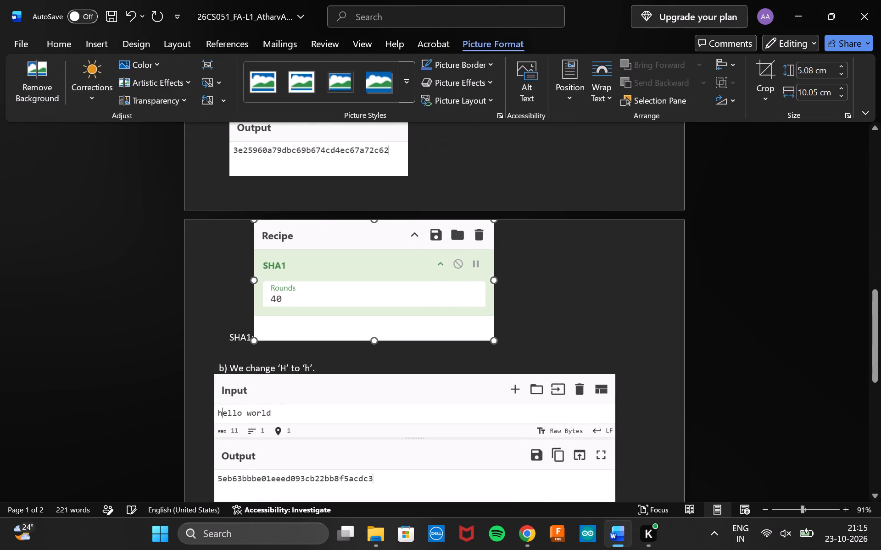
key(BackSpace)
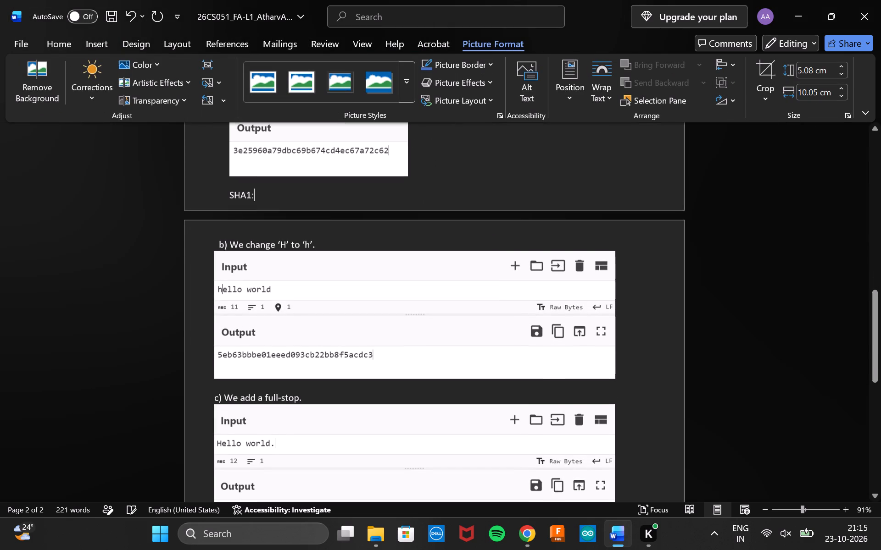
Insert the SHA1a picture from the Screenshots folder after the "SHA1:" label of example a).
click(91, 44)
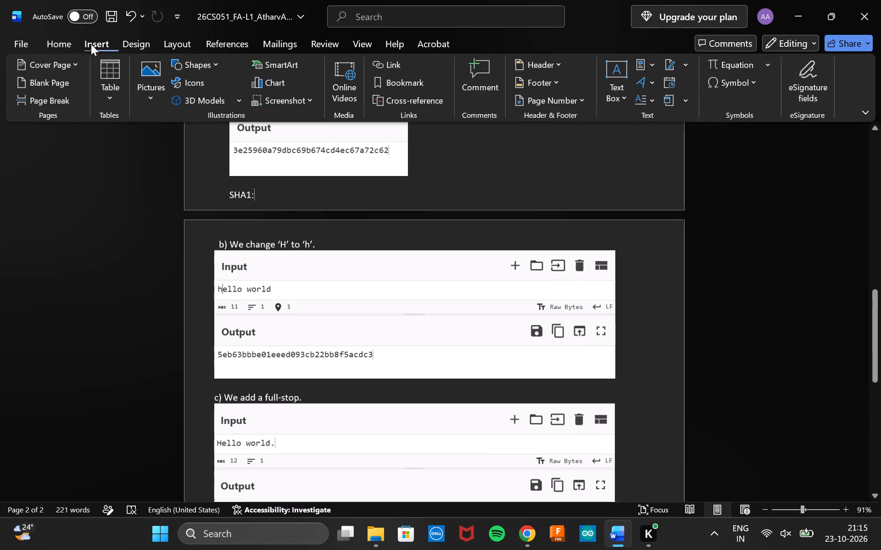
click(158, 99)
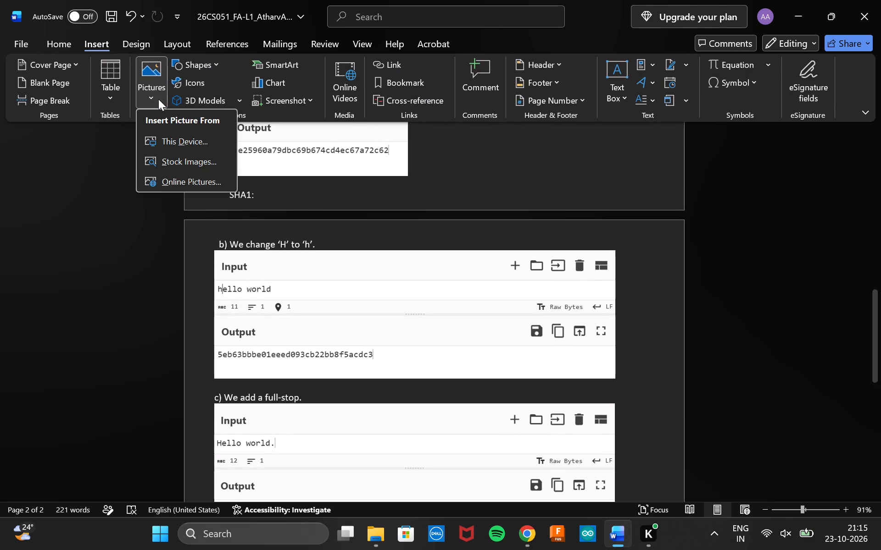
click(172, 145)
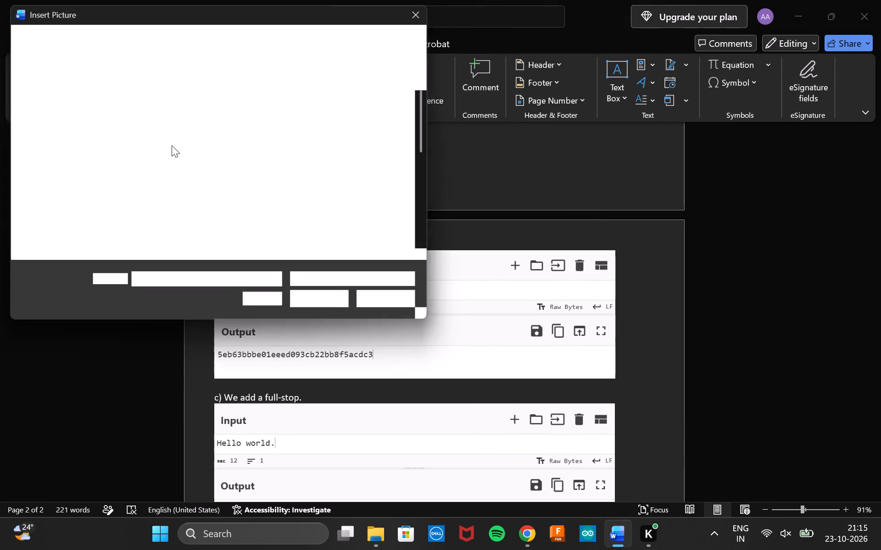
scroll(298, 236, down, 1)
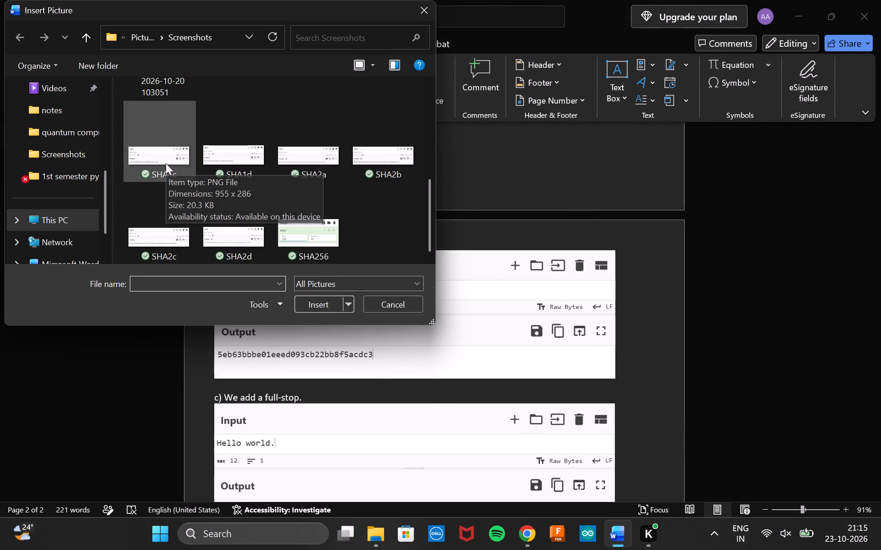
scroll(239, 128, up, 1)
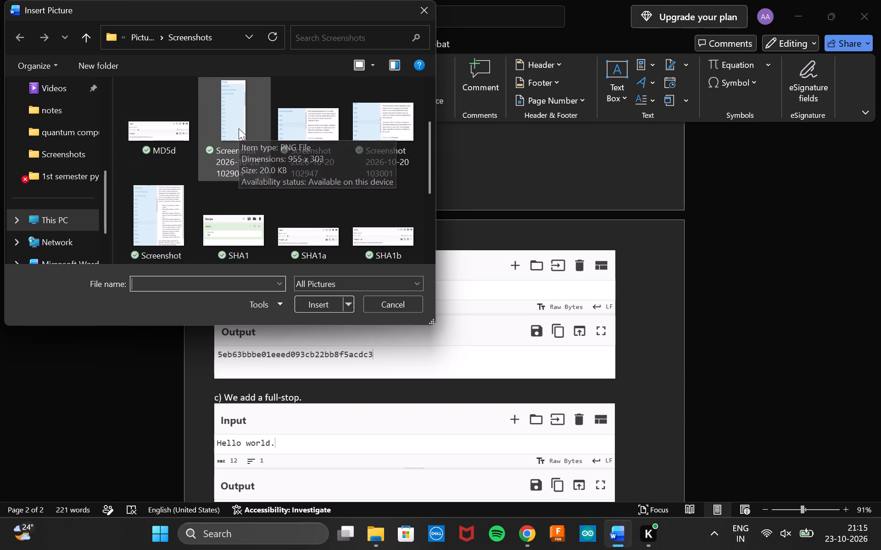
scroll(239, 128, up, 1)
scroll(239, 128, down, 1)
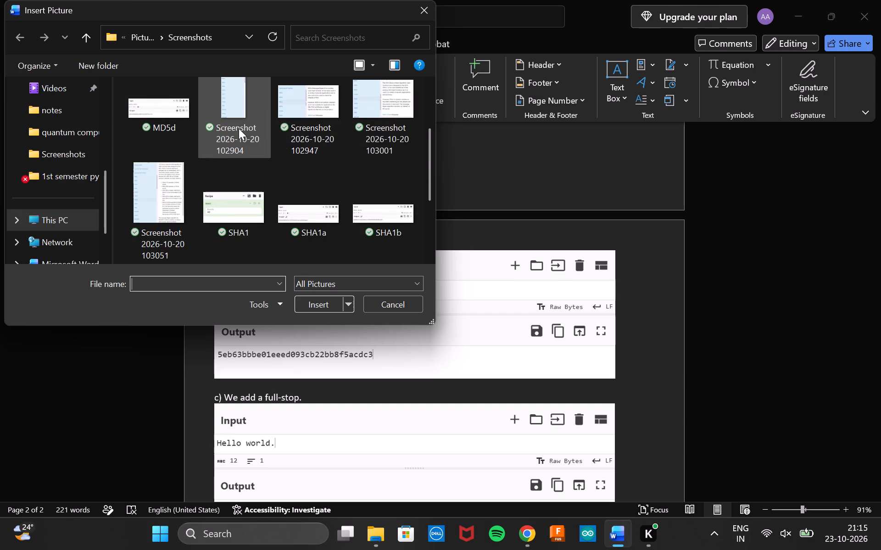
scroll(239, 128, down, 1)
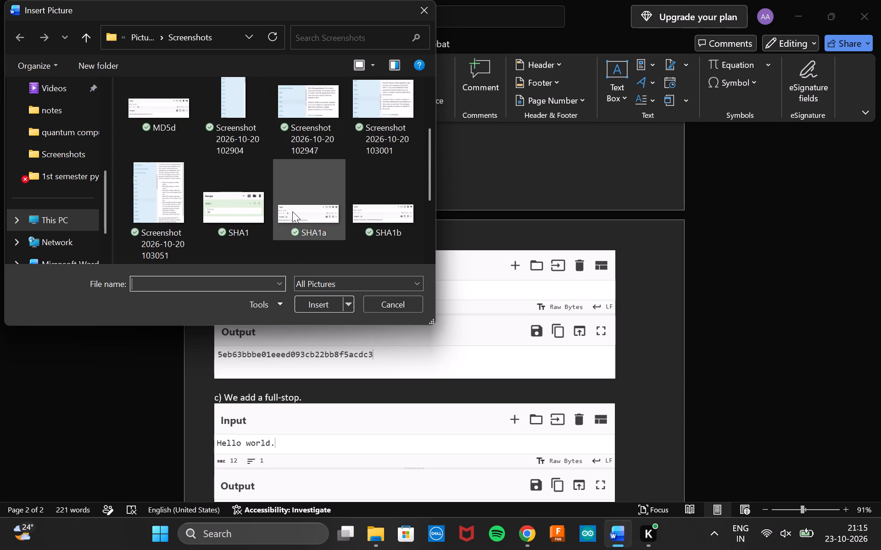
click(292, 211)
click(329, 302)
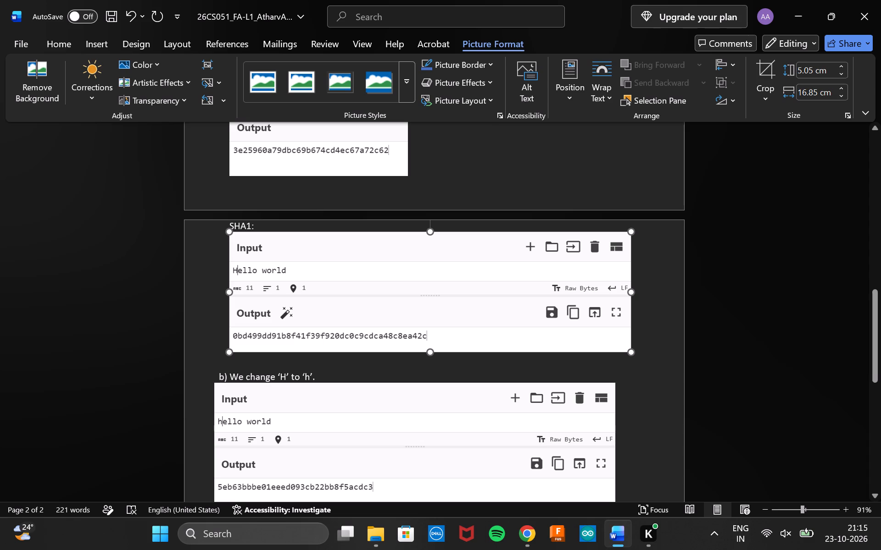
Crop the empty right-hand half off the SHA1a picture, to about 8.4 cm wide, and put it on the line below "SHA1:".
click(766, 79)
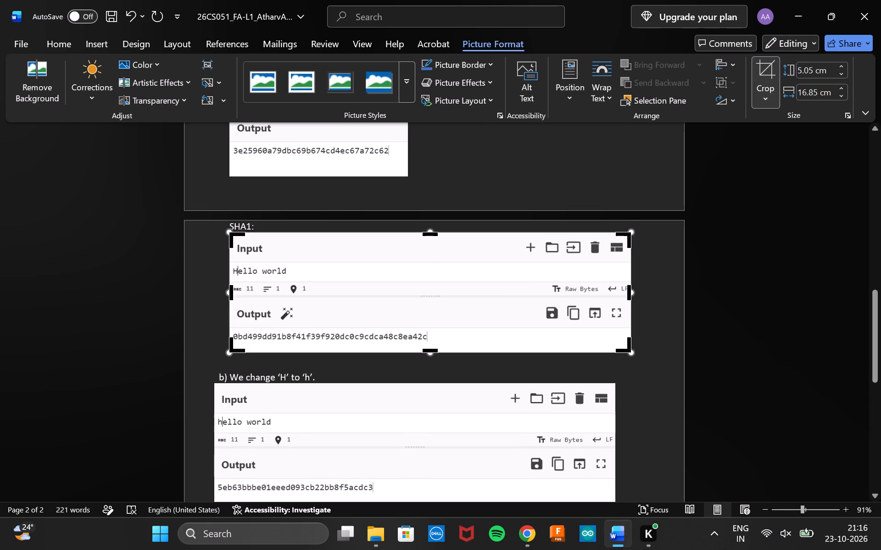
click(633, 294)
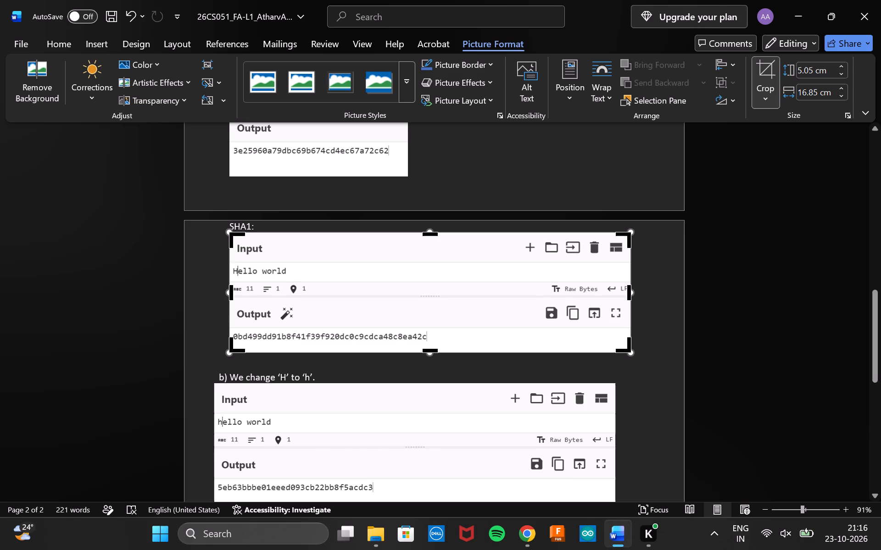
drag(627, 291, 436, 321)
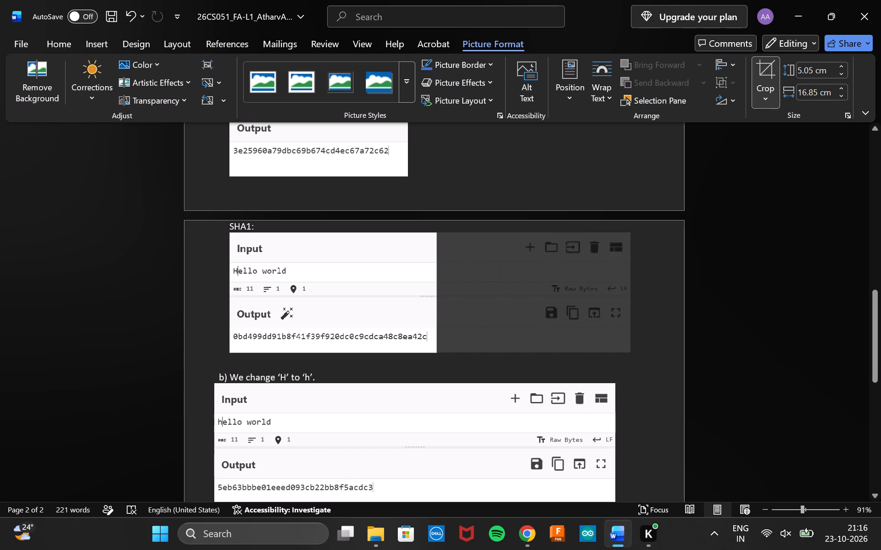
drag(436, 321, 430, 321)
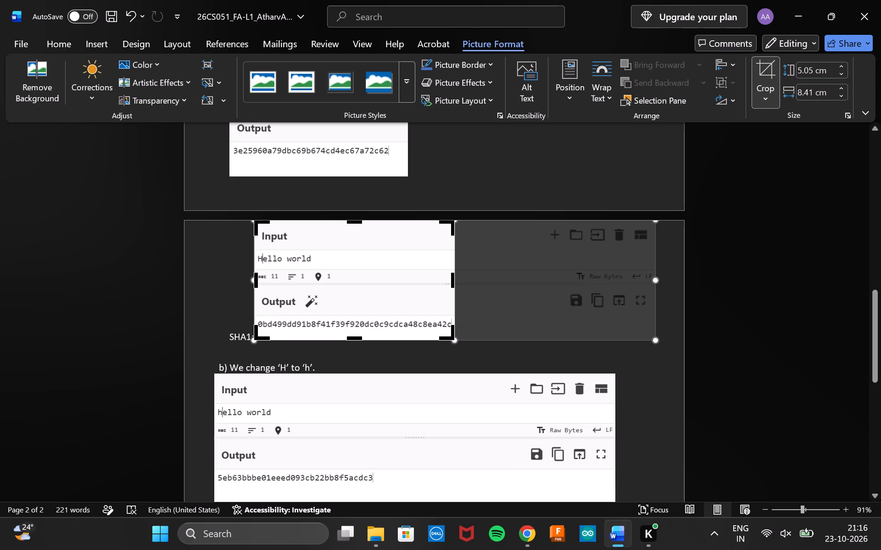
key(Return)
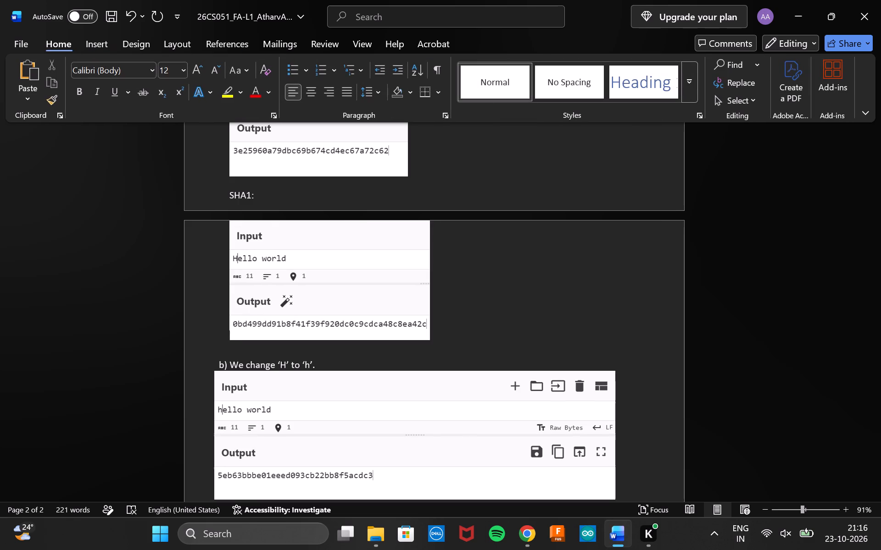
click(475, 301)
Hide the white space between the two pages, at the break between the "SHA1:" label and its picture.
scroll(475, 301, down, 1)
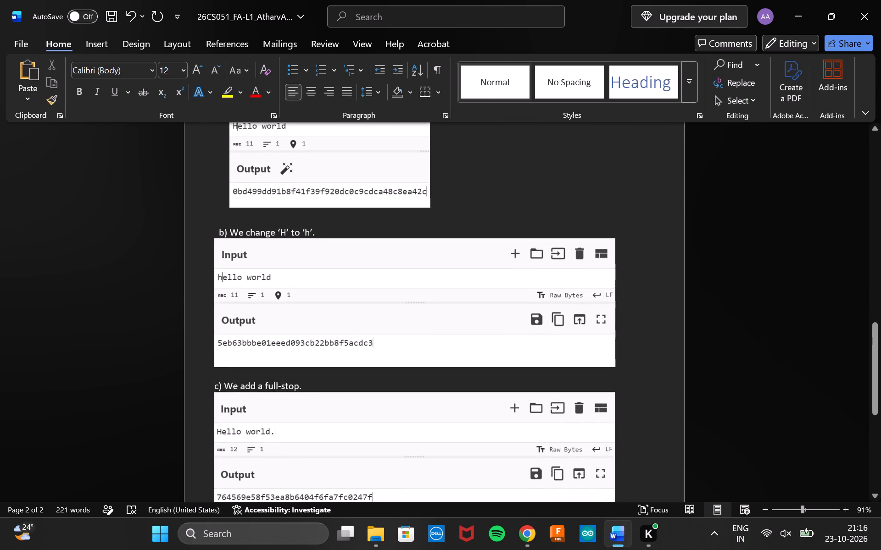
scroll(475, 301, up, 1)
click(490, 315)
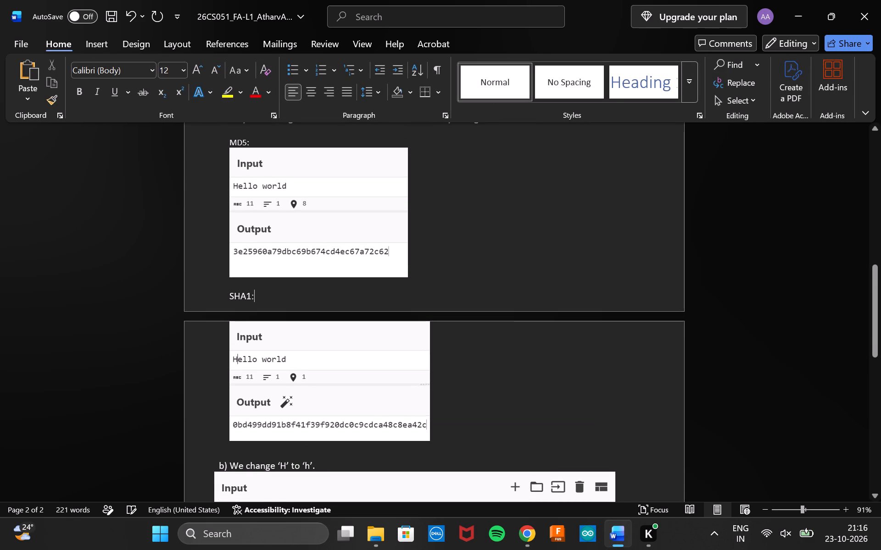
double_click(490, 315)
double_click(490, 315)
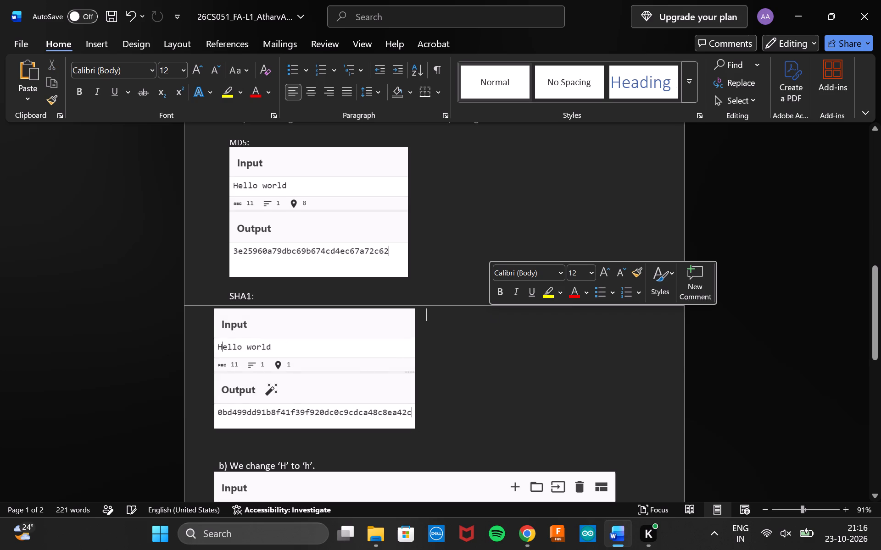
click(433, 289)
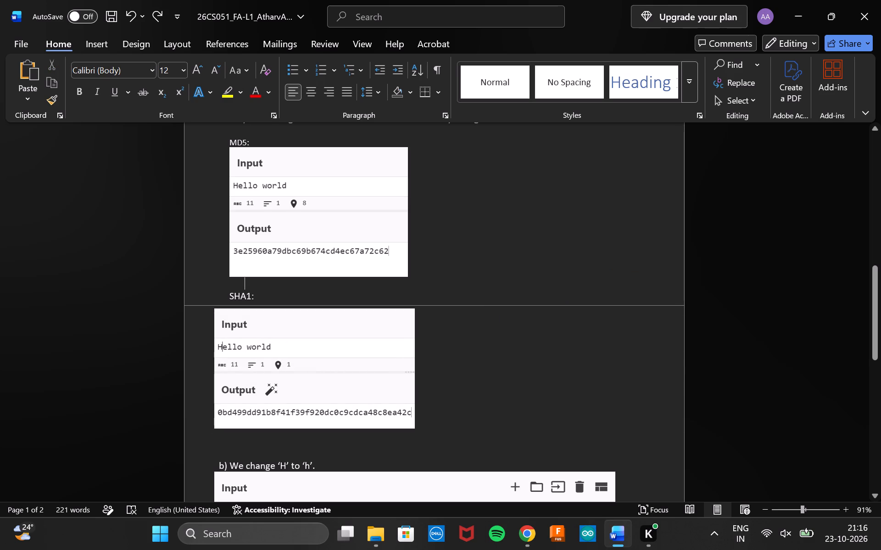
Resize the SHA1a picture so its left edge aligns with the "SHA1:" label and its right edge extends slightly past the MD5 picture above.
click(261, 331)
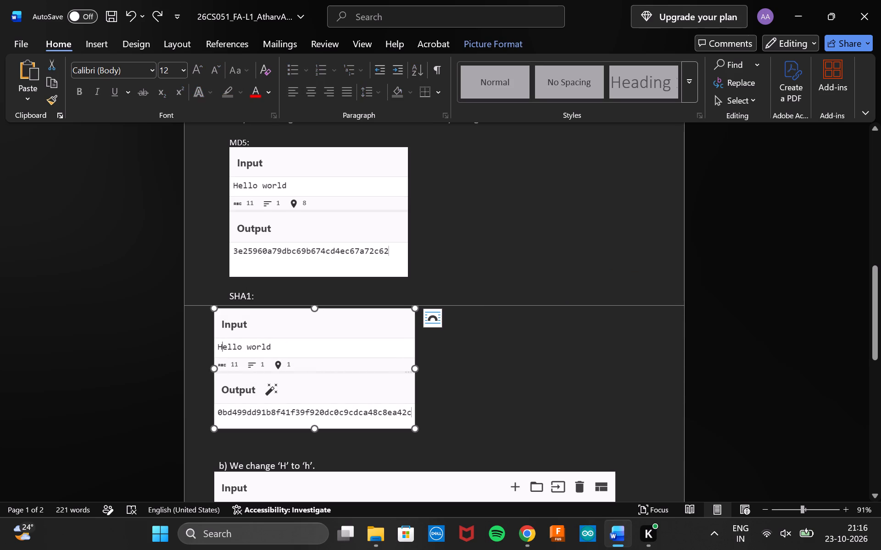
drag(217, 368, 225, 368)
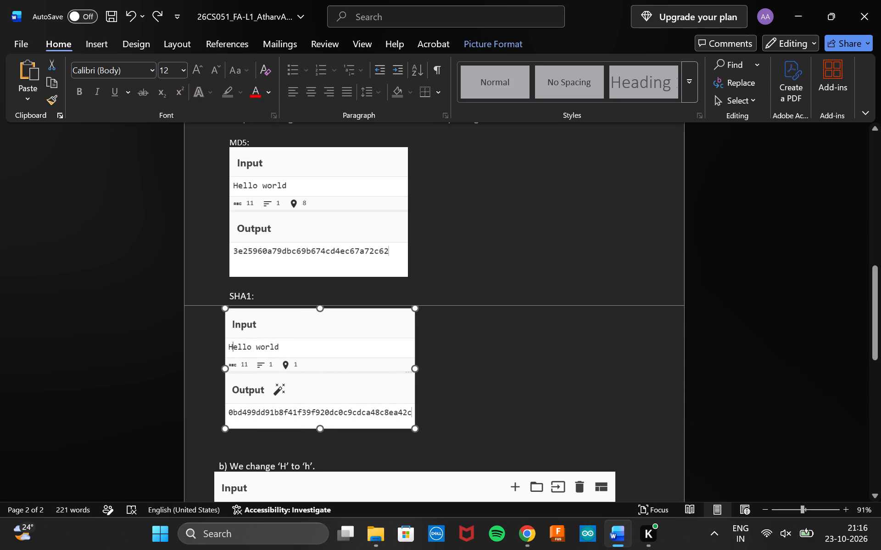
drag(225, 368, 230, 364)
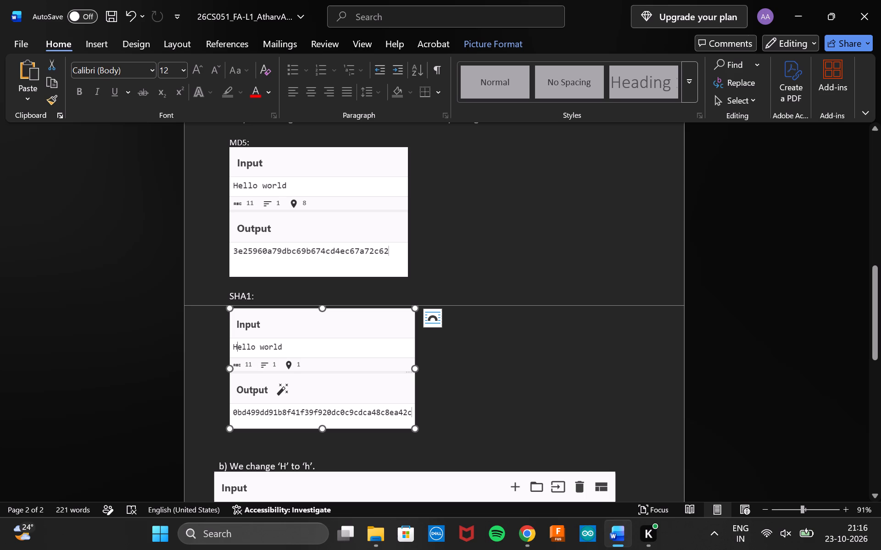
drag(416, 368, 407, 369)
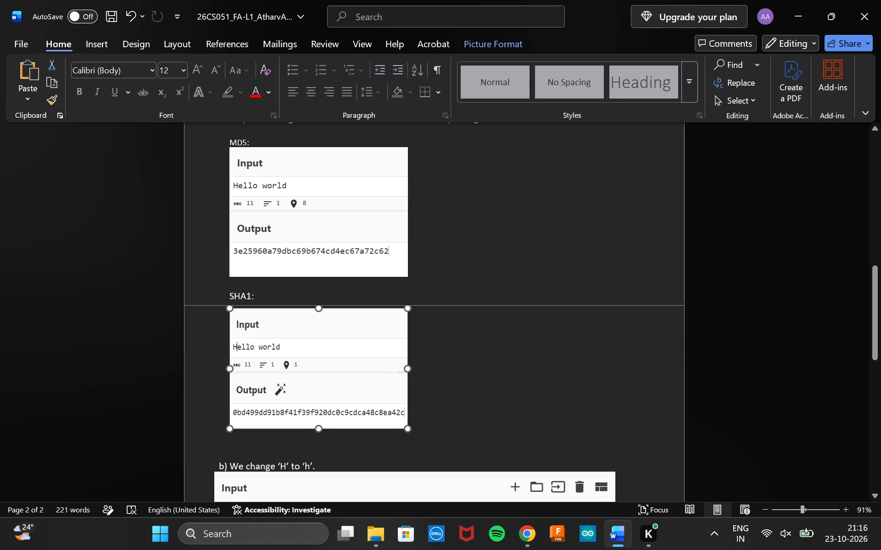
drag(407, 369, 434, 366)
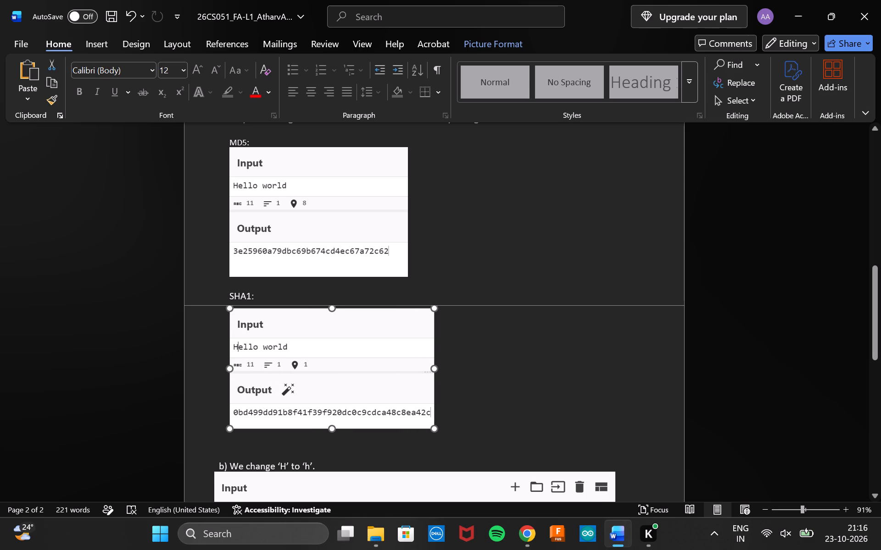
drag(434, 366, 441, 365)
click(480, 365)
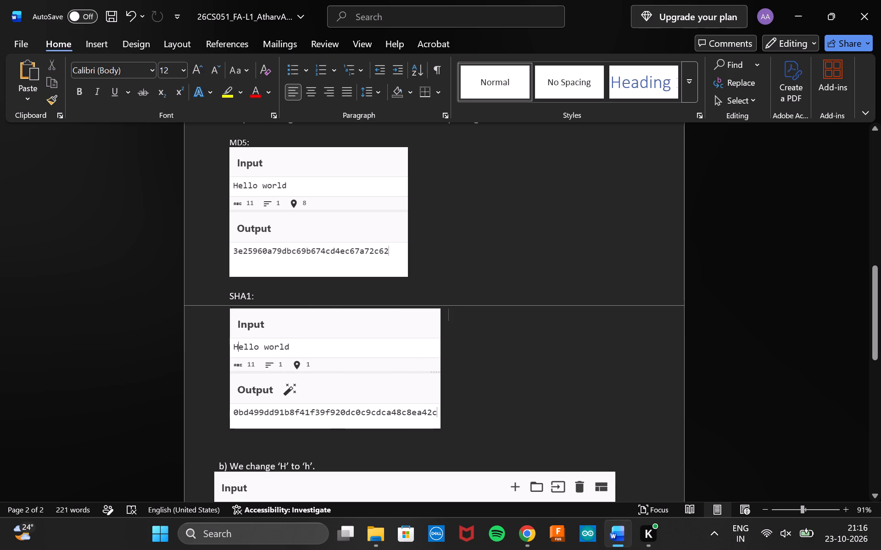
Add the label "SHA256:" below the SHA1a picture, leaving one blank line between them.
scroll(503, 344, down, 1)
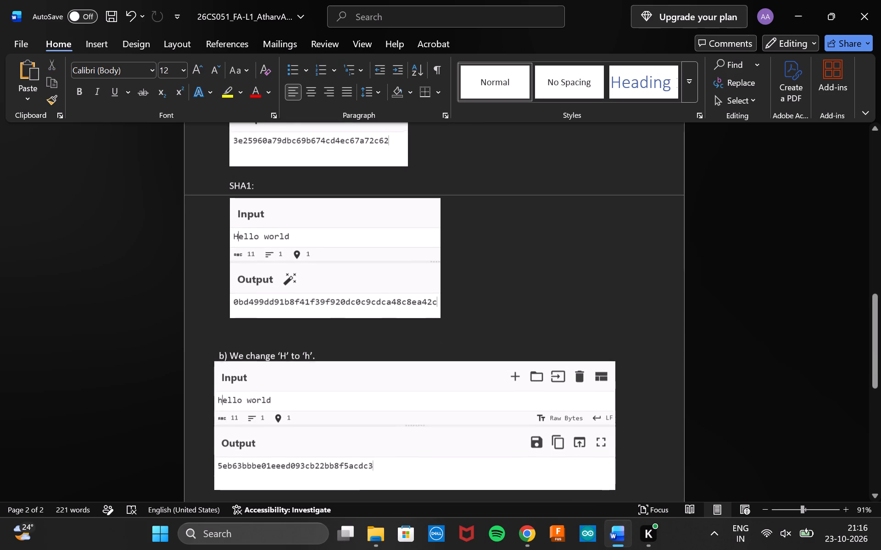
click(452, 309)
click(452, 309)
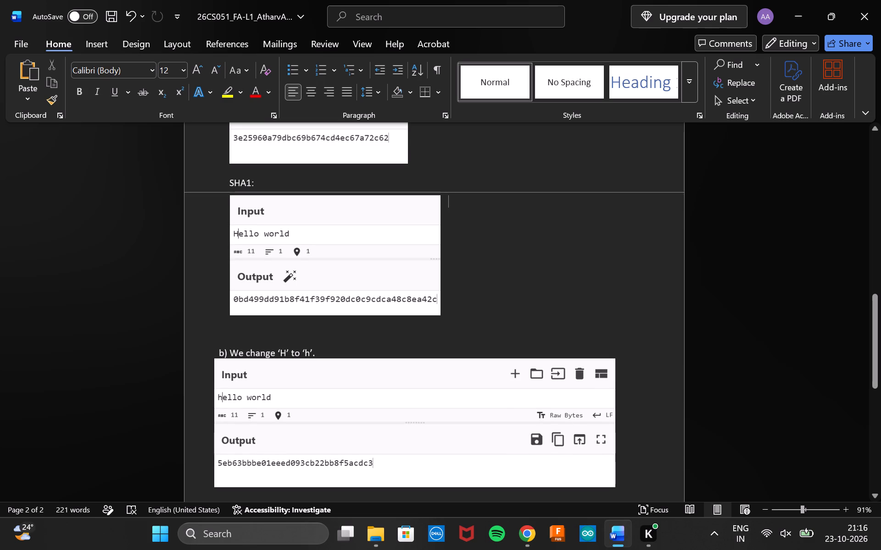
click(451, 308)
double_click(451, 308)
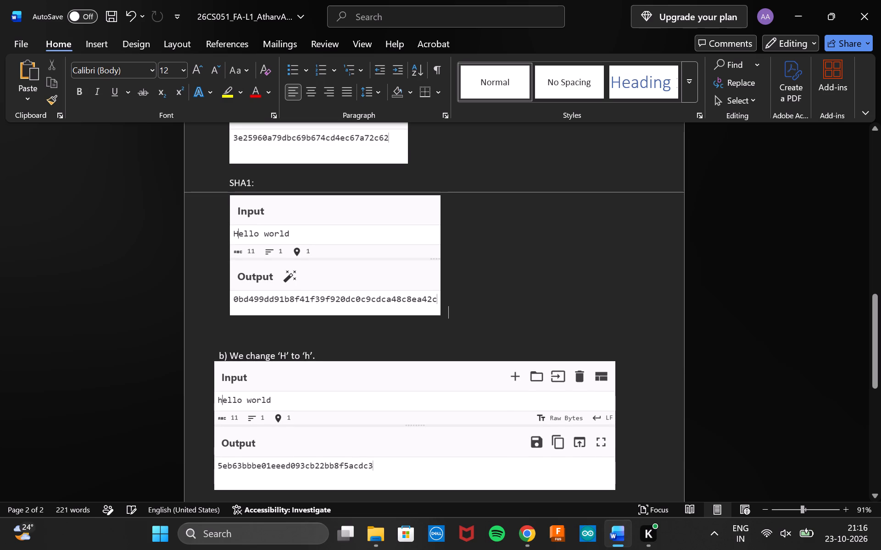
key(Return)
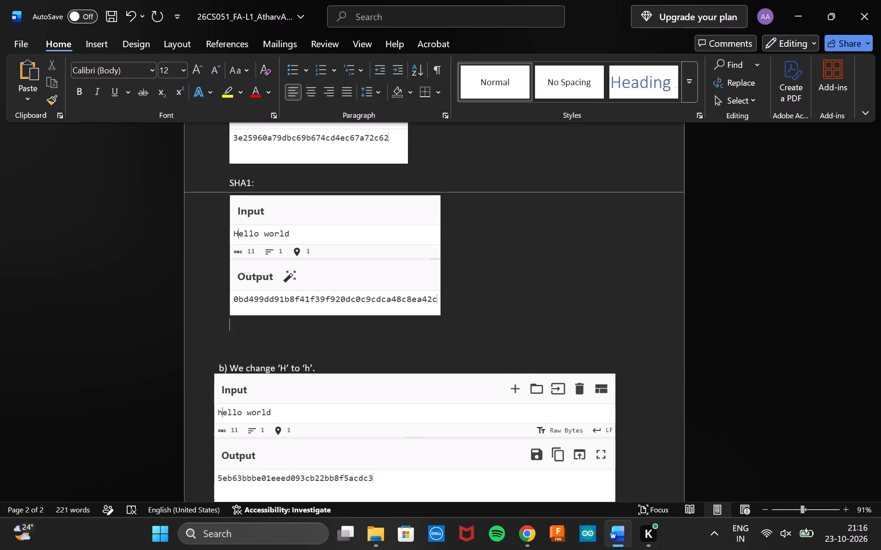
key(Return)
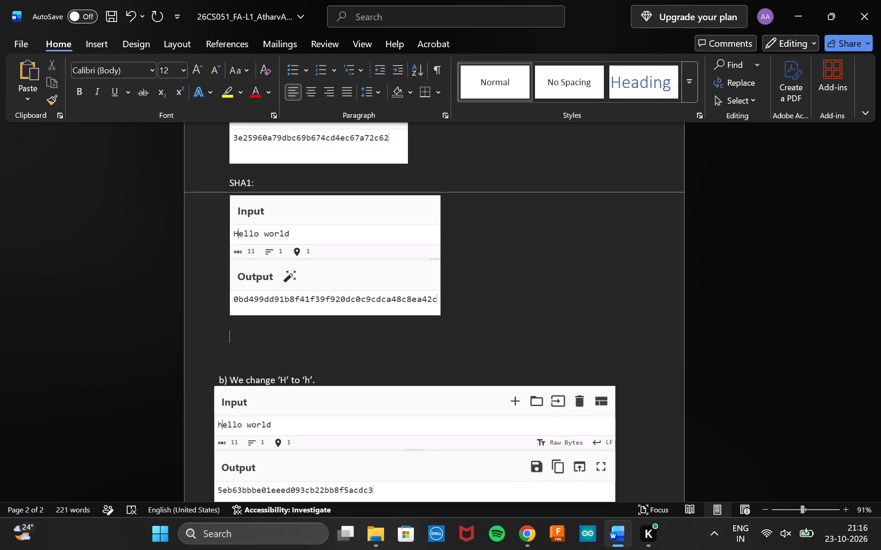
key(shift+s)
text(Ha)
key(BackSpace)
key(shift+a)
text(256)
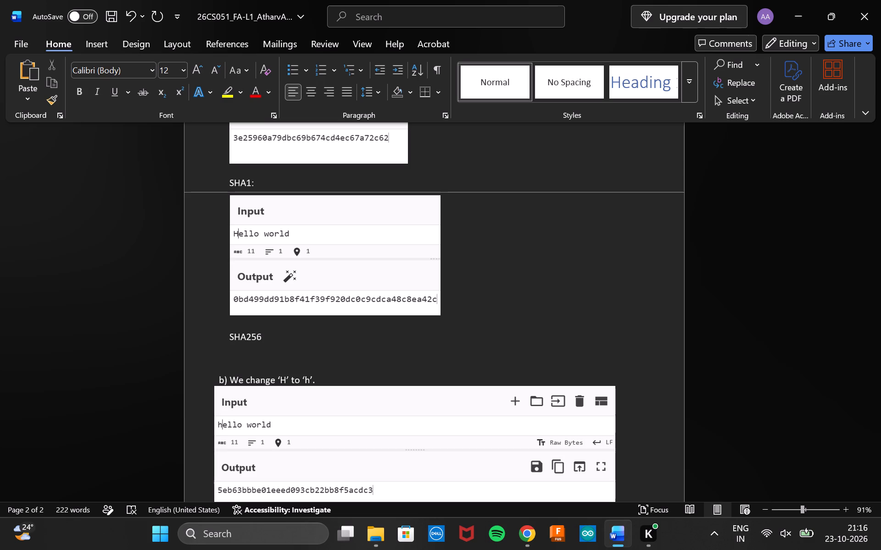
key(shift+colon)
Insert the SHA2a picture from the Screenshots folder at the "SHA256:" label.
click(104, 50)
click(139, 93)
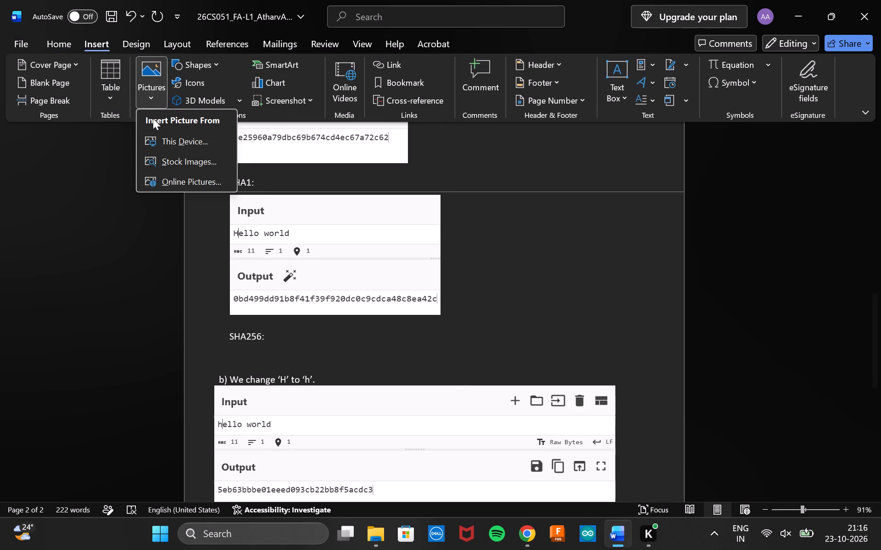
click(154, 140)
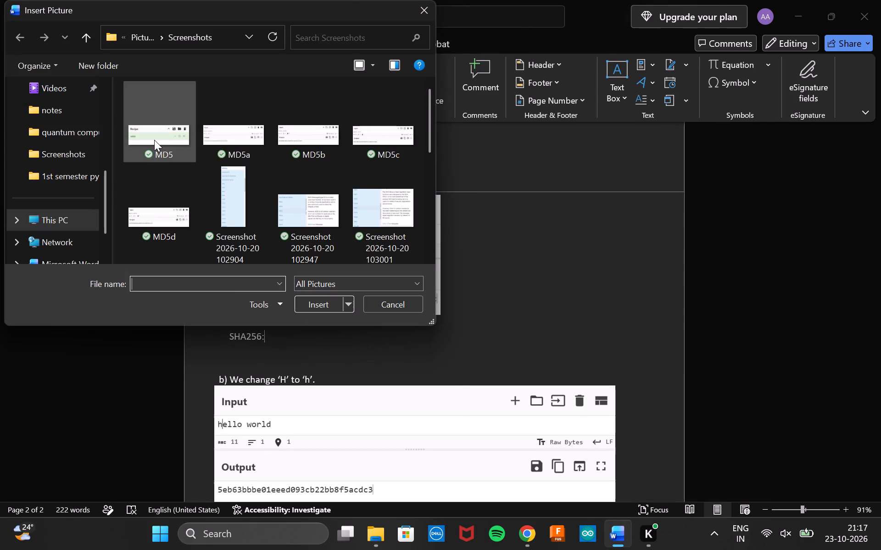
scroll(263, 198, down, 3)
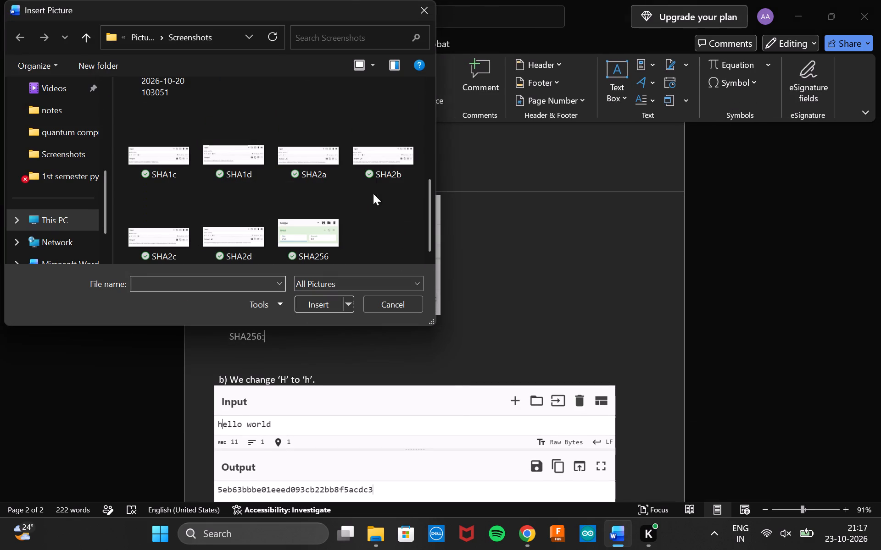
click(327, 170)
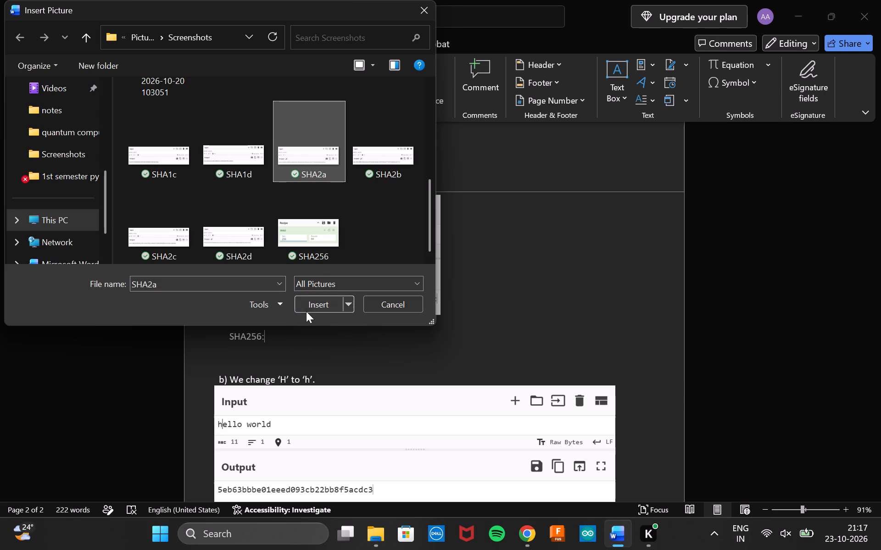
click(313, 298)
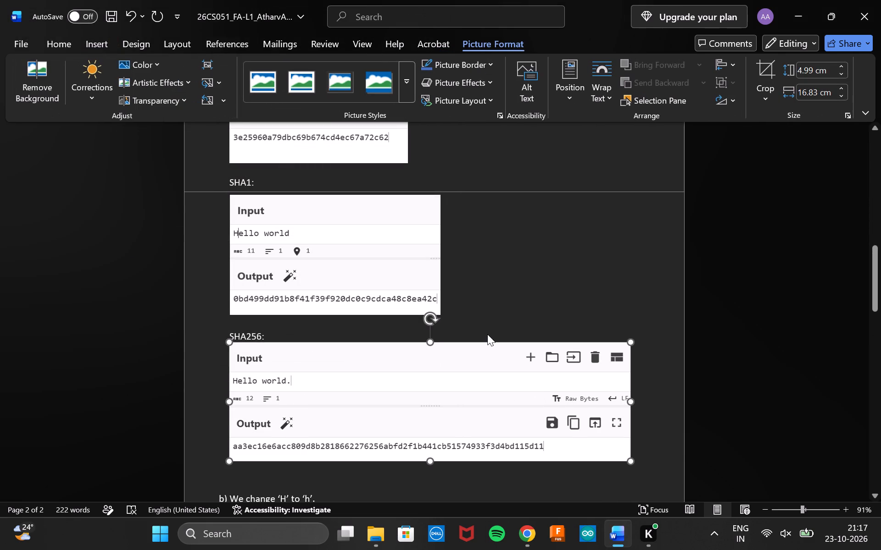
Crop the SHA2a picture to about 13.34 cm wide, just past the end of its hash, and put it on the line below "SHA256:".
click(766, 71)
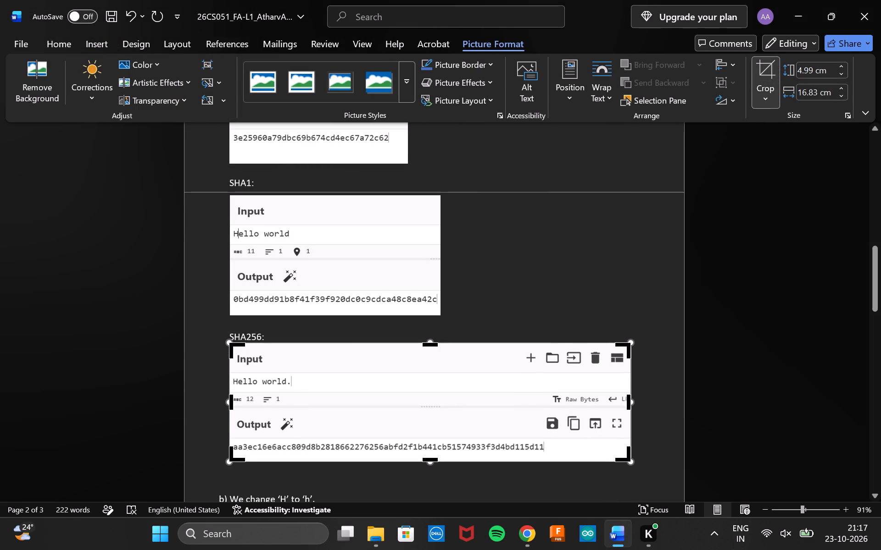
drag(630, 402, 515, 403)
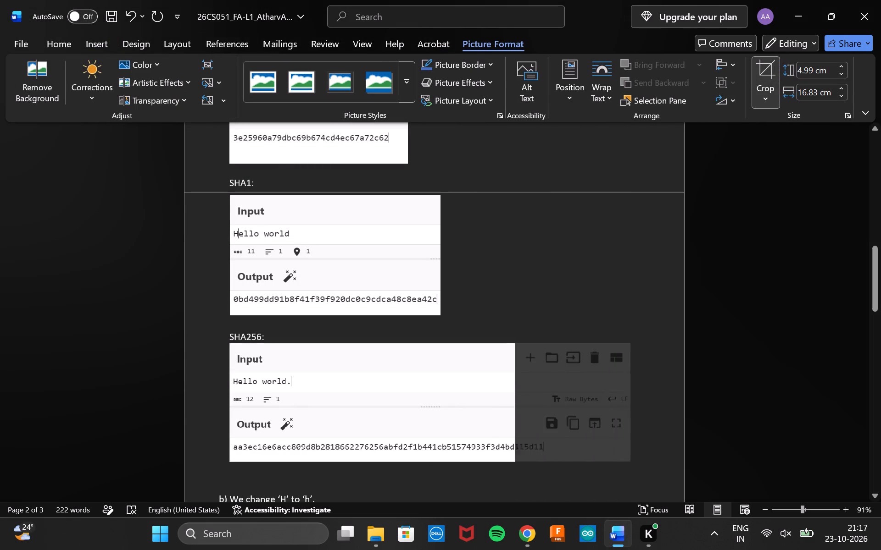
drag(515, 403, 553, 416)
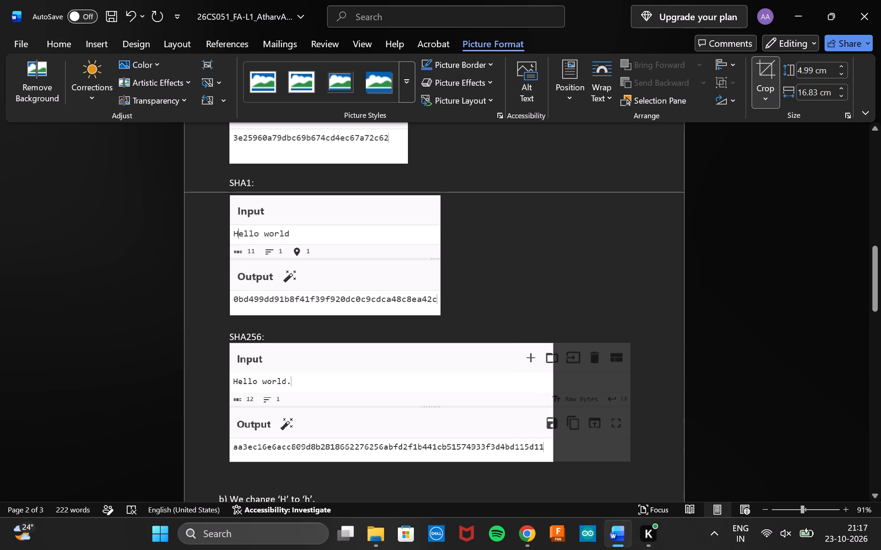
drag(553, 416, 547, 416)
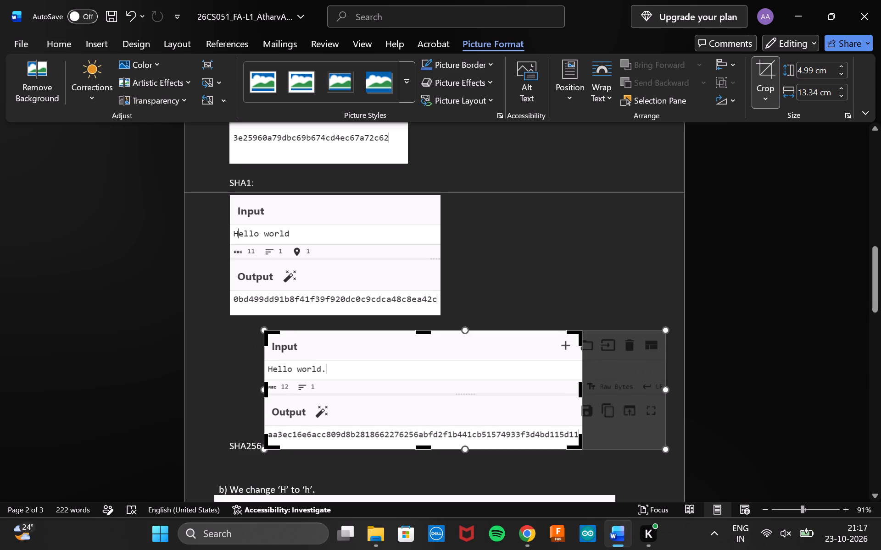
key(Return)
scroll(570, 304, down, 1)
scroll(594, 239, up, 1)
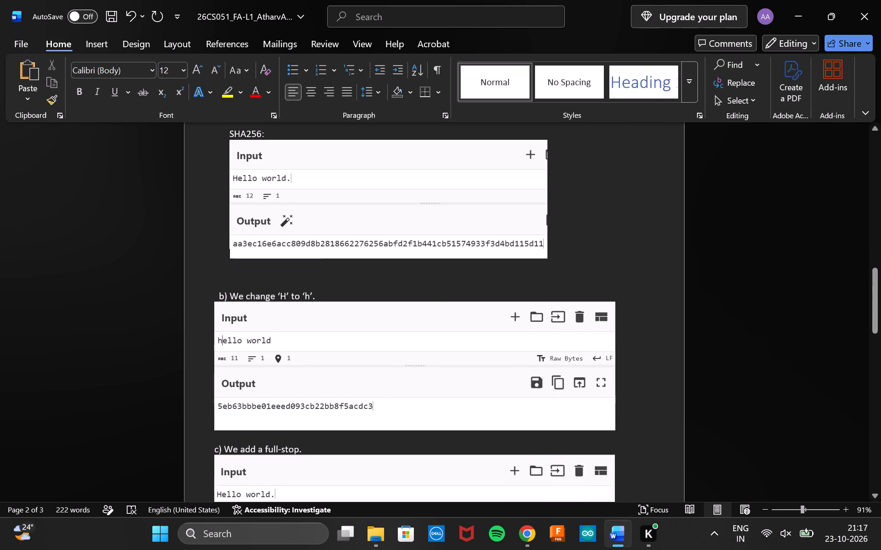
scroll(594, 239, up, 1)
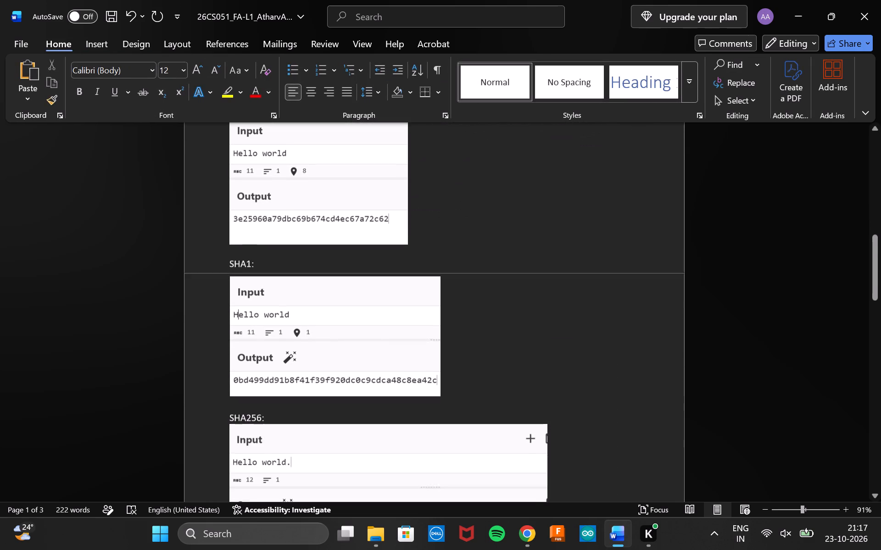
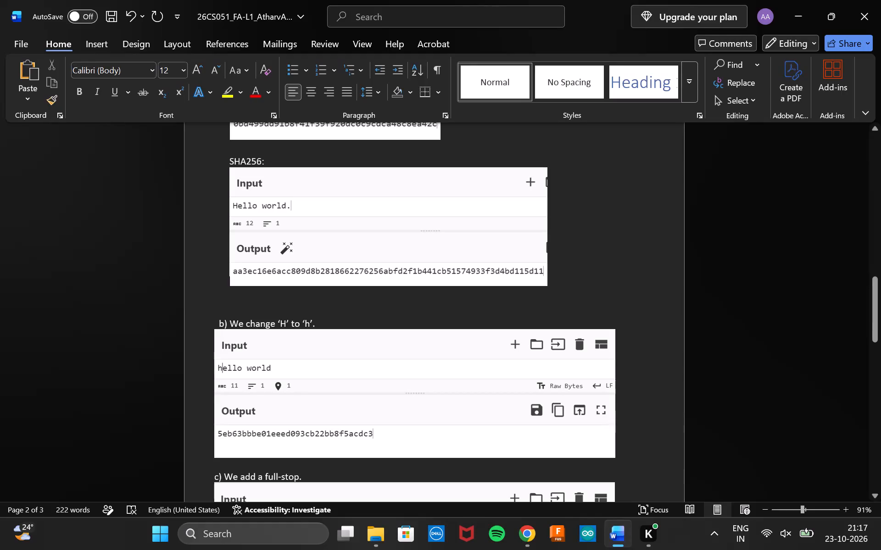
Delete the words "No Change:" from example a so its text starts with "We write".
scroll(505, 270, down, 1)
scroll(505, 270, up, 3)
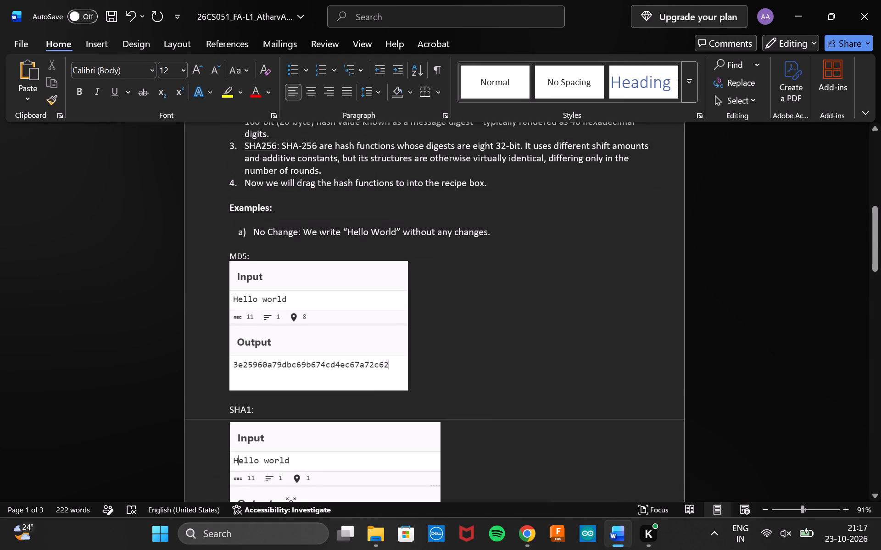
scroll(505, 270, down, 2)
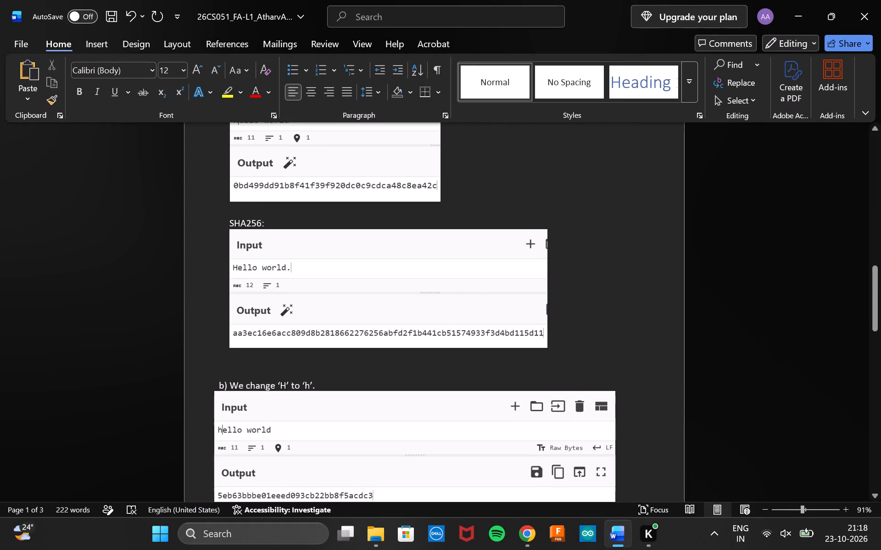
scroll(505, 270, down, 1)
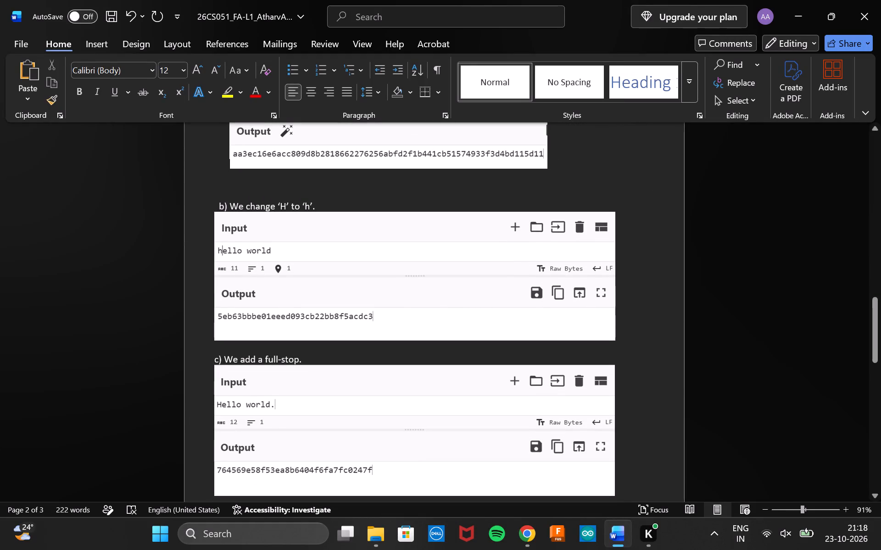
scroll(505, 270, up, 3)
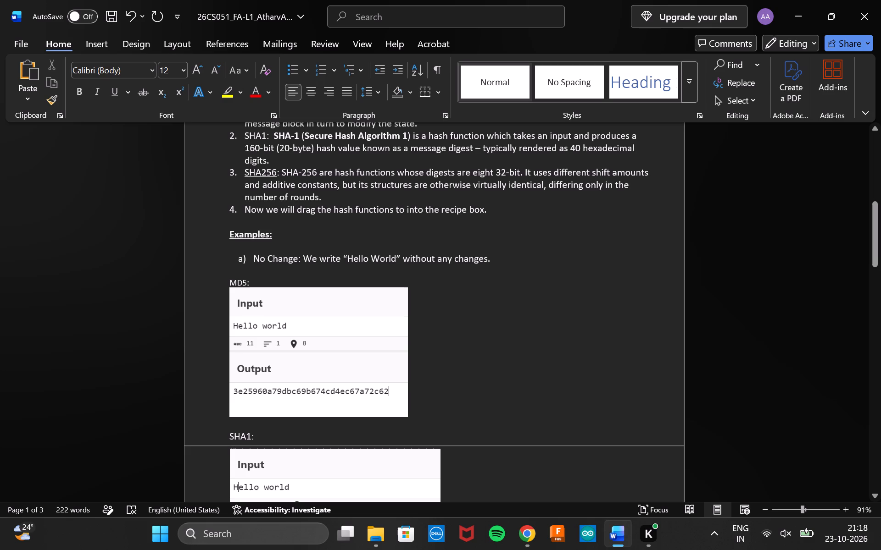
click(301, 258)
key(BackSpace)
key(BackSpace)
key(BackSpace)
key(BackSpace)
key(BackSpace)
key(BackSpace)
key(BackSpace)
key(BackSpace)
key(BackSpace)
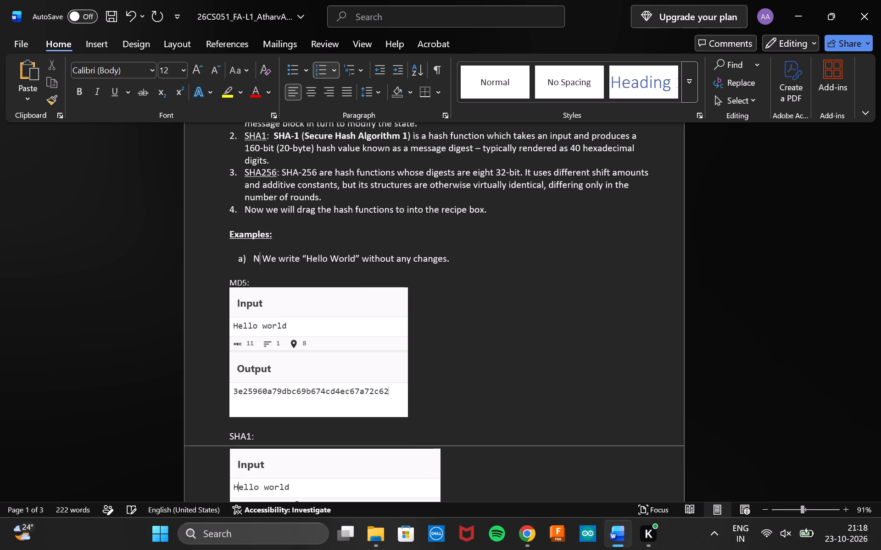
key(BackSpace)
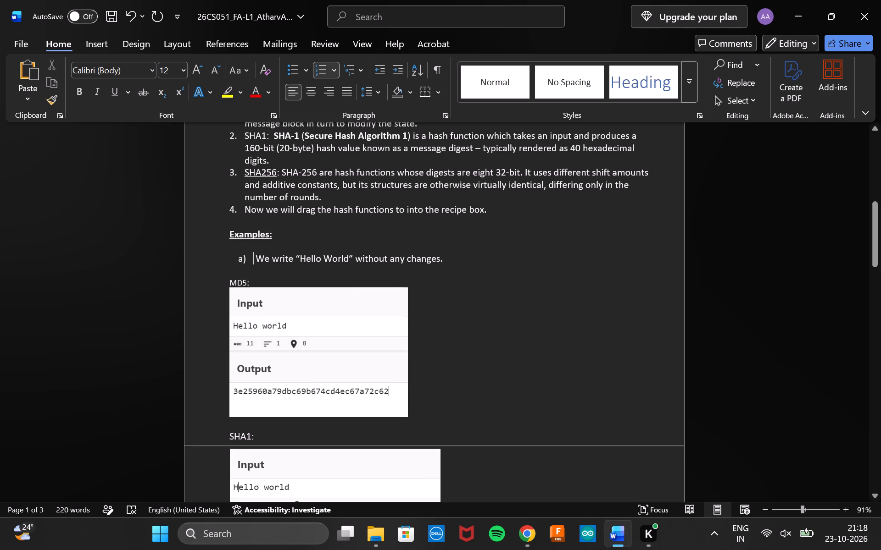
key(Right)
key(BackSpace)
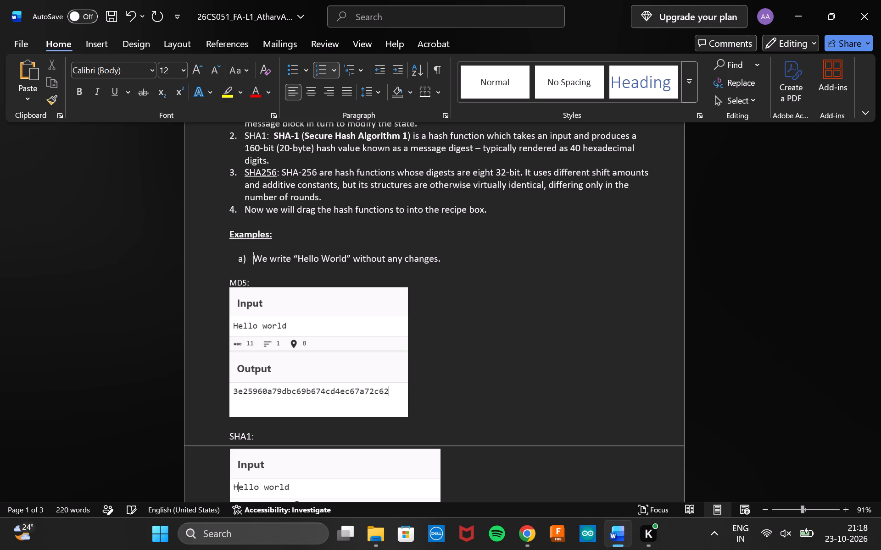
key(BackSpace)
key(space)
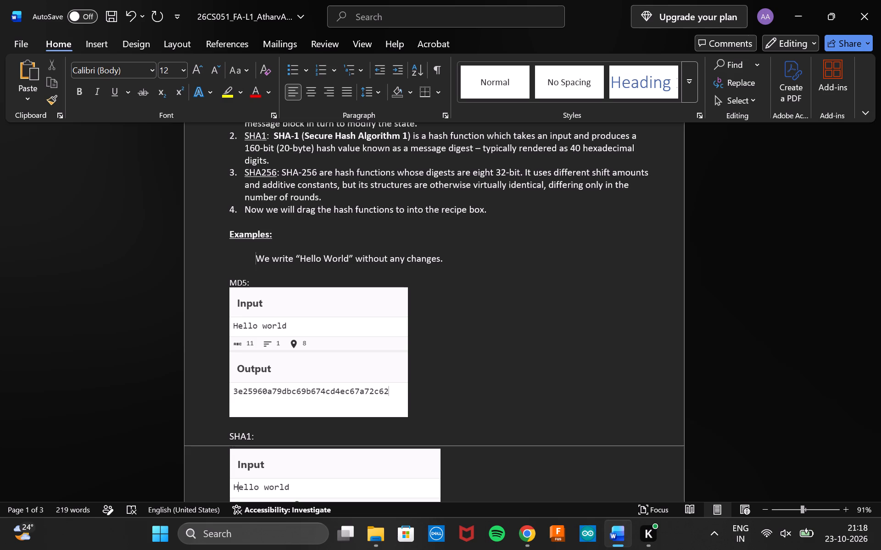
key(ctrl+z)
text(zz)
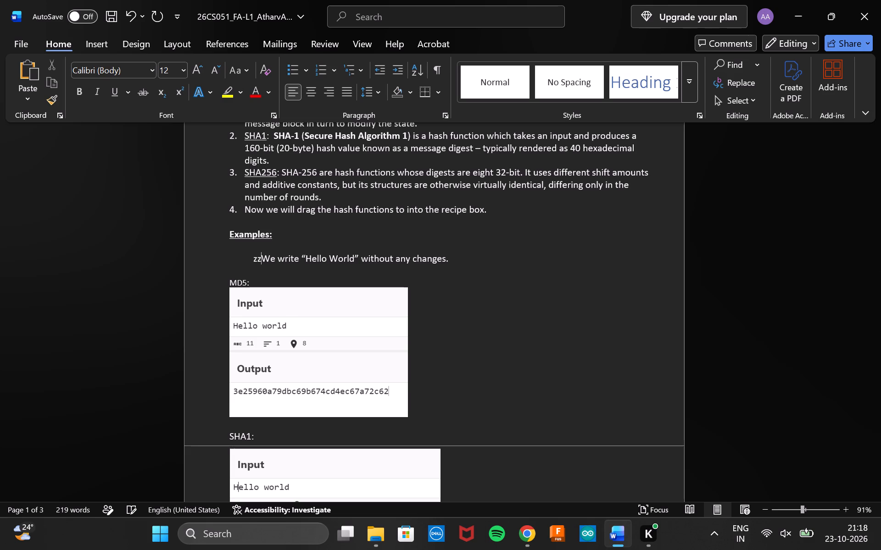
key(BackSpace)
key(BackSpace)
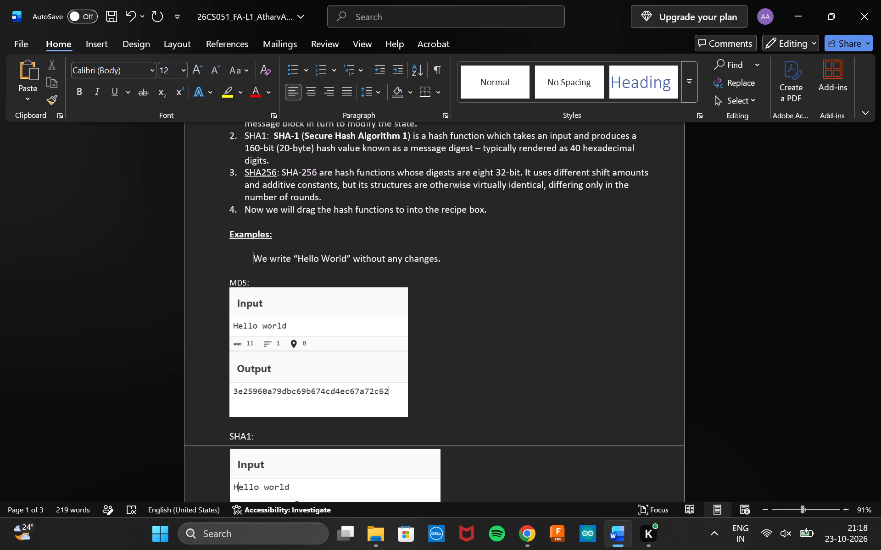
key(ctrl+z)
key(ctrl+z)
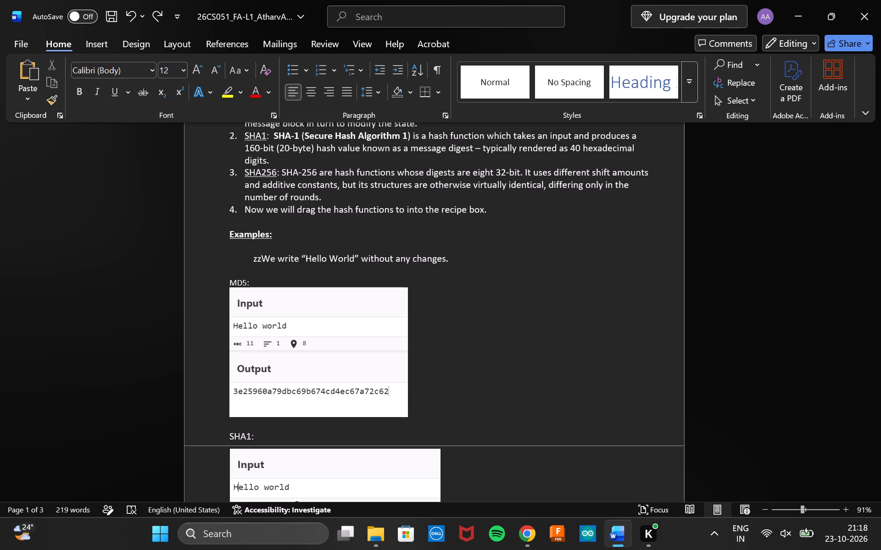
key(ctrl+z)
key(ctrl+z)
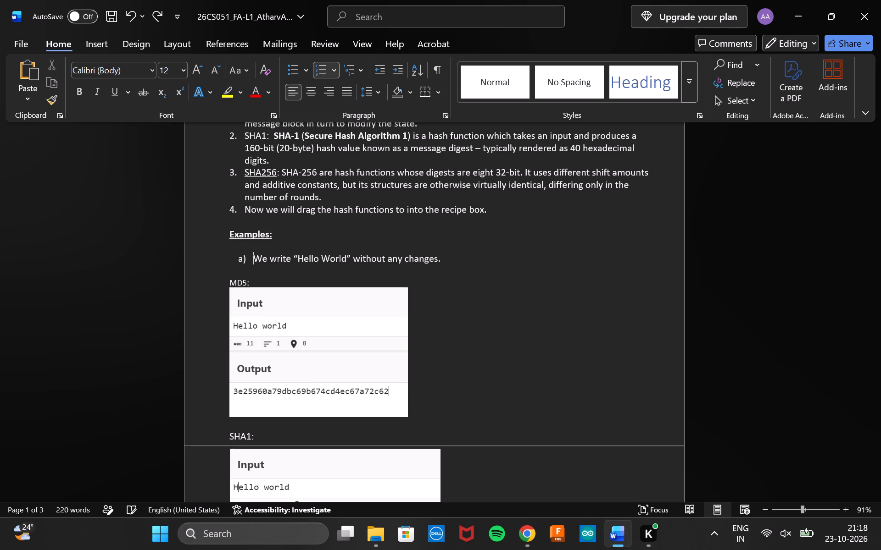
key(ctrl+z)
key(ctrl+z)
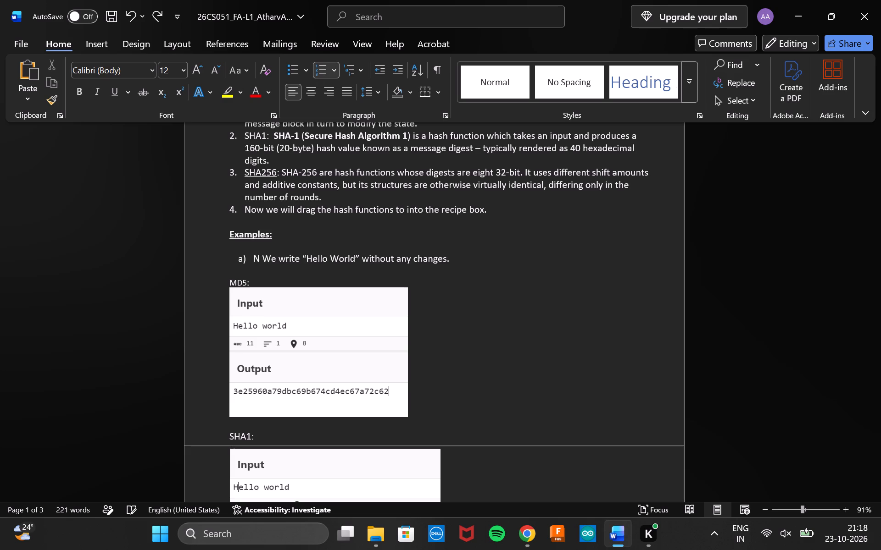
Delete the leftover "N" and the space before "We write" in example a.
key(BackSpace)
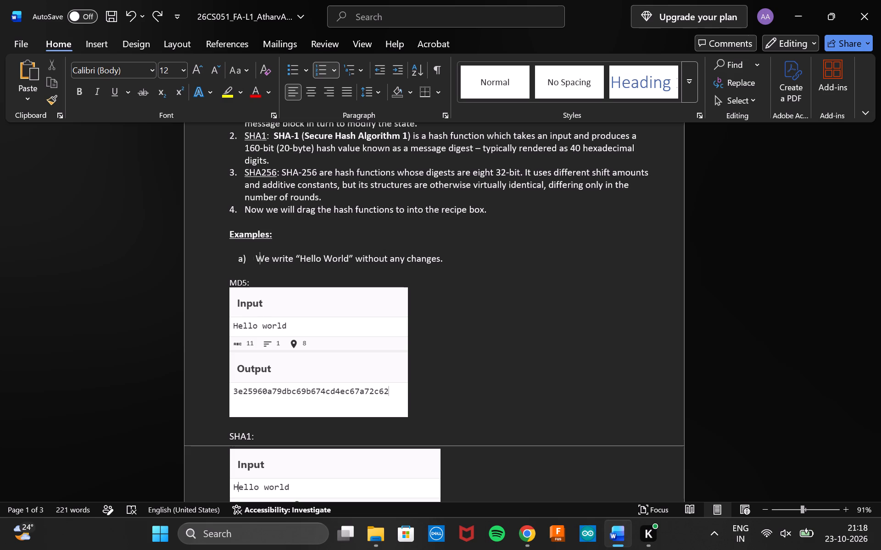
key(Right)
key(BackSpace)
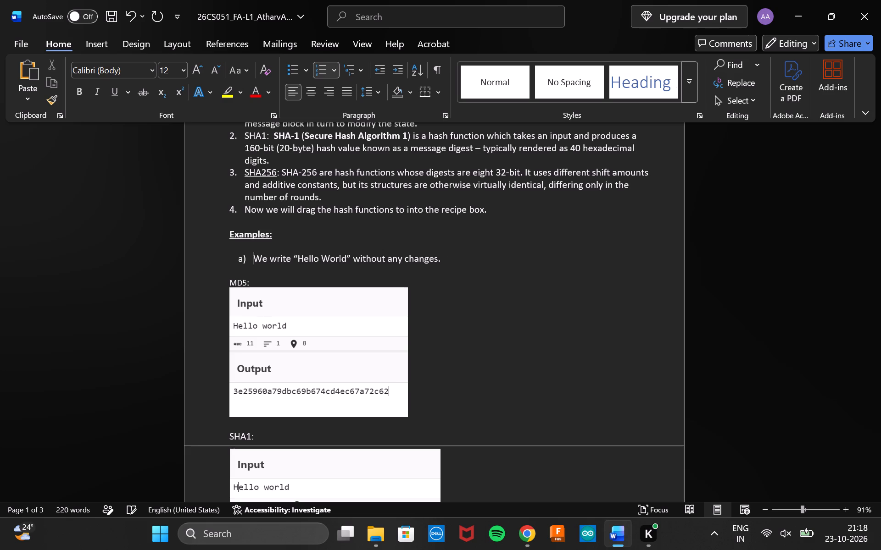
Crop the example b picture to about 6.87 cm wide, just past the end of its hash, and put it on the line below the caption.
scroll(436, 236, down, 1)
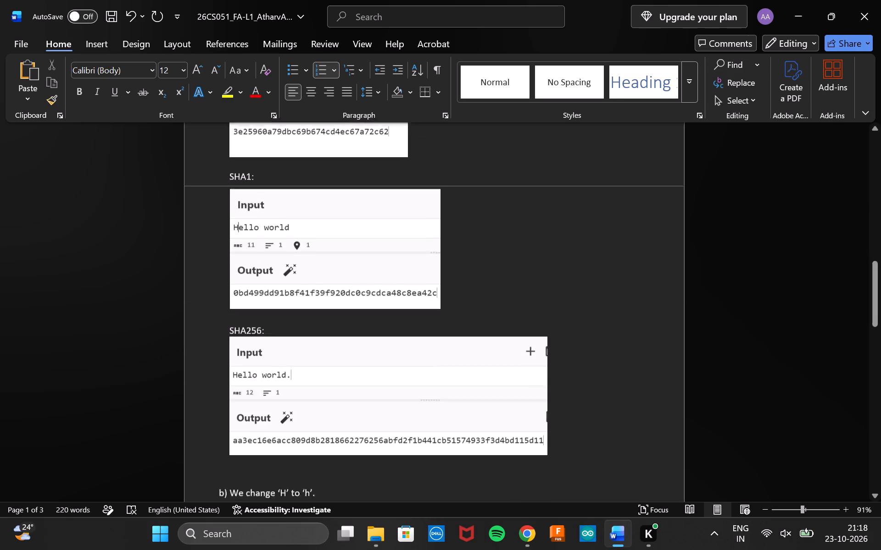
scroll(436, 236, down, 2)
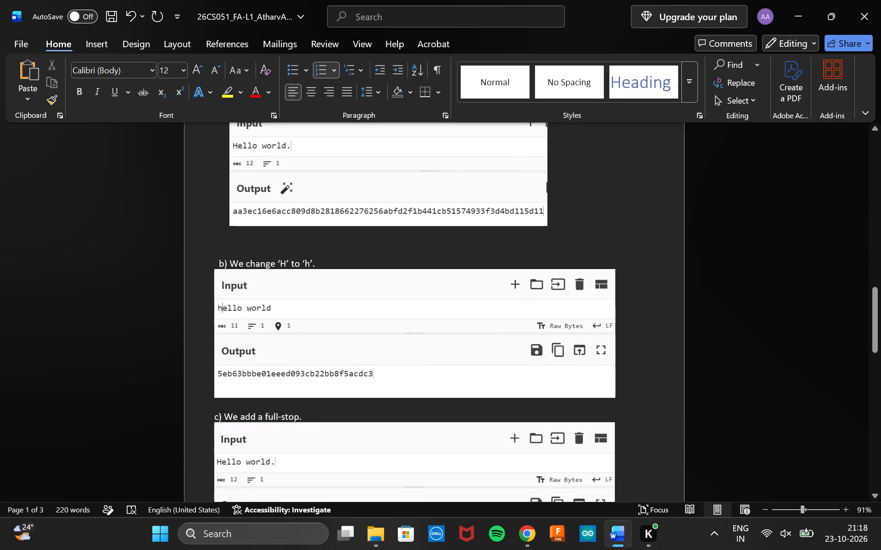
scroll(438, 202, up, 3)
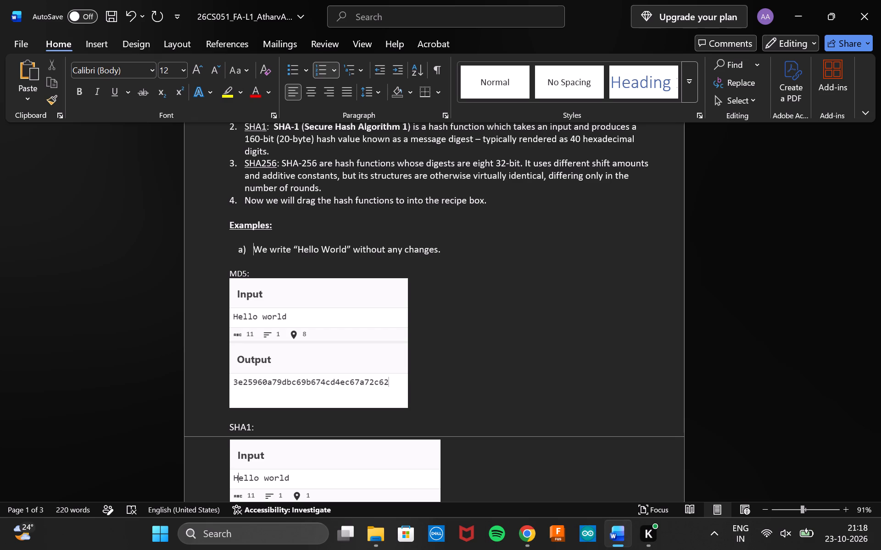
scroll(308, 274, down, 1)
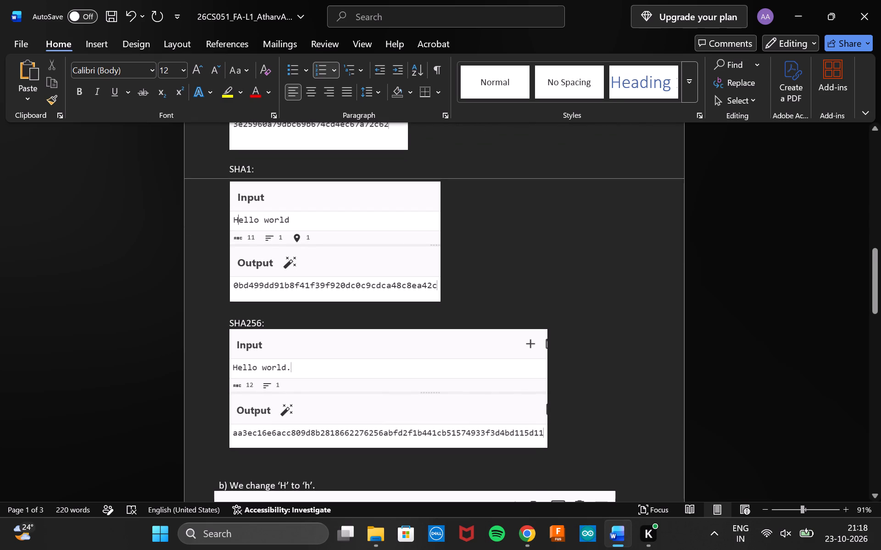
scroll(333, 471, down, 1)
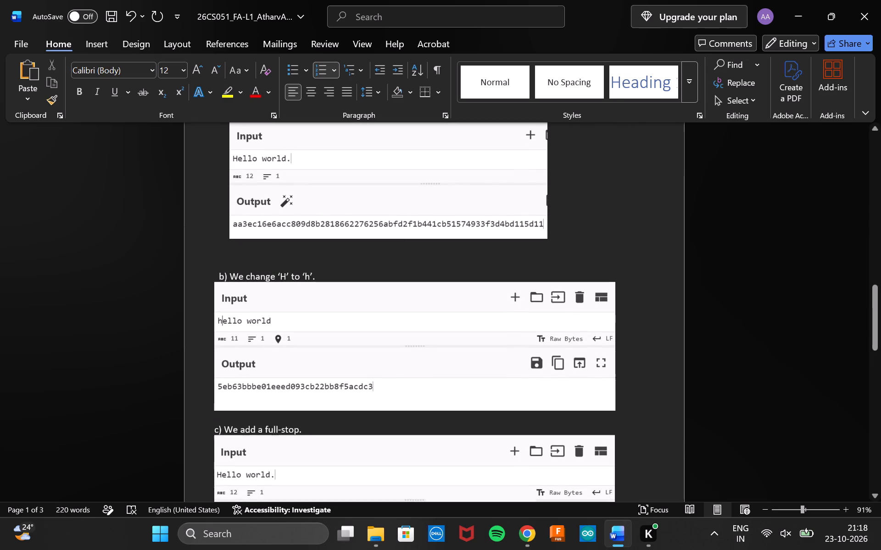
click(499, 335)
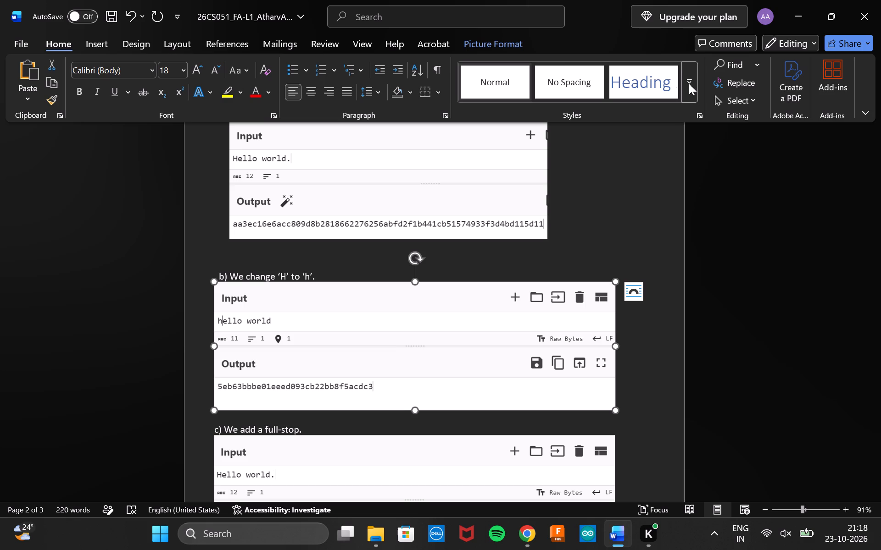
click(110, 48)
click(389, 346)
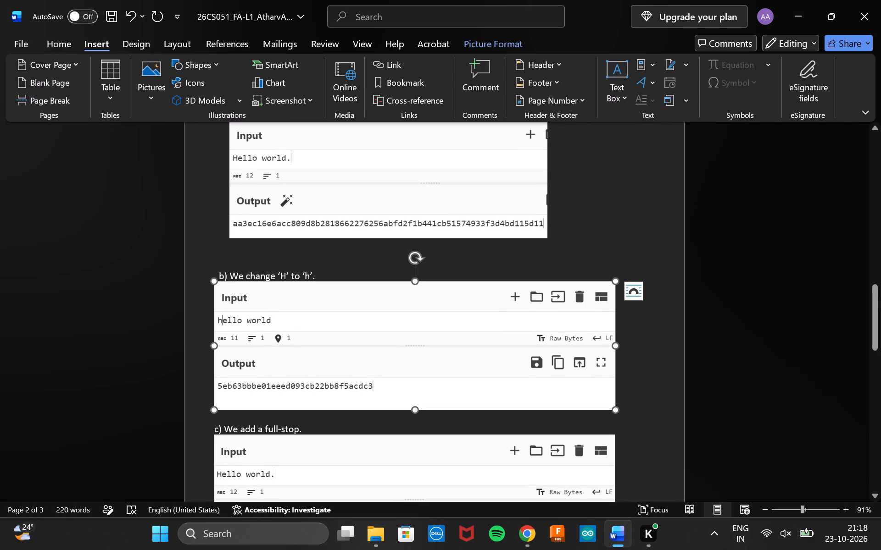
double_click(389, 346)
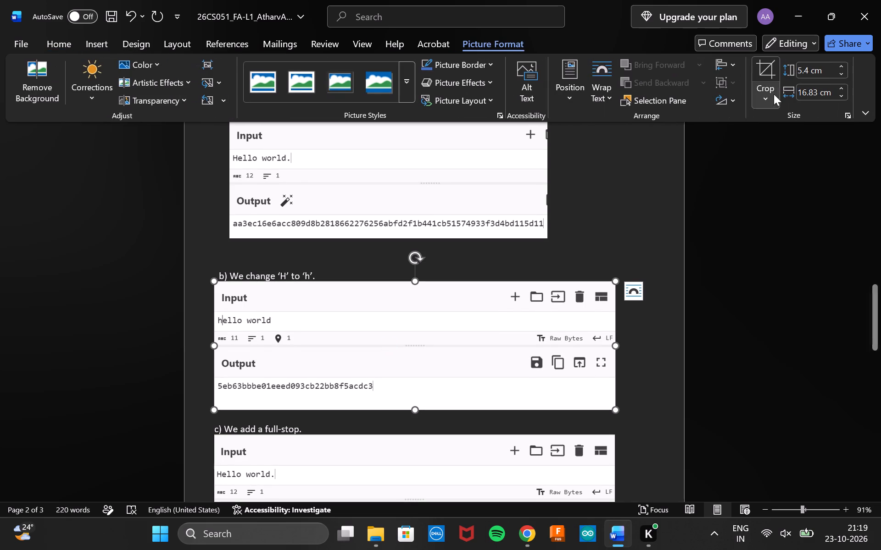
click(766, 68)
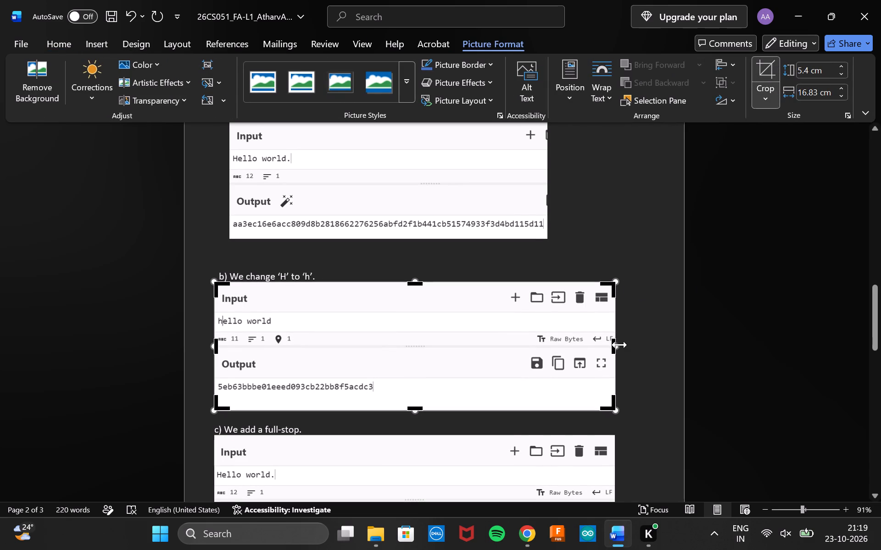
drag(615, 346, 517, 364)
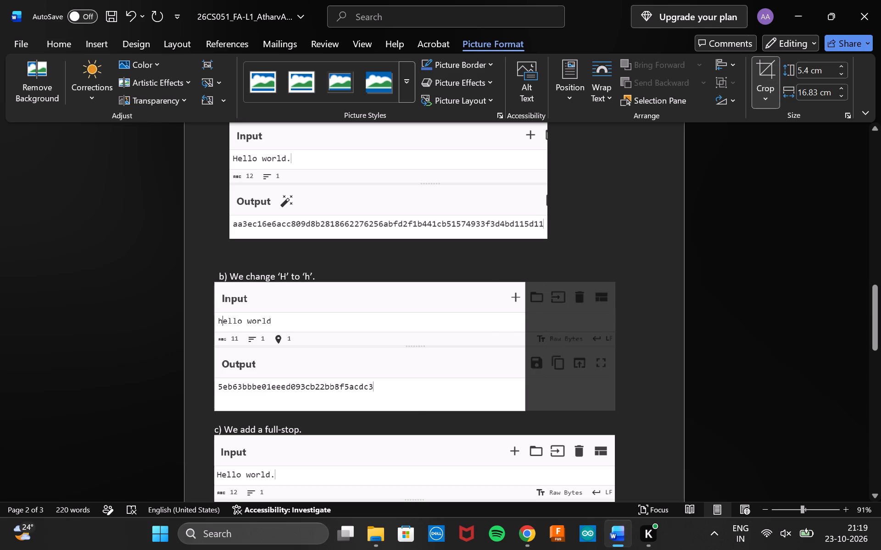
drag(517, 364, 379, 360)
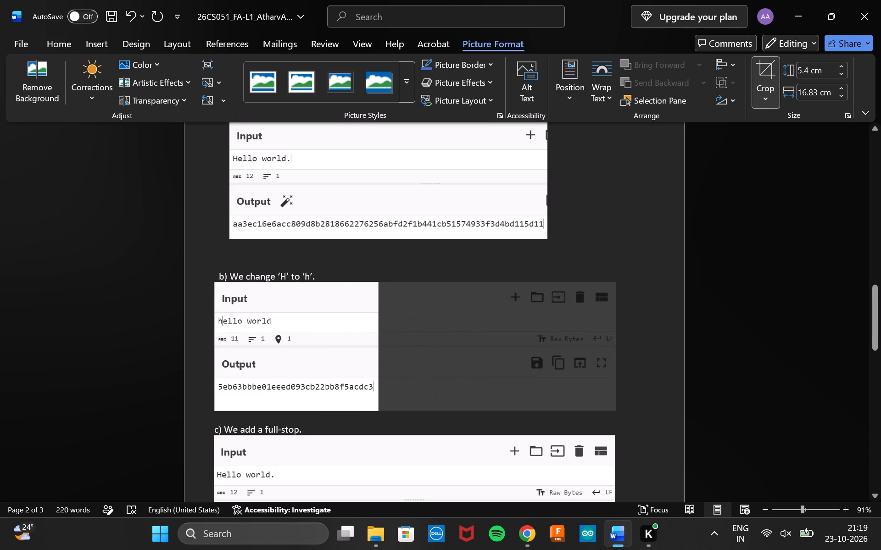
drag(379, 360, 379, 360)
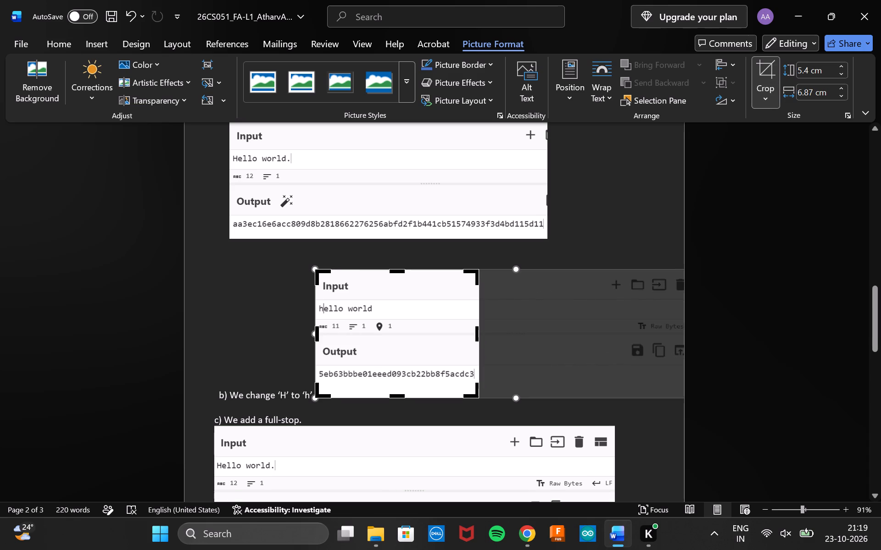
key(Return)
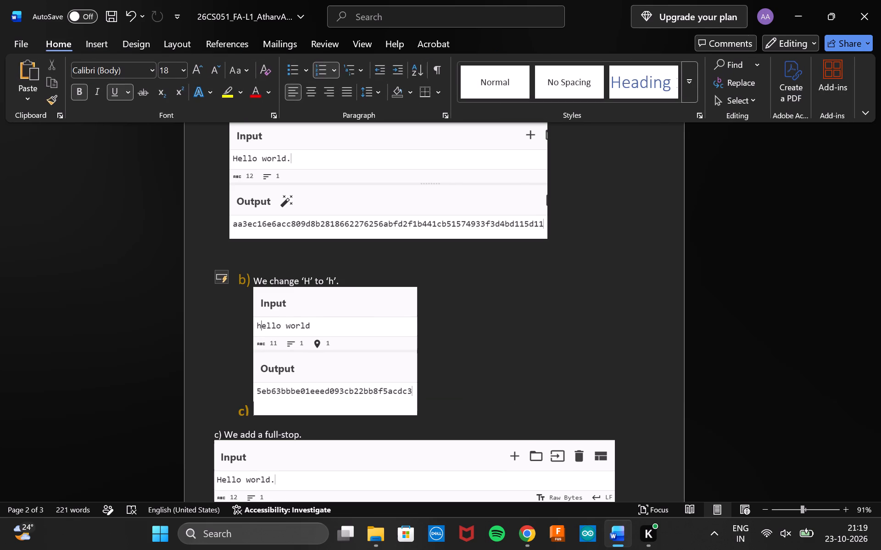
key(ctrl+z)
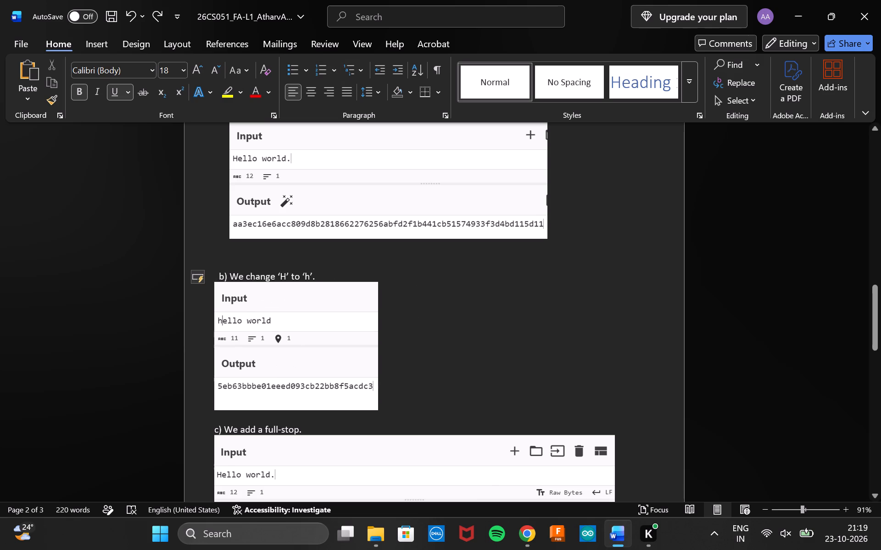
Turn the example b caption into an indented lettered list item, keeping no empty line between it and the picture.
click(325, 278)
key(Return)
key(BackSpace)
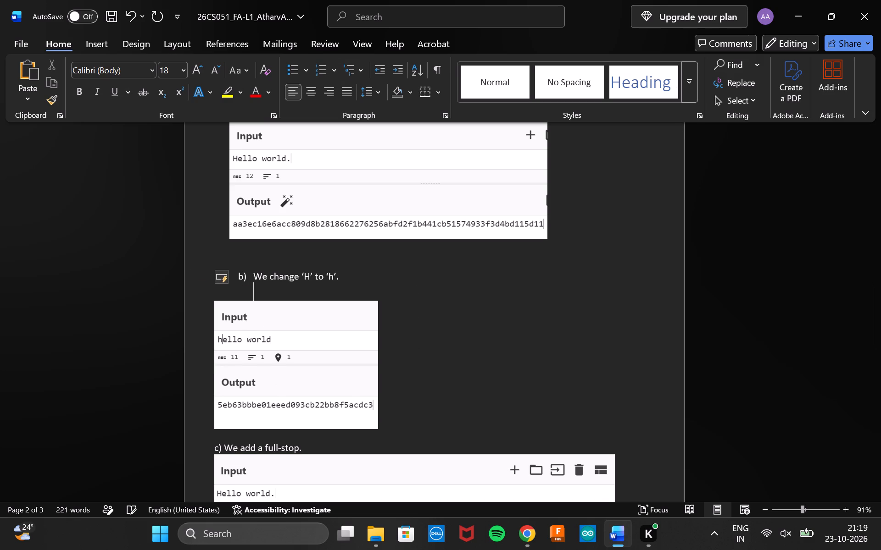
key(BackSpace)
key(BackSpace)
key(BackSpace)
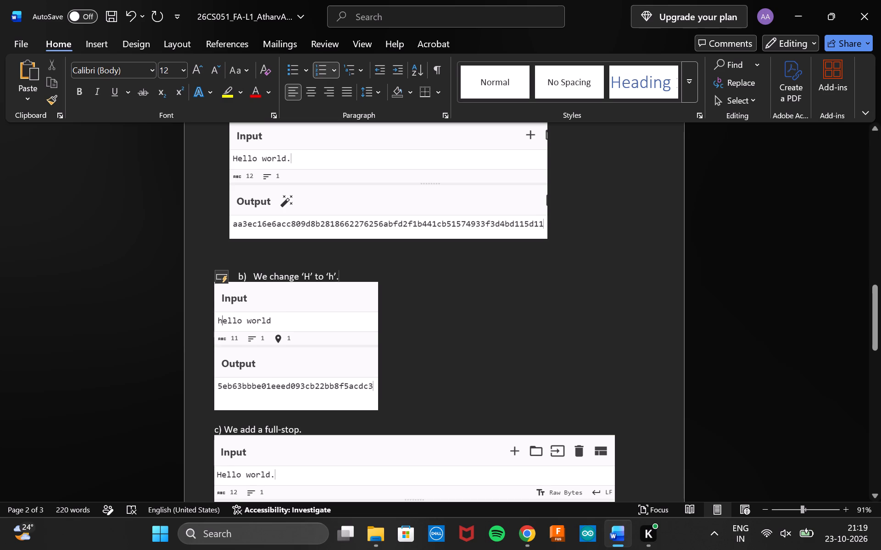
Add the label "MD5" on its own unnumbered line between the example b caption and its picture.
key(shift+m)
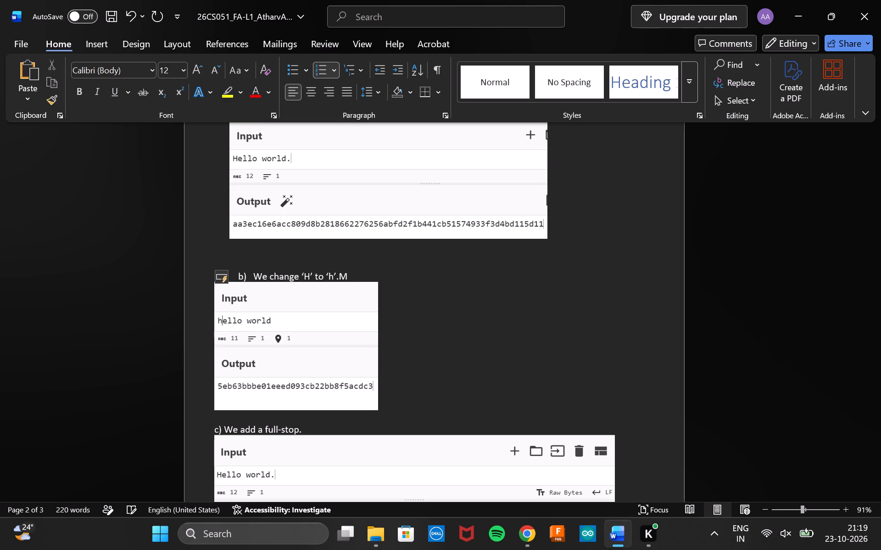
key(shift+d)
key(5)
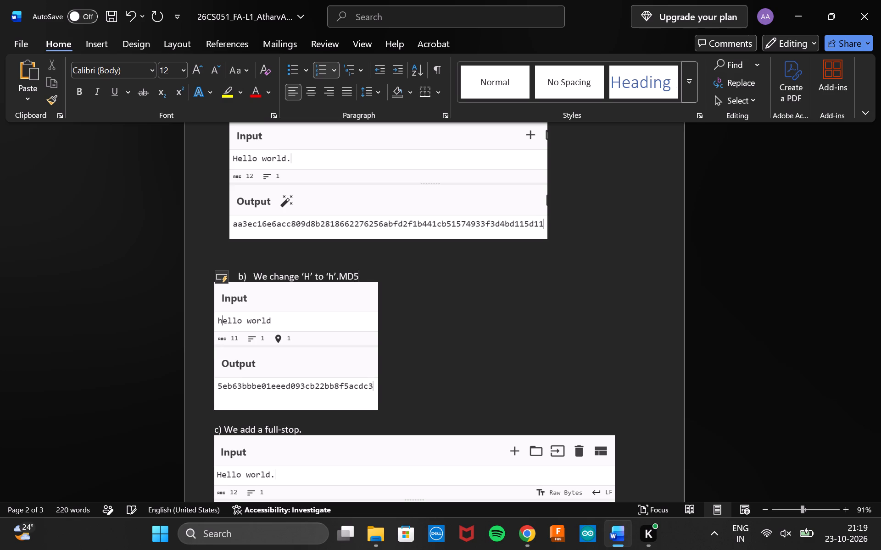
key(Left)
key(Left)
key(Left)
key(Return)
key(BackSpace)
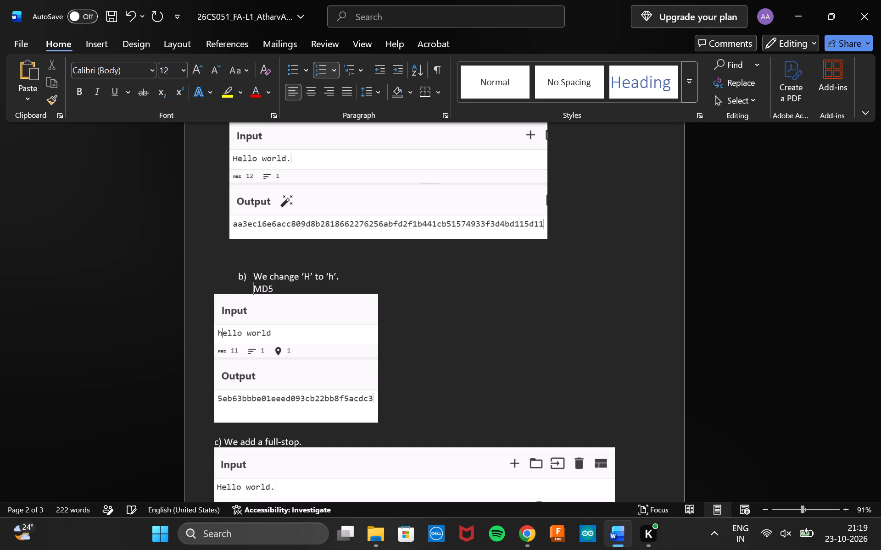
key(BackSpace)
key(BackSpace)
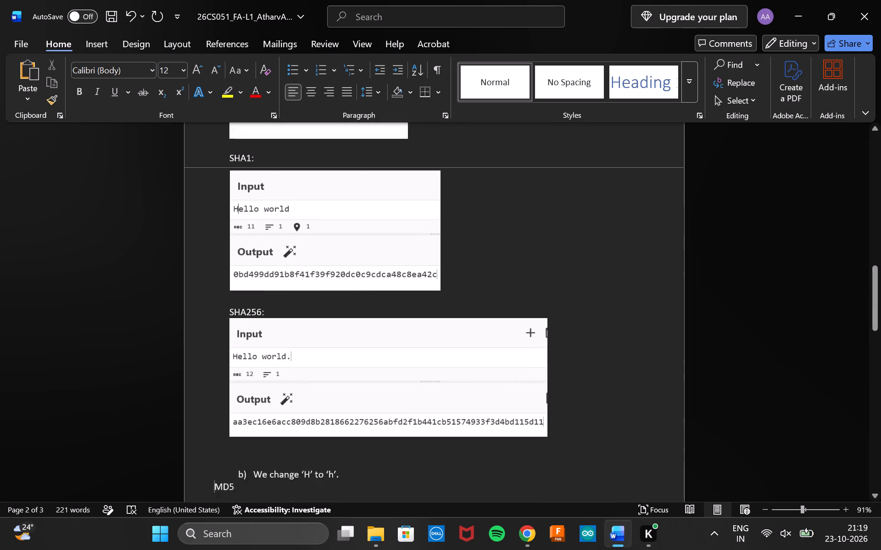
Indent the example b "MD5" label with seven leading spaces.
key(space)
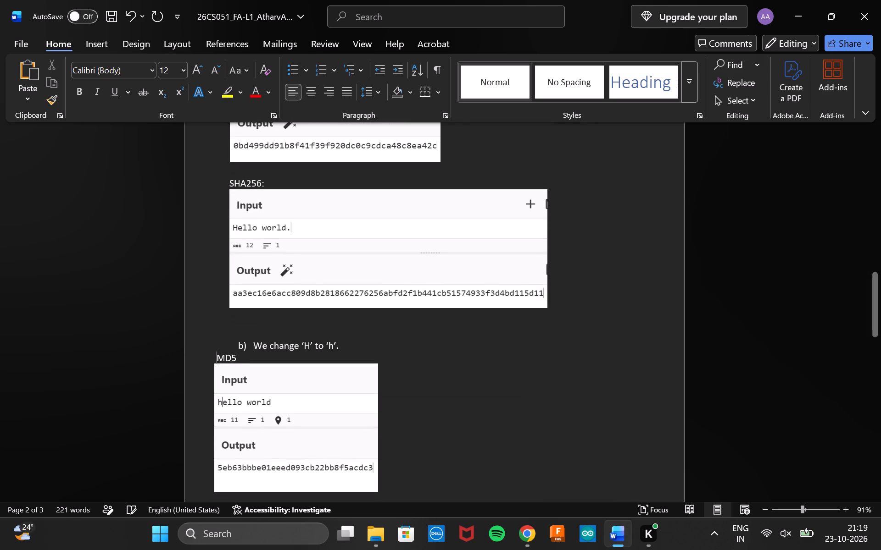
key(space)
key(space)
key(space)
key(space)
key(space)
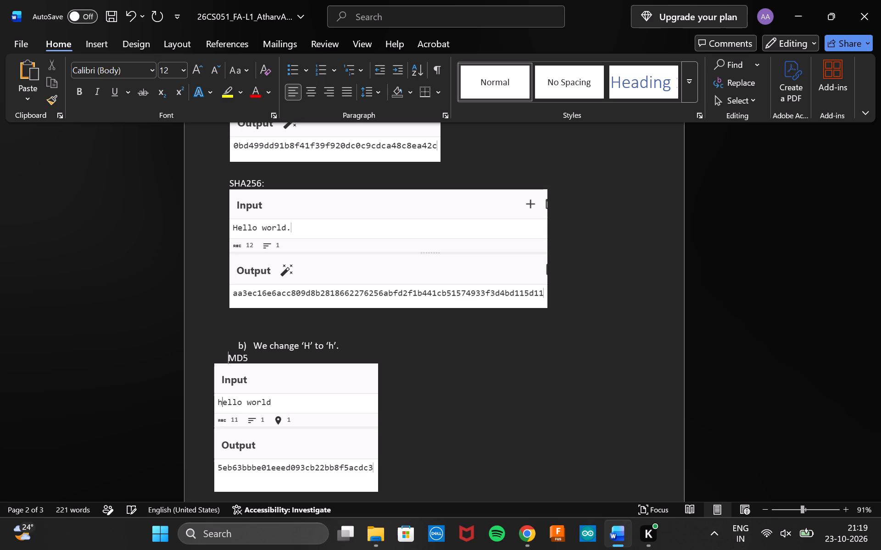
key(space)
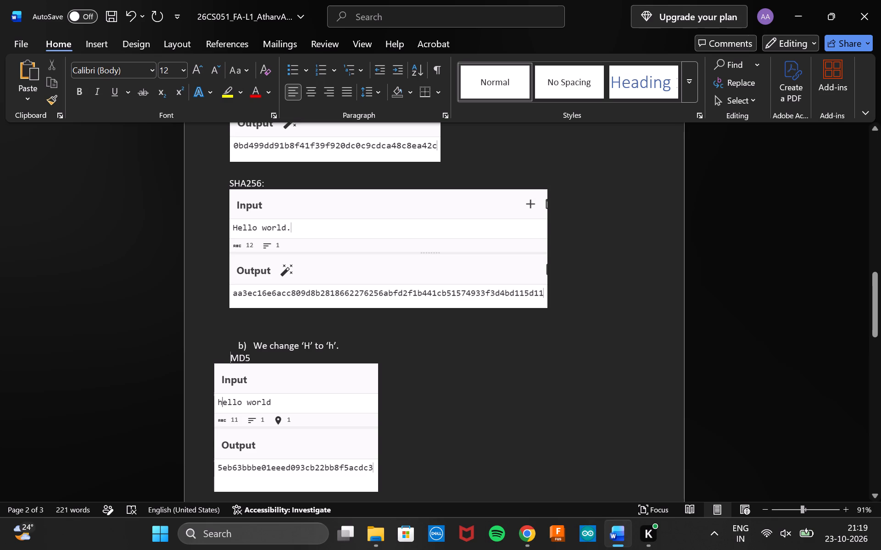
Make the example b picture slightly narrower while keeping its height.
click(269, 408)
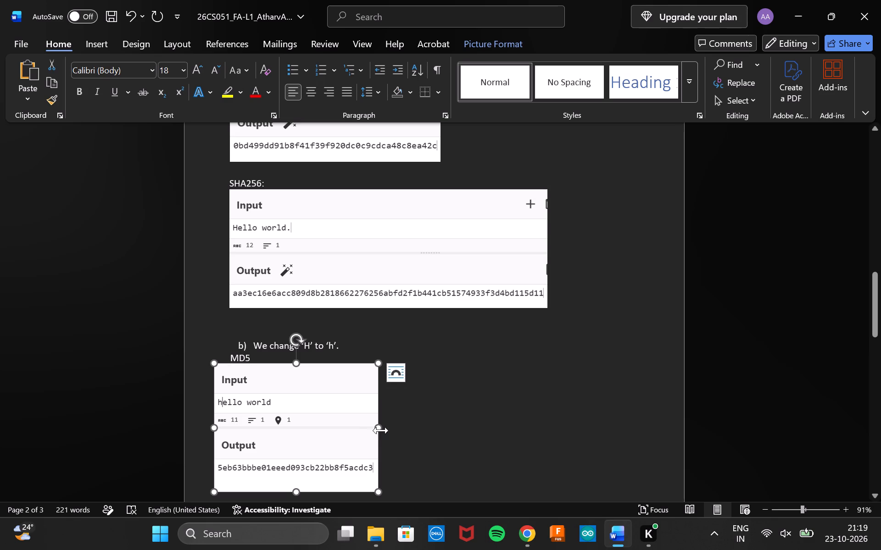
drag(379, 427, 454, 419)
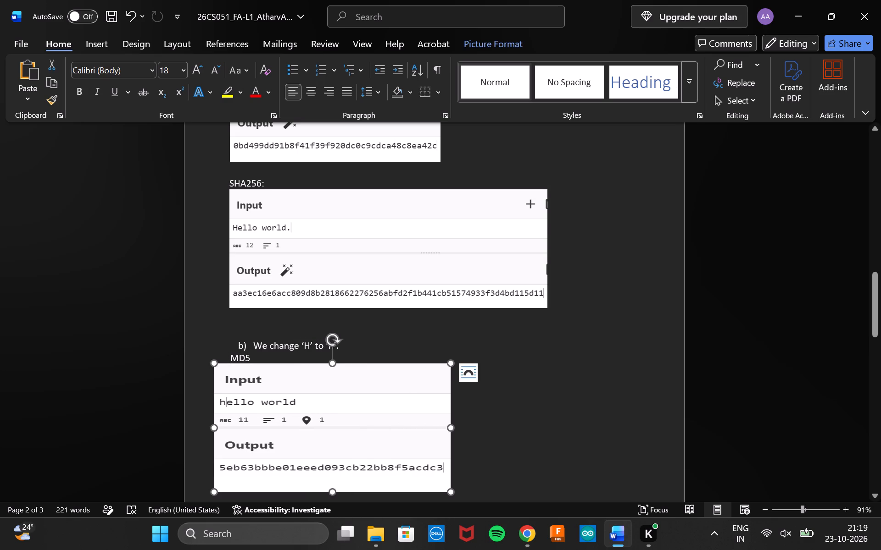
drag(212, 429, 244, 423)
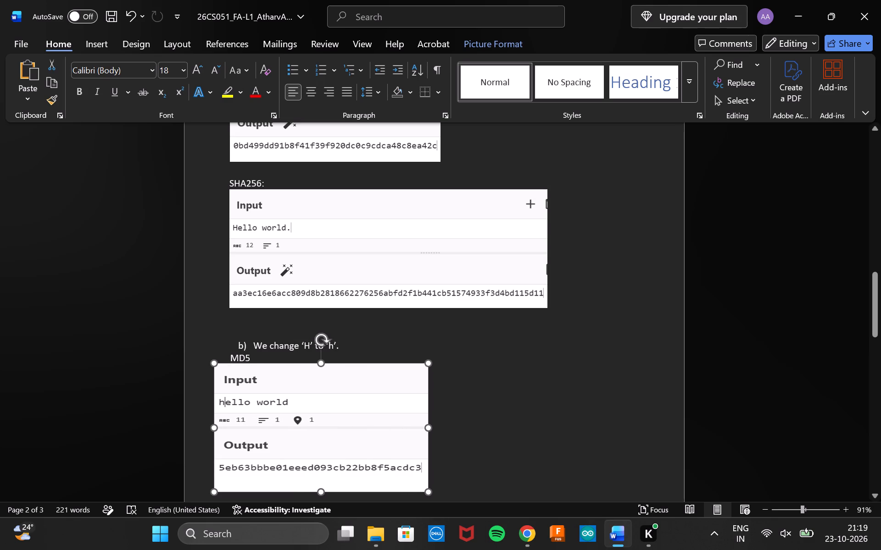
drag(244, 423, 293, 420)
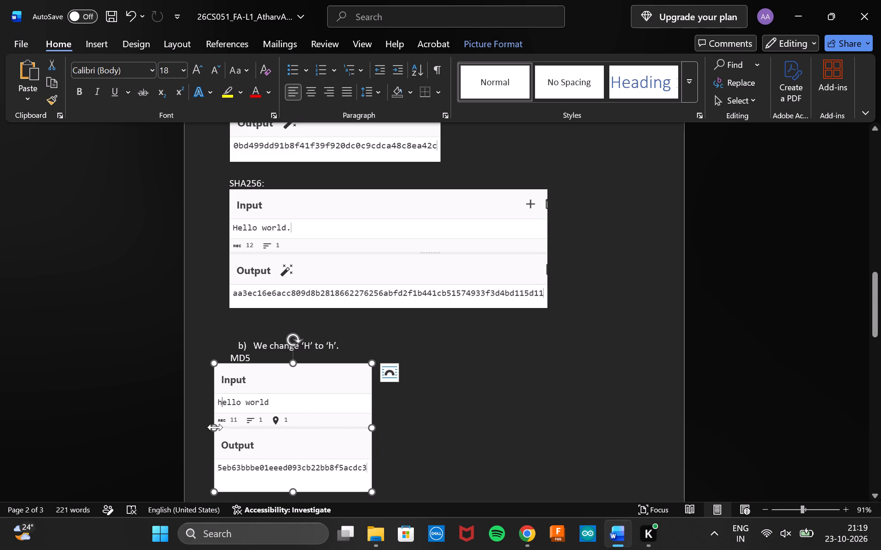
drag(215, 427, 219, 447)
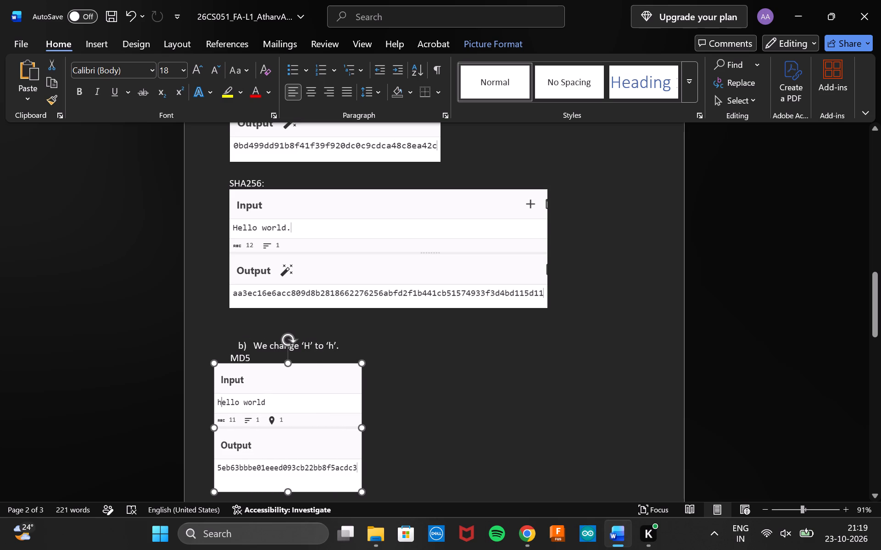
drag(219, 447, 215, 447)
drag(281, 410, 293, 411)
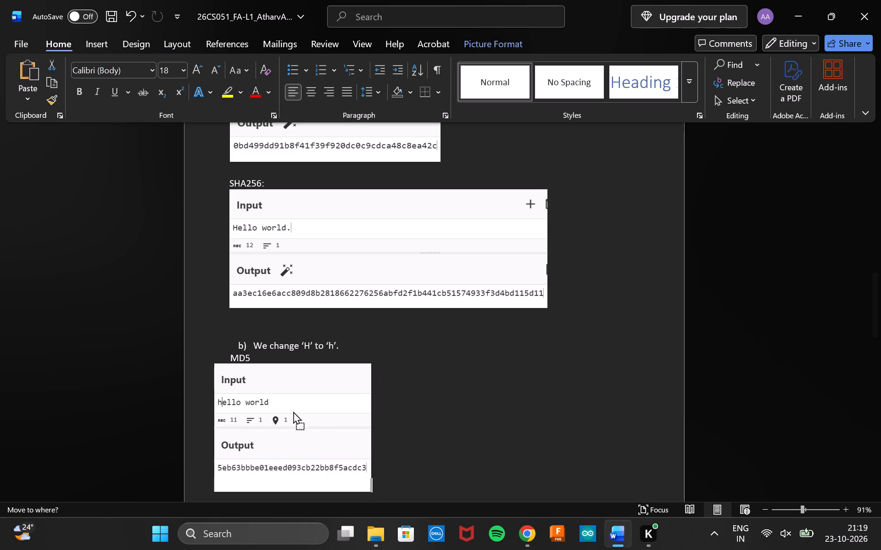
drag(293, 411, 260, 385)
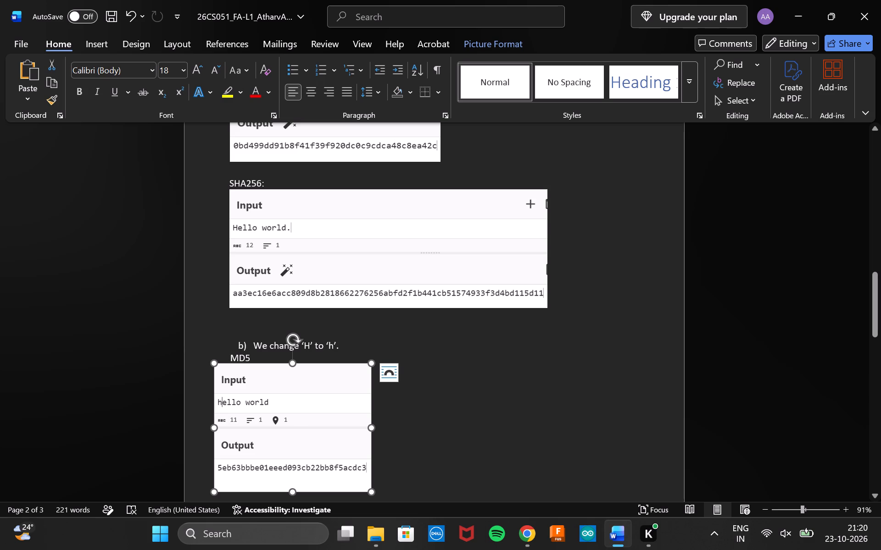
drag(374, 429, 548, 410)
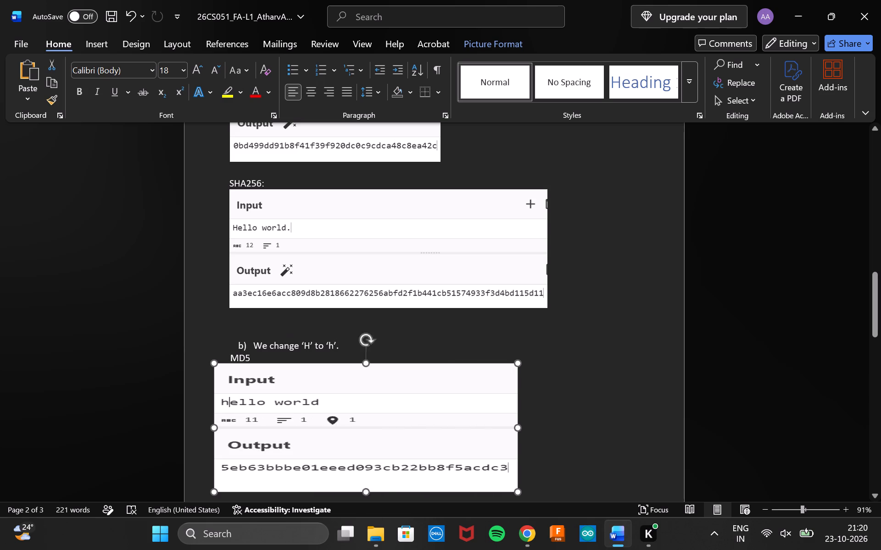
drag(548, 410, 597, 399)
drag(213, 428, 412, 443)
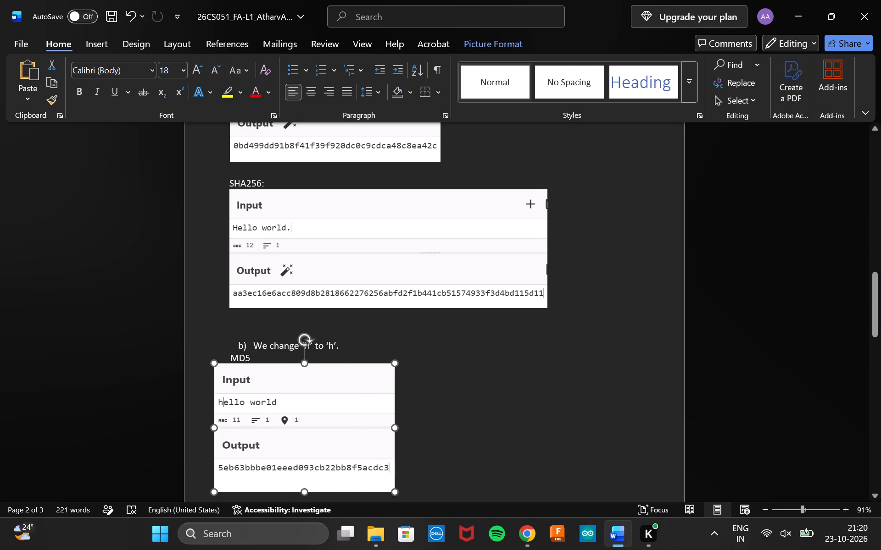
drag(412, 443, 457, 427)
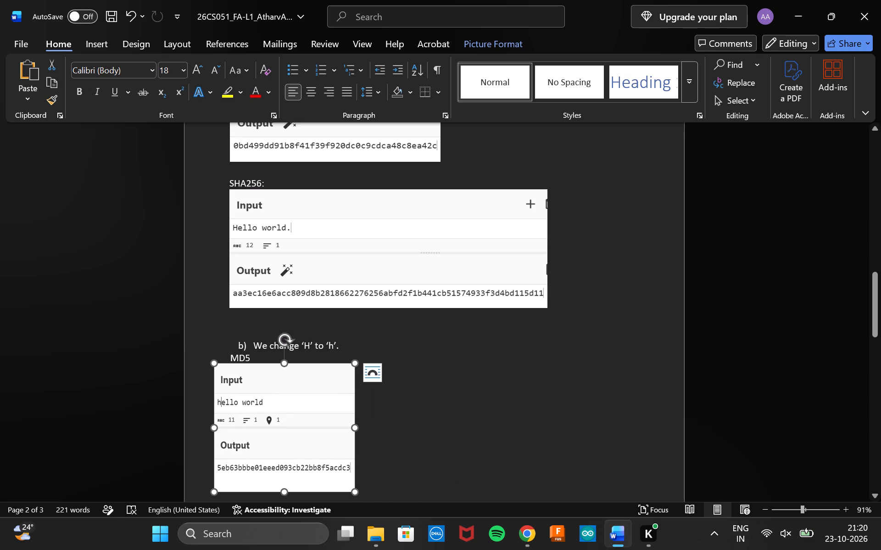
Scale the example b picture down proportionally to about 4.78 cm high and 5.21 cm wide.
drag(216, 363, 238, 390)
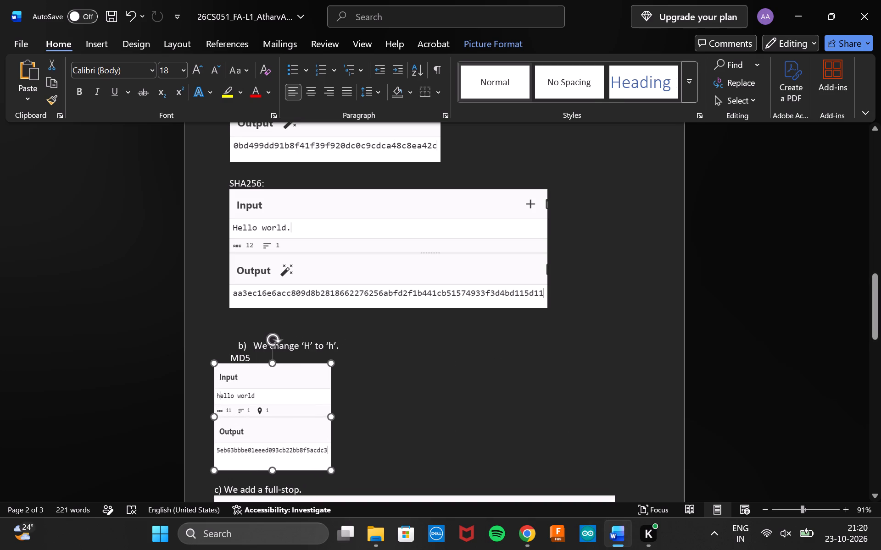
drag(238, 390, 230, 387)
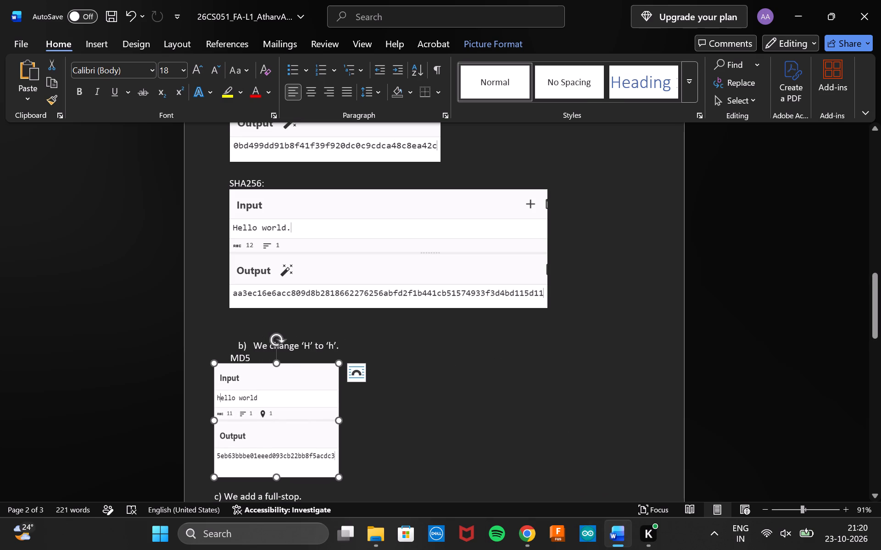
click(388, 433)
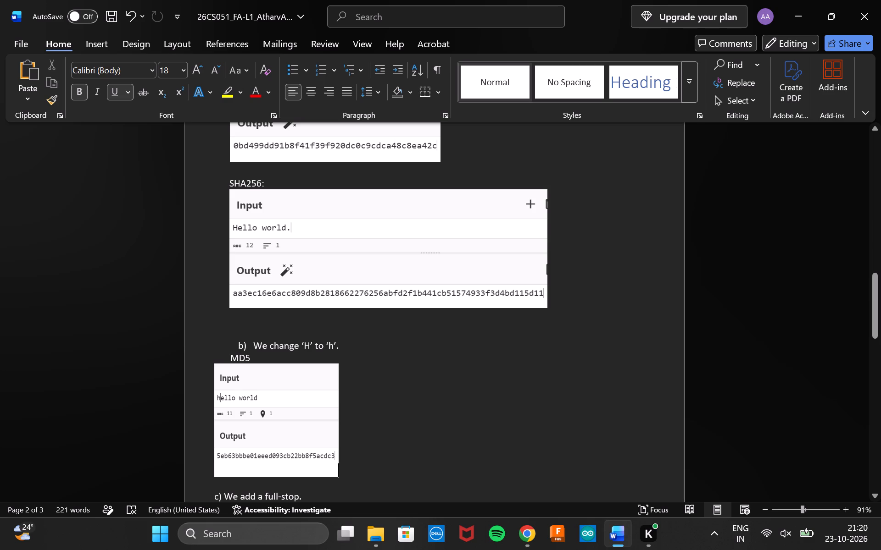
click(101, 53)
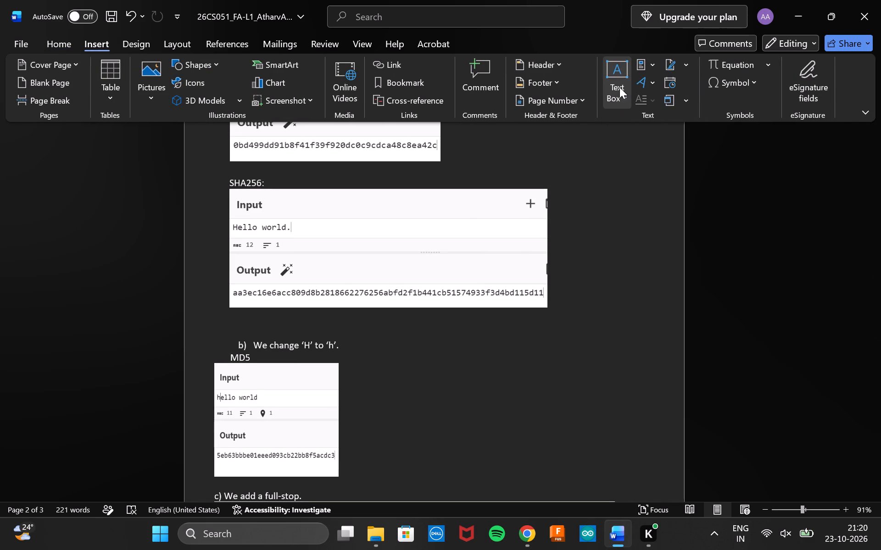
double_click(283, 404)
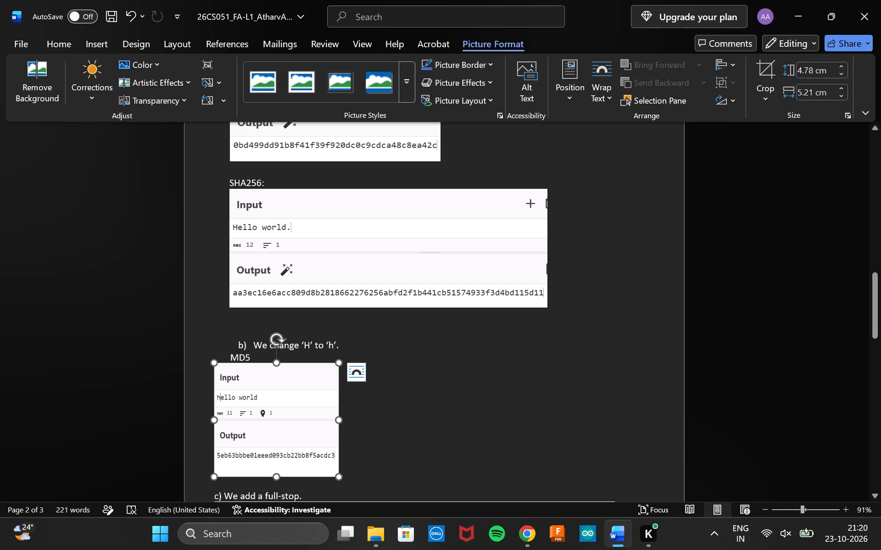
Separate example b's "MD5" label from the caption with a blank line and add a colon after the label.
click(229, 357)
key(Return)
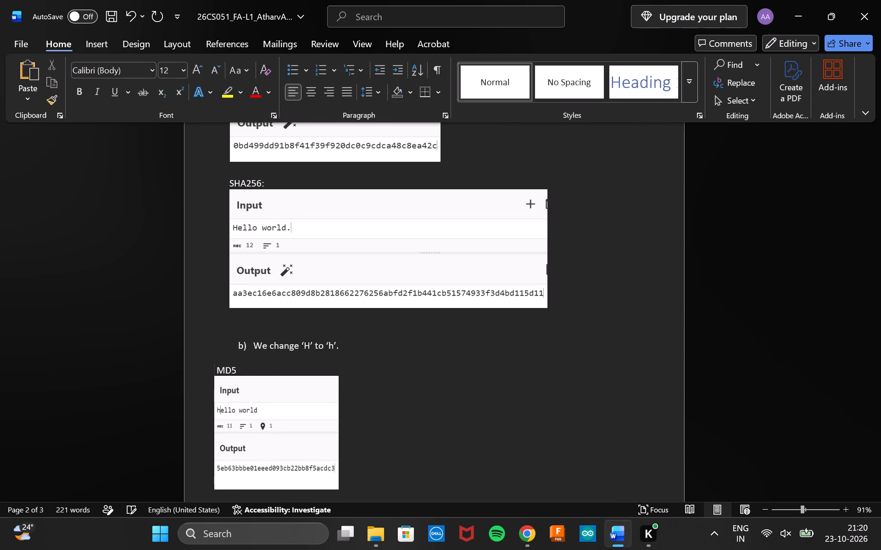
click(252, 366)
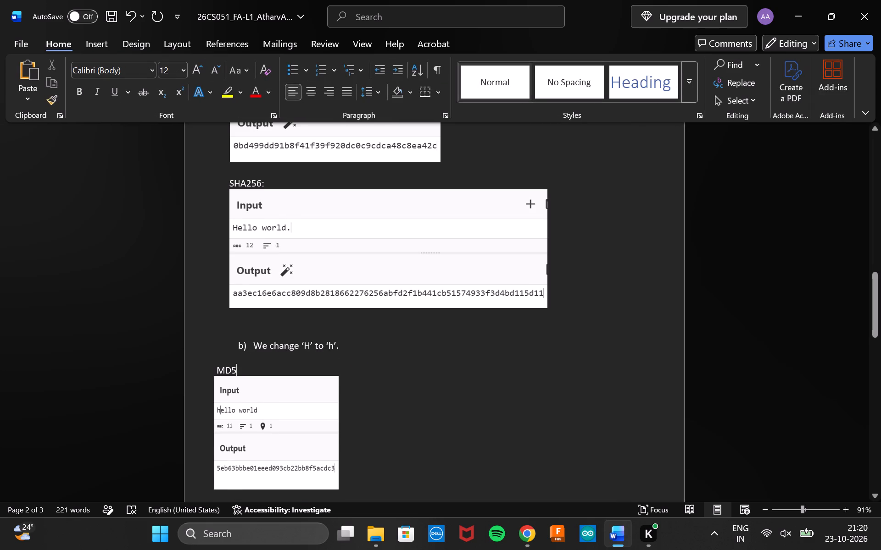
key(shift+colon)
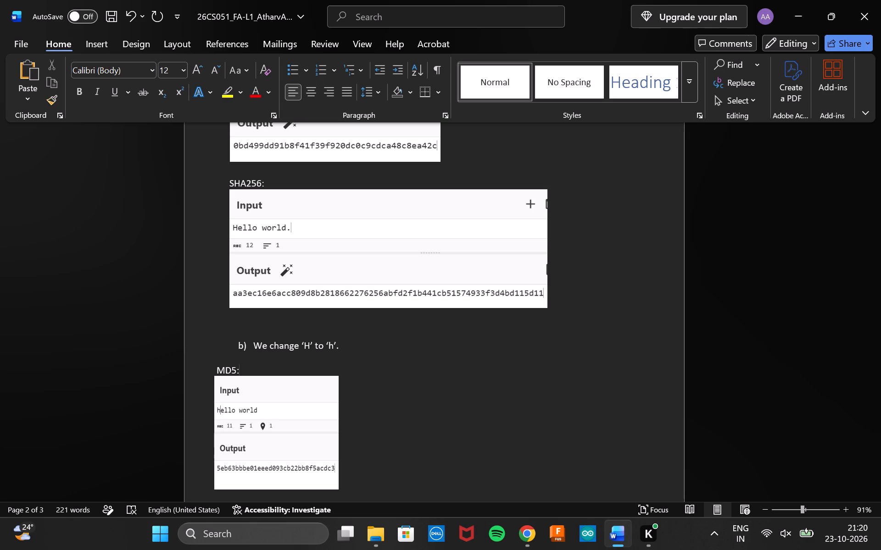
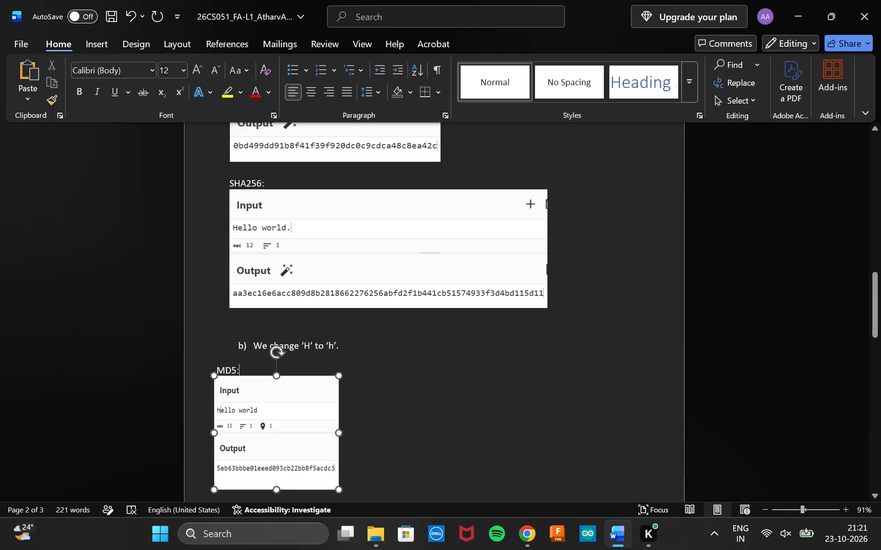
Stretch the example b MD5 picture wider while keeping its height, and deselect it.
drag(340, 433, 365, 432)
click(428, 428)
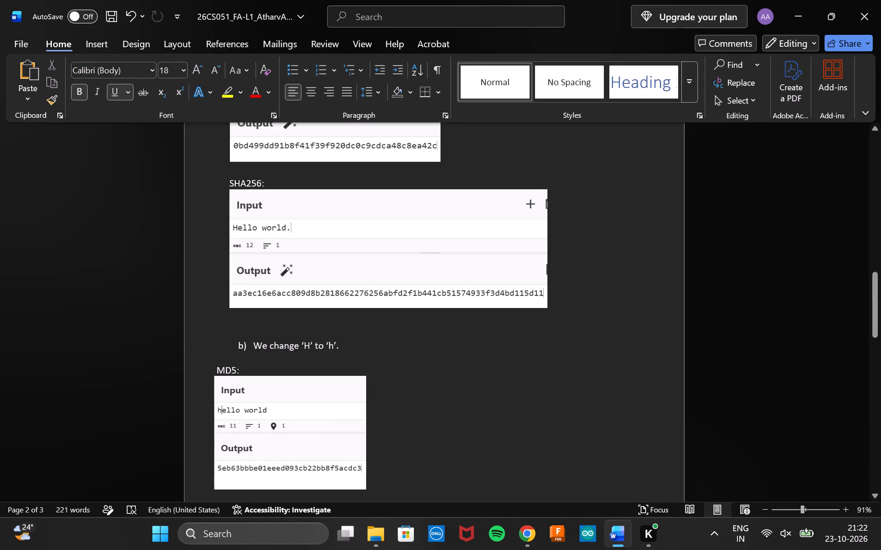
scroll(385, 377, down, 1)
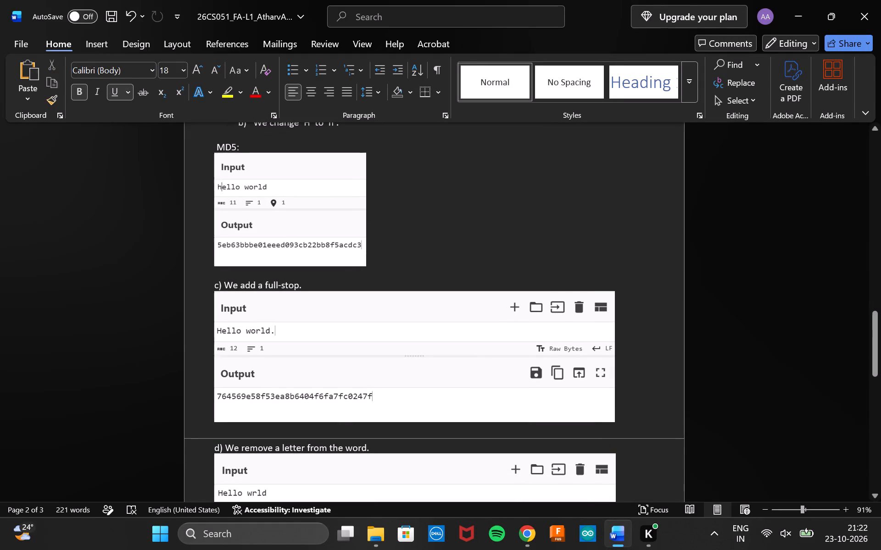
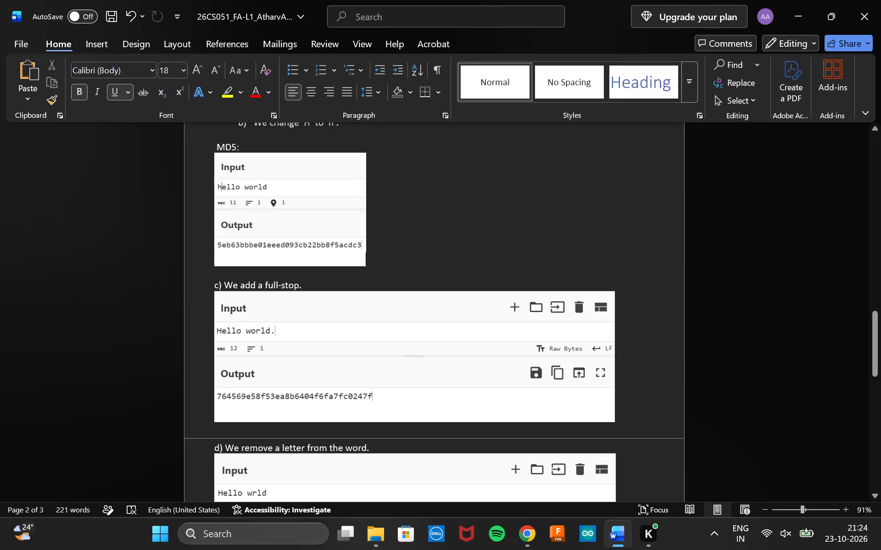
Add two blank lines between the example b MD5 picture and the example c caption.
click(371, 259)
key(Return)
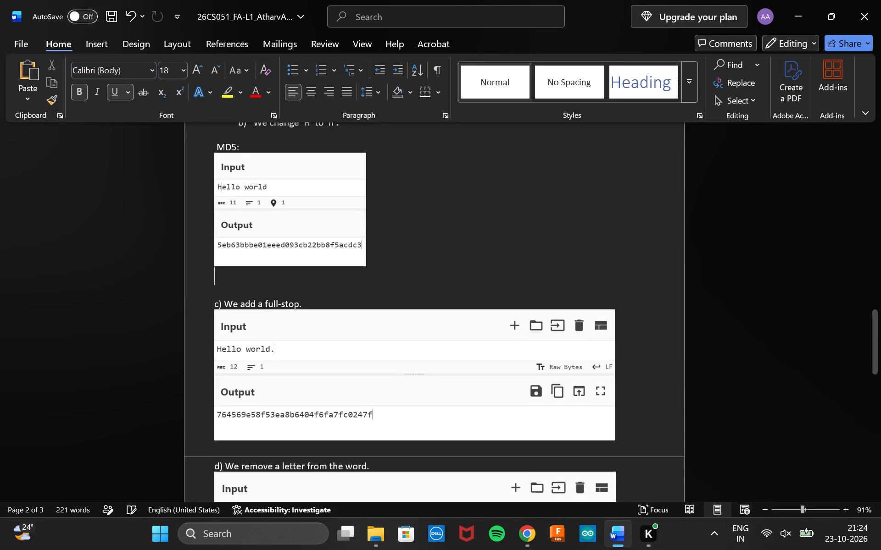
key(Return)
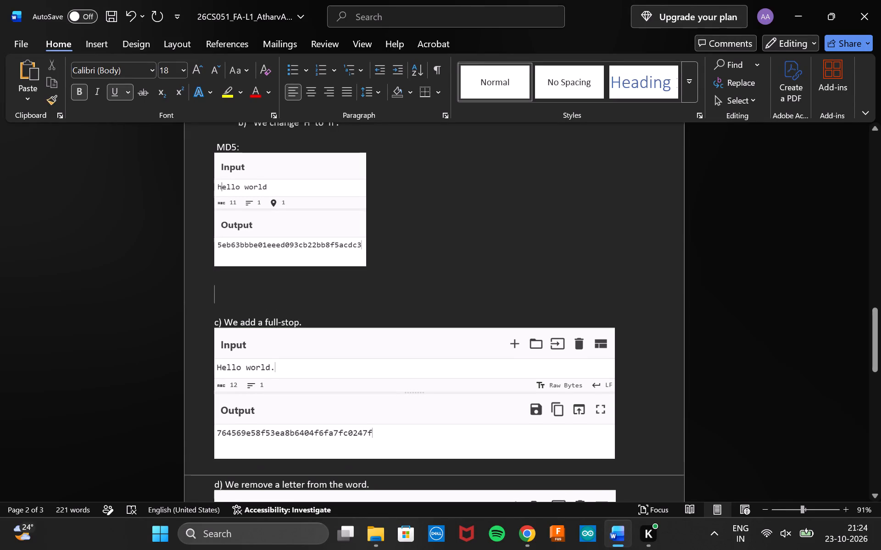
click(236, 148)
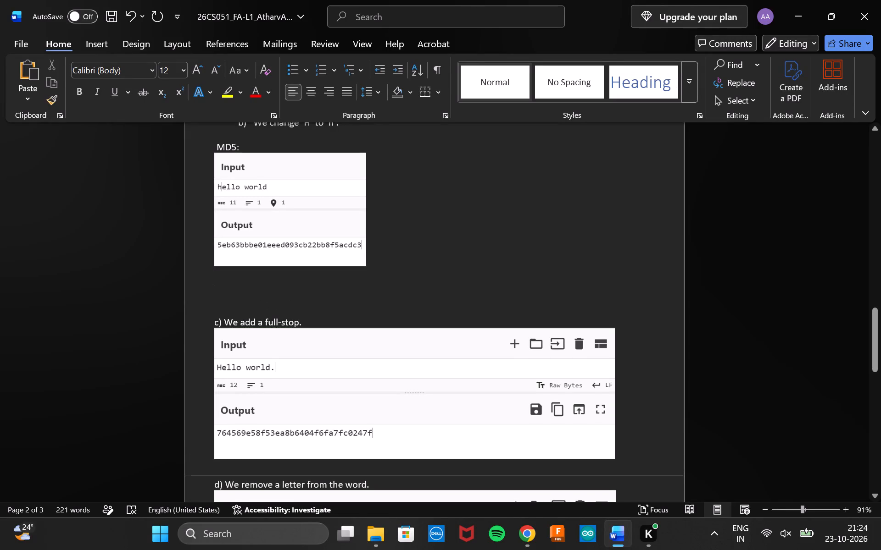
double_click(377, 273)
click(379, 268)
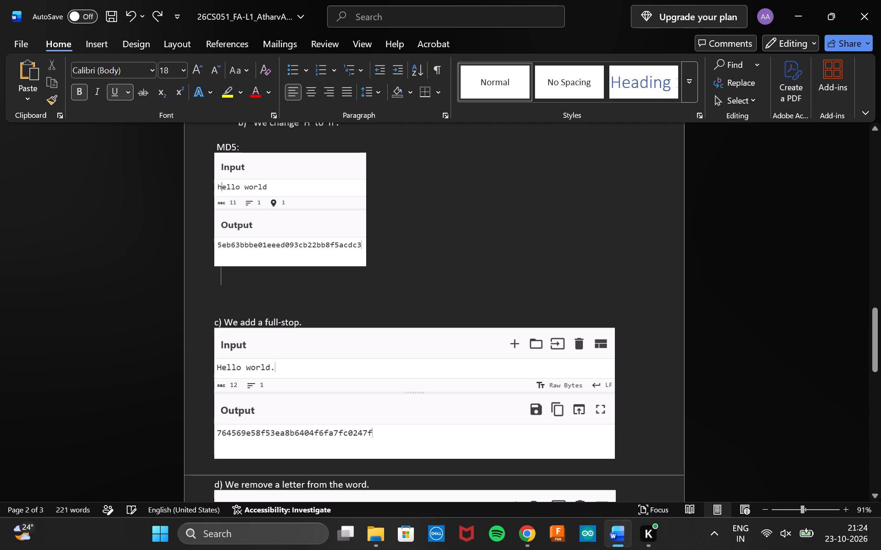
click(377, 263)
key(v)
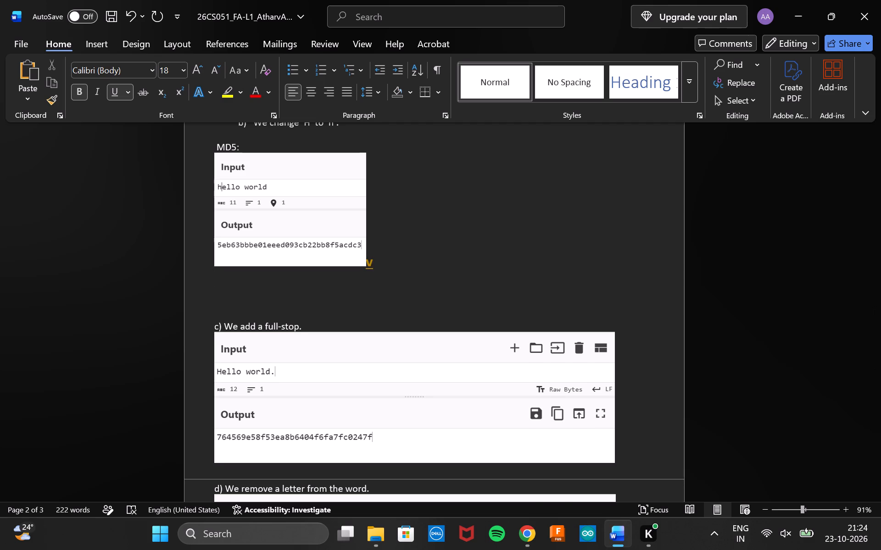
key(BackSpace)
Copy example b's "MD5:" label onto the empty line directly below its MD5 picture.
click(259, 140)
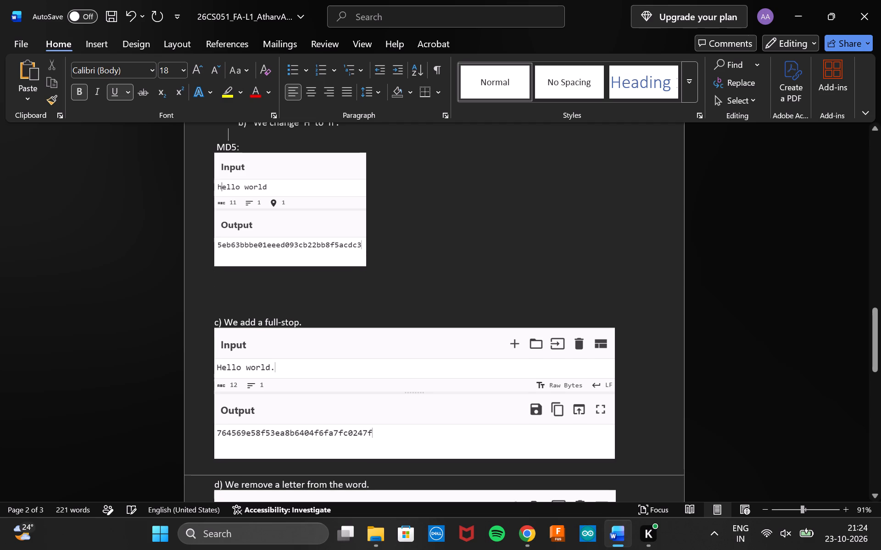
drag(217, 147, 235, 146)
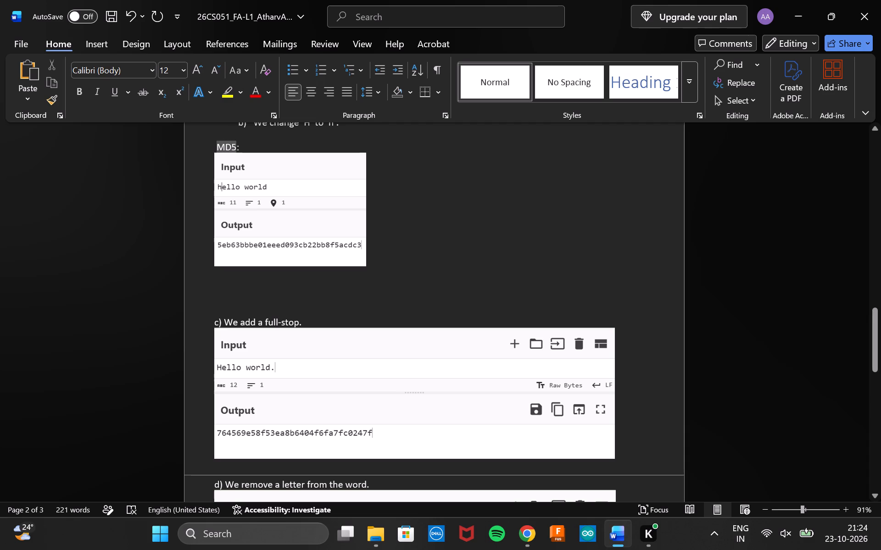
drag(235, 146, 240, 146)
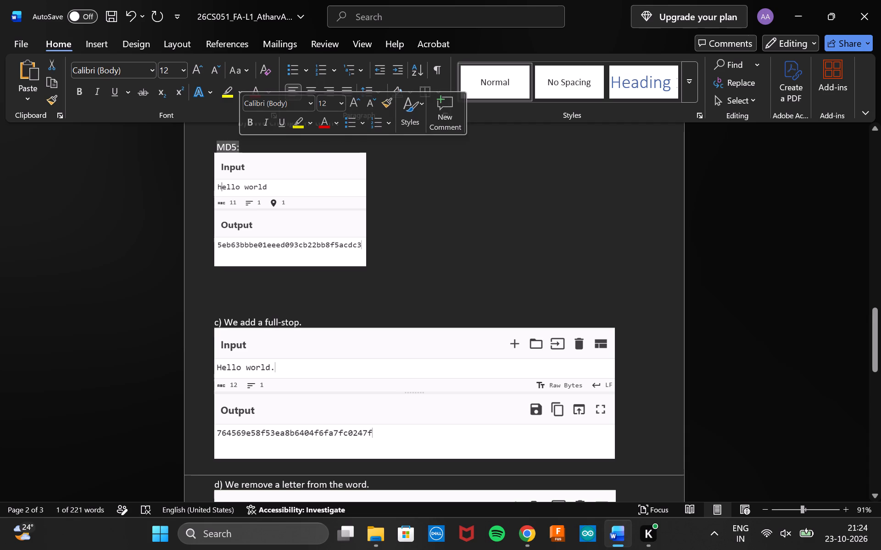
key(ctrl+c)
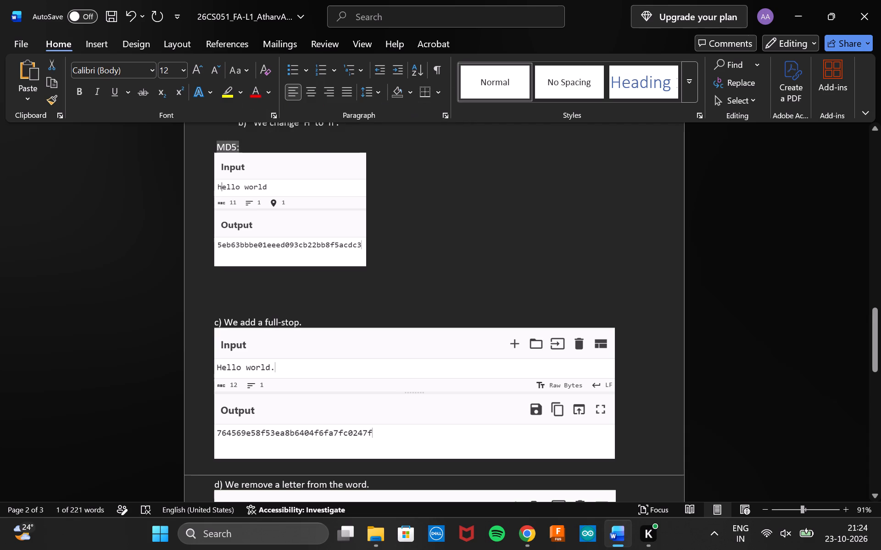
click(222, 276)
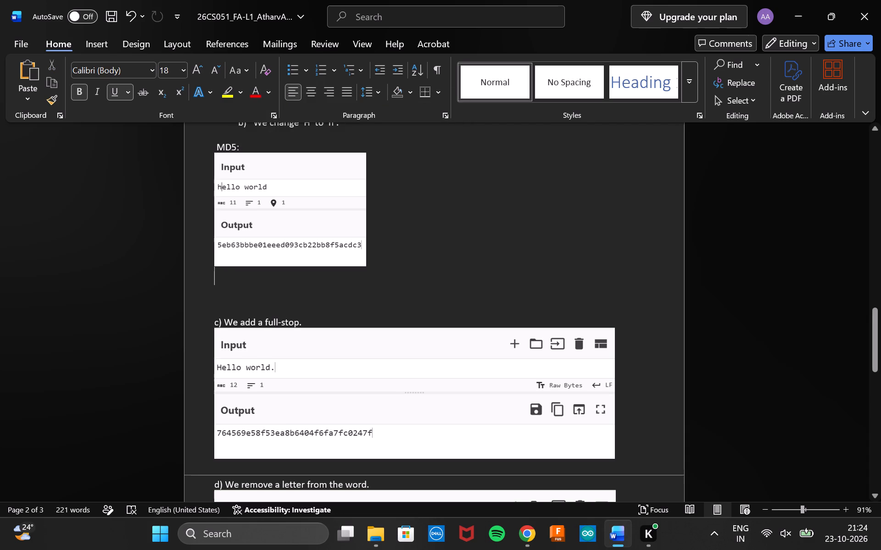
key(ctrl+v)
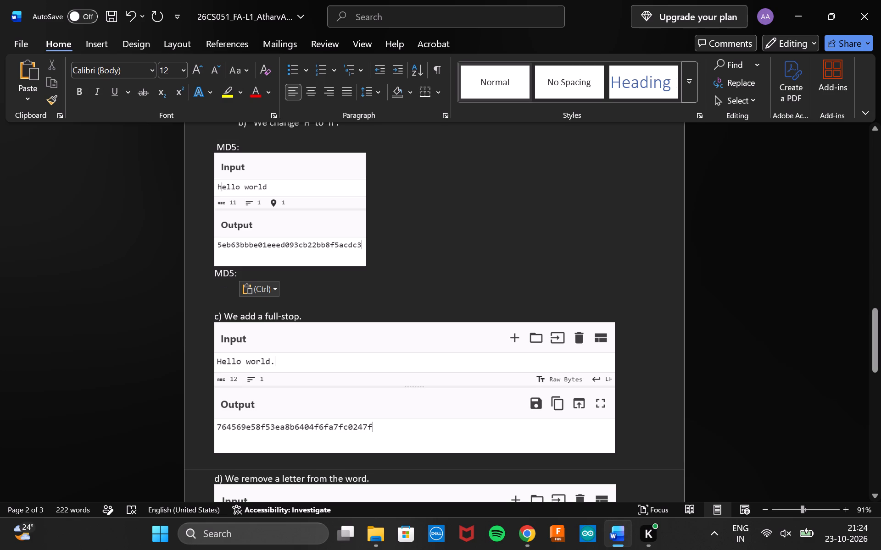
Change the copied label below the example b MD5 picture to "SHA1:".
key(Left)
key(Left)
key(Left)
key(Left)
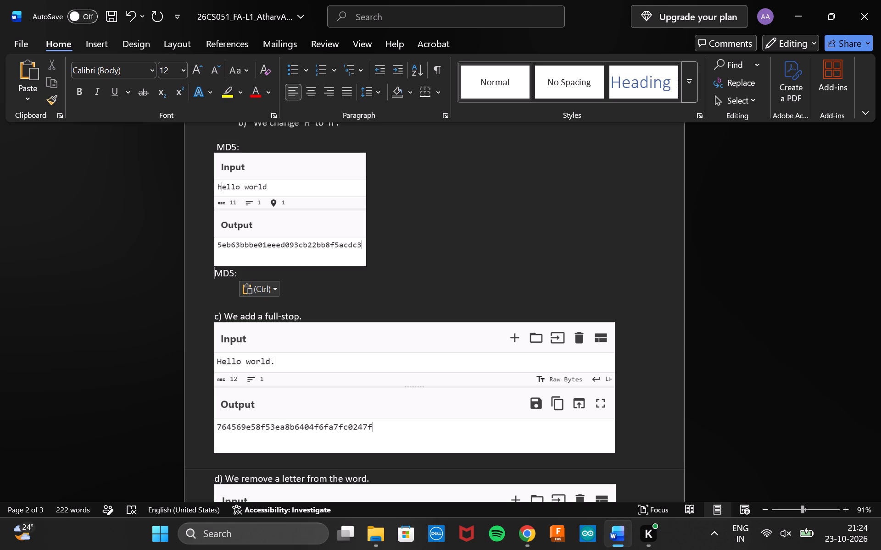
text(SHA1)
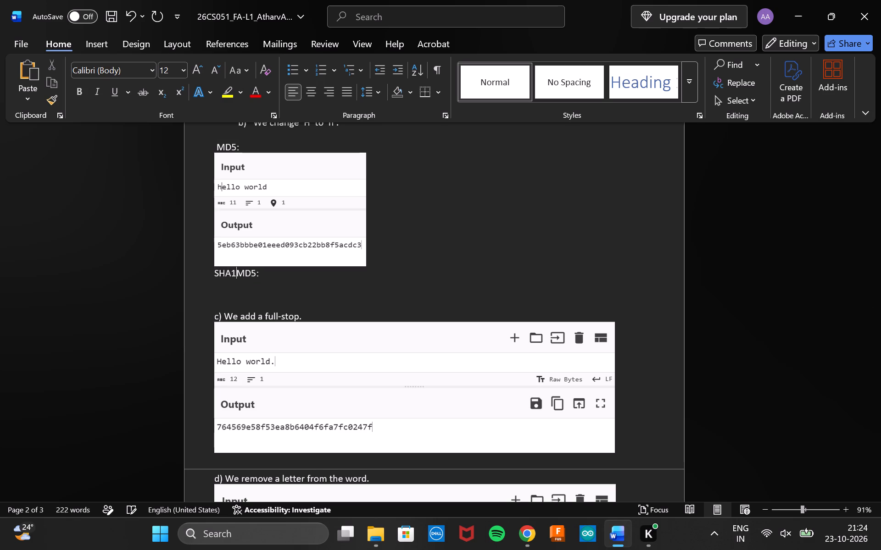
key(Right)
key(Right)
key(Right)
key(BackSpace)
key(BackSpace)
key(BackSpace)
Put a blank line above example b's "SHA1:" label and remove the extra blank line below it.
key(Left)
key(Left)
key(Left)
key(Left)
key(Return)
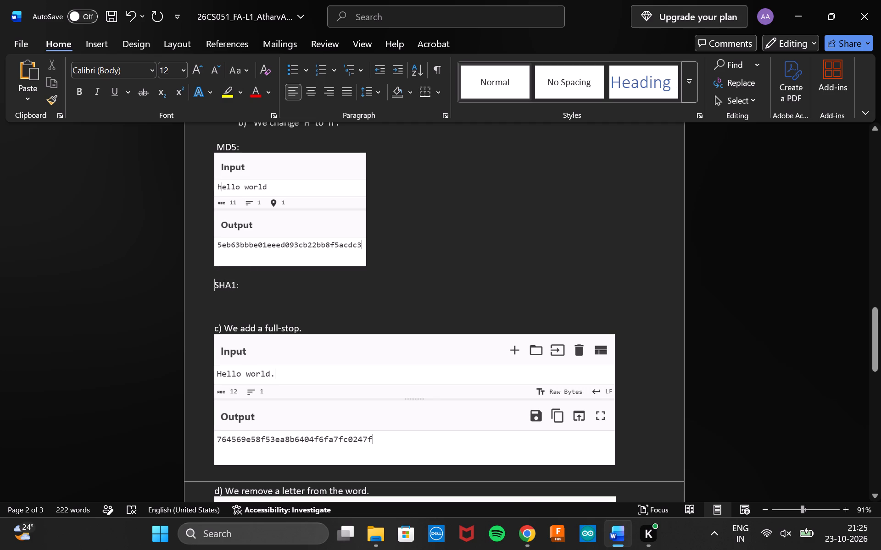
key(Right)
key(Right)
key(Right)
key(Right)
key(Right)
key(Right)
key(BackSpace)
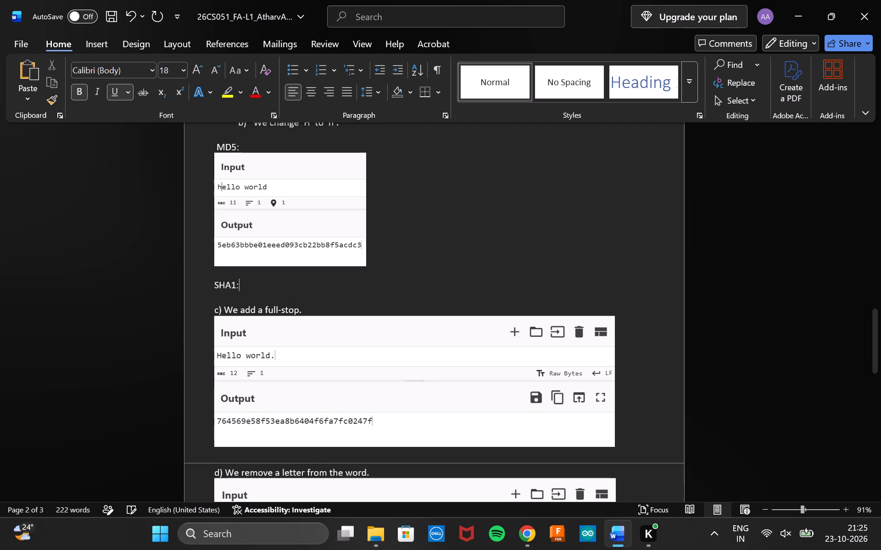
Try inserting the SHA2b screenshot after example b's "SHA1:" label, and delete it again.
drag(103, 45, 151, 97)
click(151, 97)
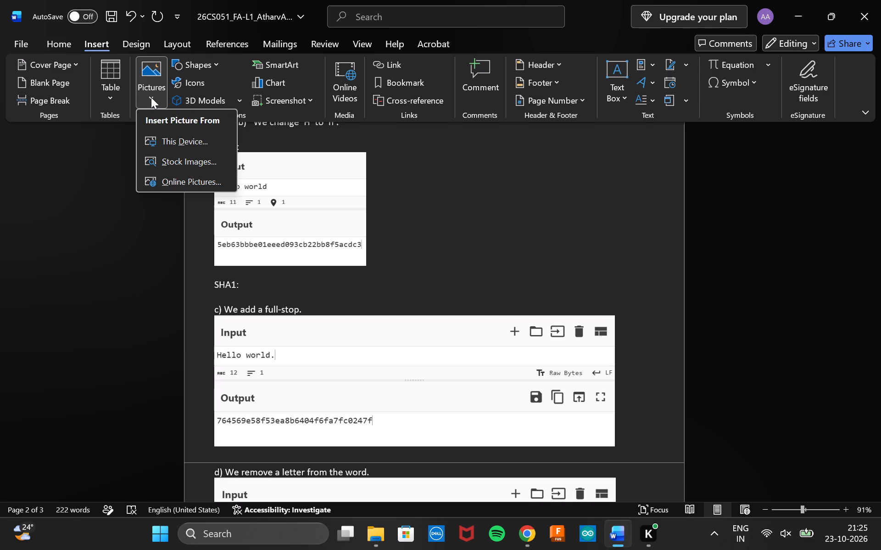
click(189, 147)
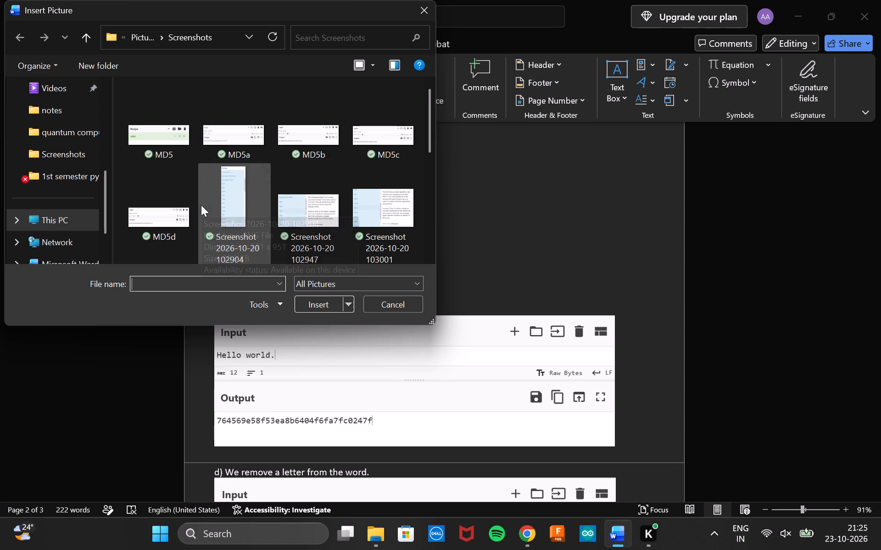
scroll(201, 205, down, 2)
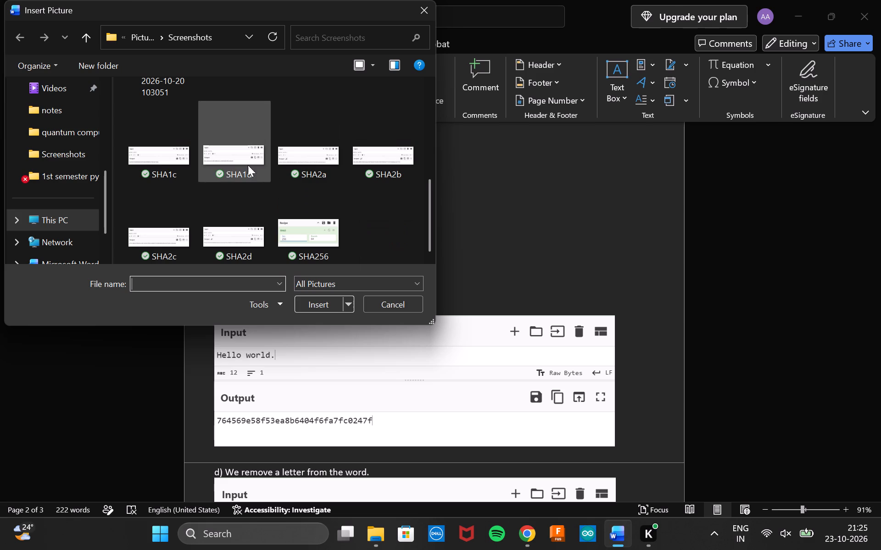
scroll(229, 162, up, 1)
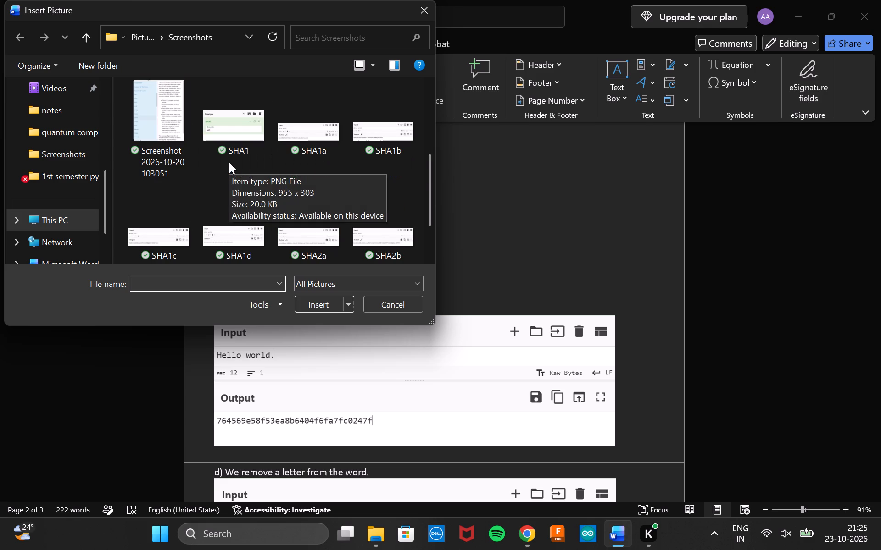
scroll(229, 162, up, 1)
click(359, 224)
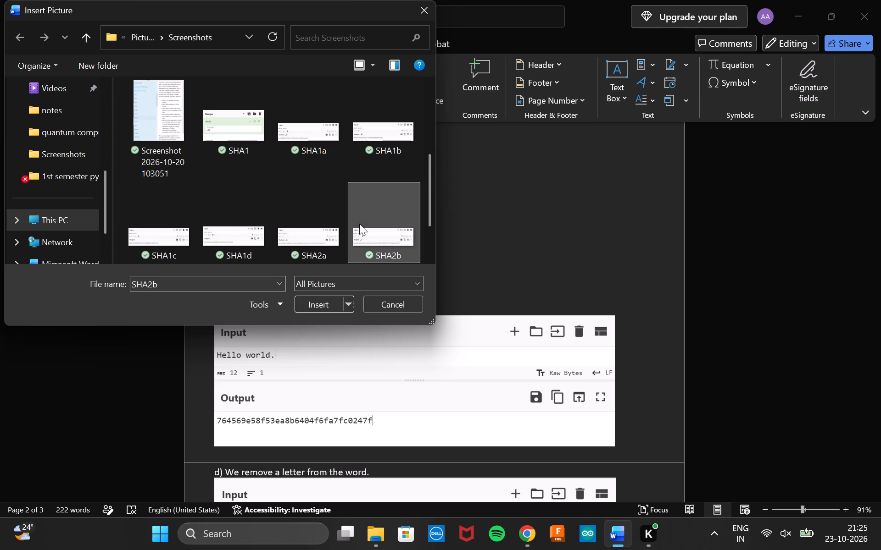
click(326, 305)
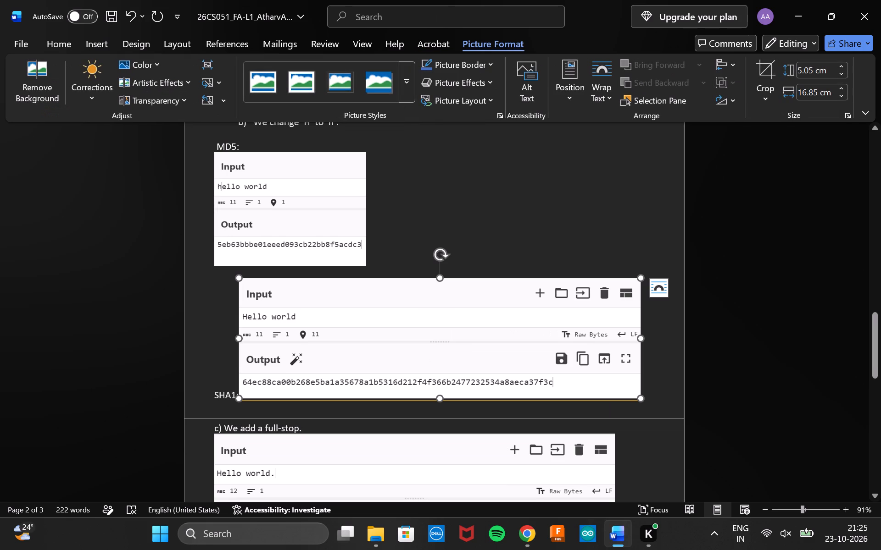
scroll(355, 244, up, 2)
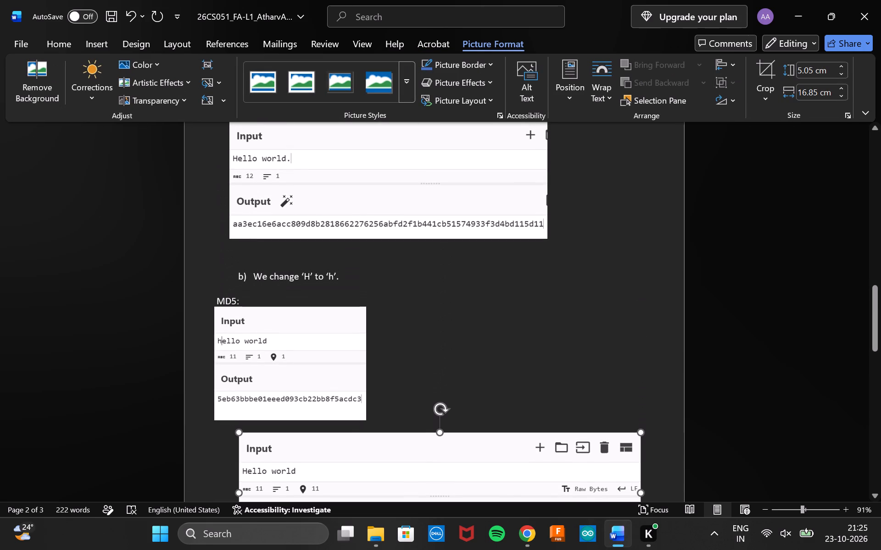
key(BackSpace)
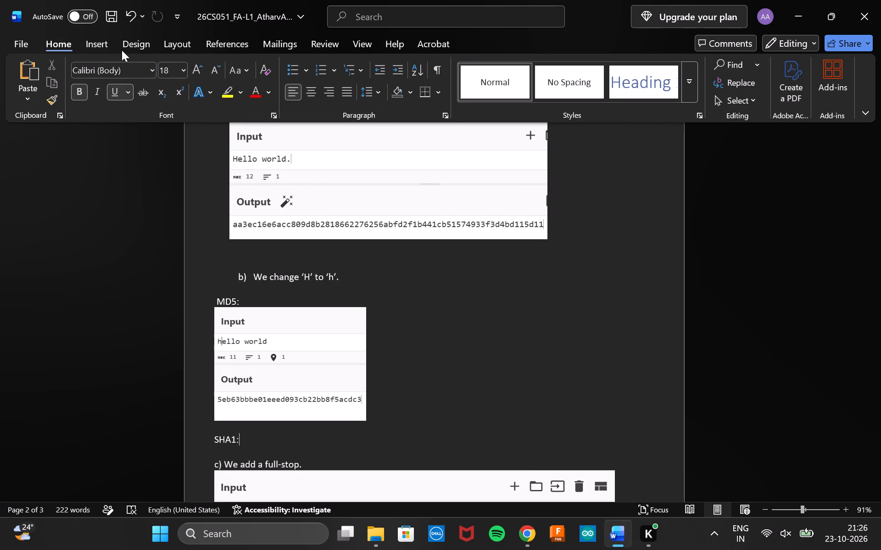
Insert the SHA1b screenshot from the Screenshots folder after example b's "SHA1:" label.
click(104, 45)
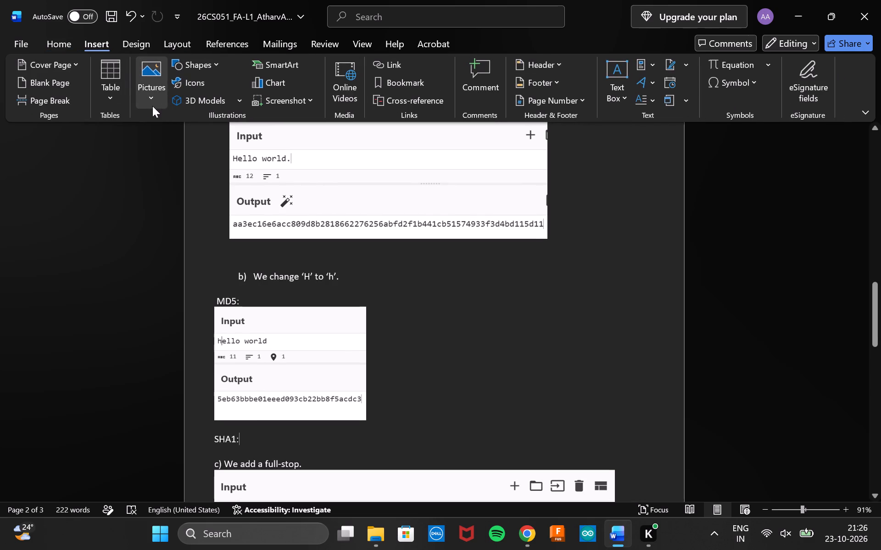
click(152, 106)
click(179, 139)
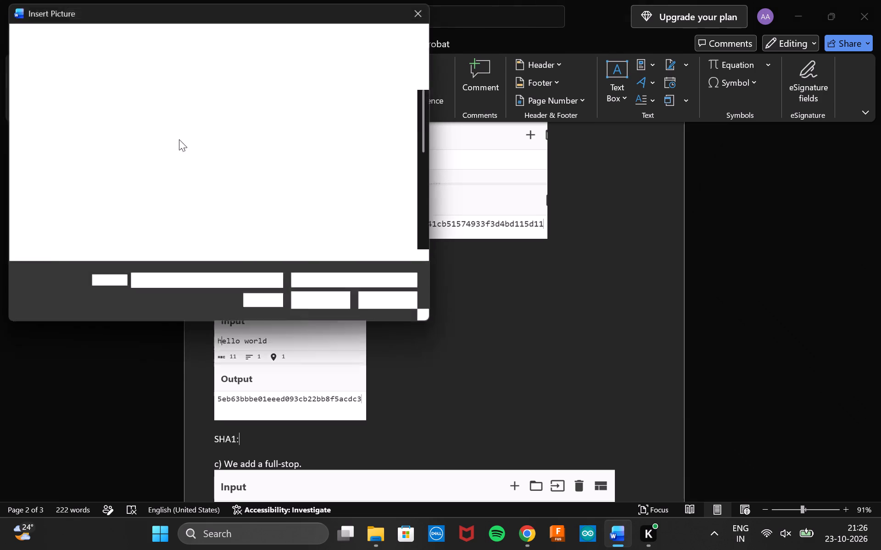
scroll(346, 165, down, 1)
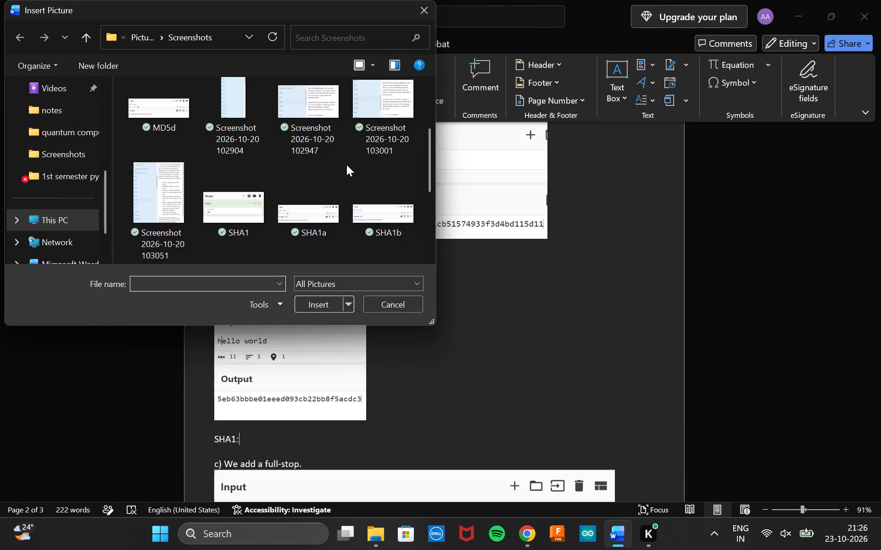
scroll(346, 165, down, 1)
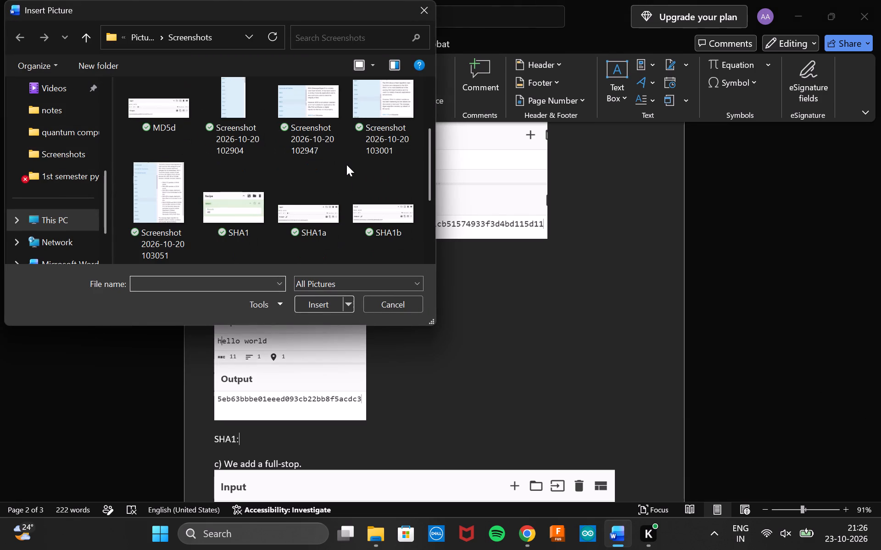
scroll(346, 165, down, 1)
click(364, 199)
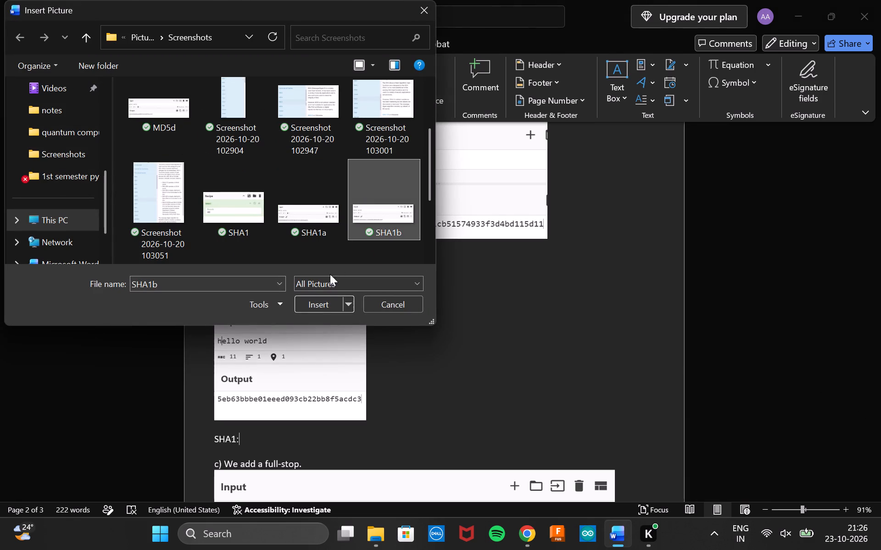
click(313, 307)
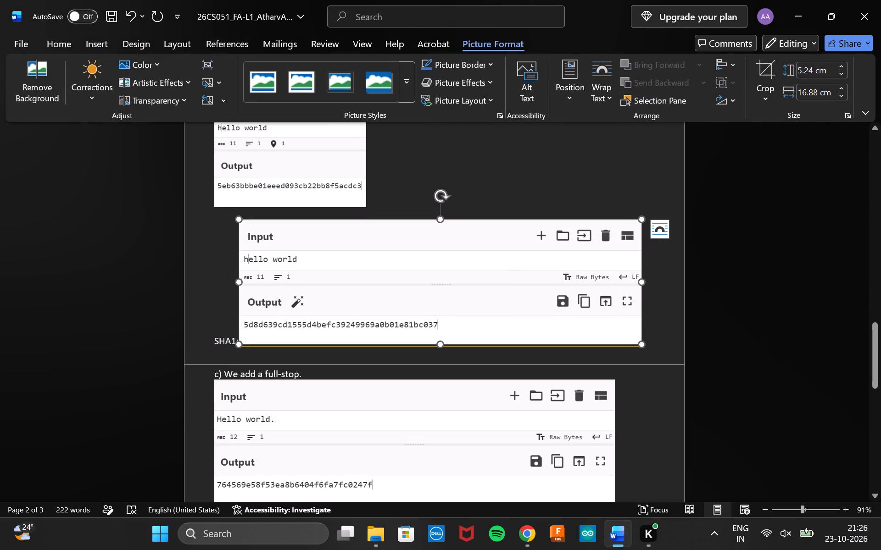
Crop the empty right side off example b's SHA1 picture to about 8.81 cm wide and put the picture on the line below its label.
scroll(313, 307, up, 1)
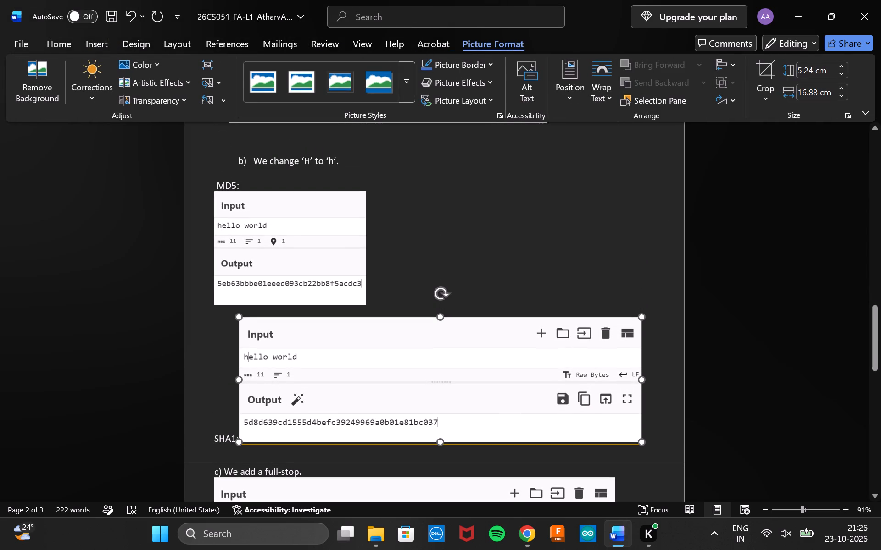
scroll(313, 307, up, 1)
click(762, 72)
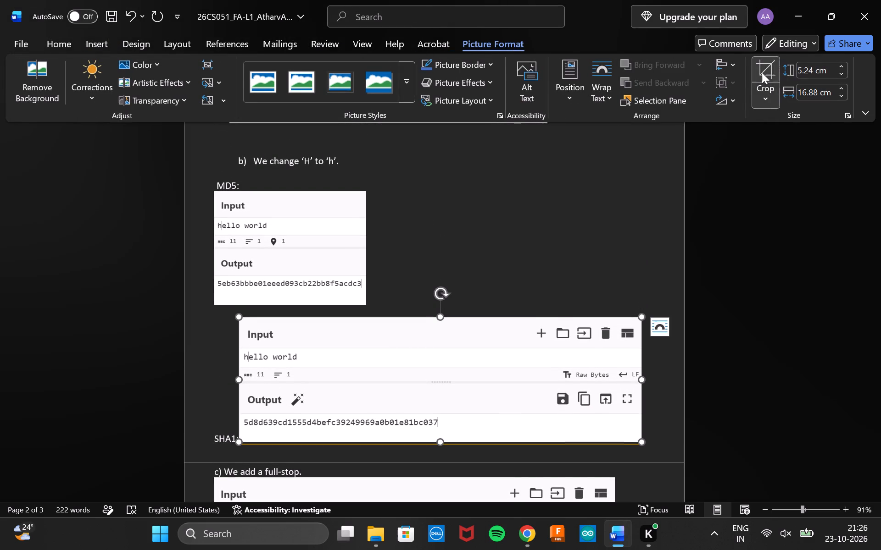
drag(638, 380, 449, 388)
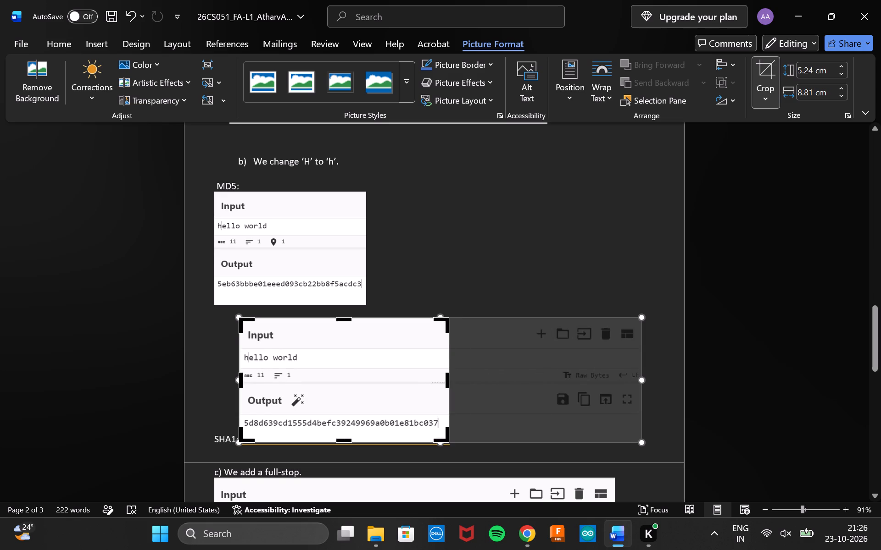
key(Return)
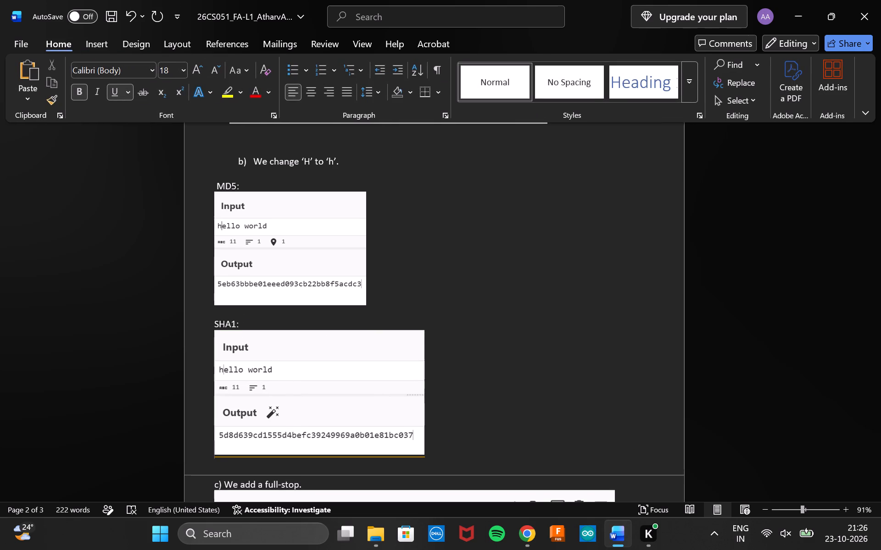
scroll(449, 388, down, 1)
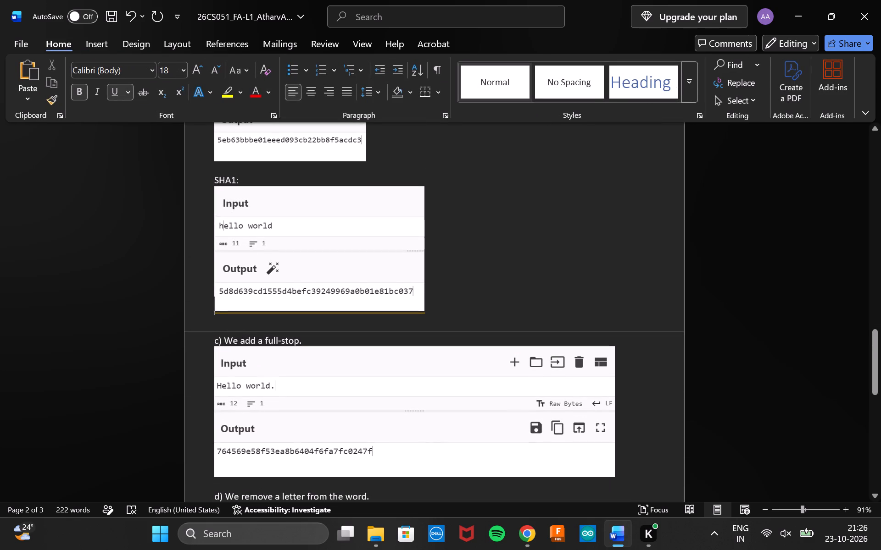
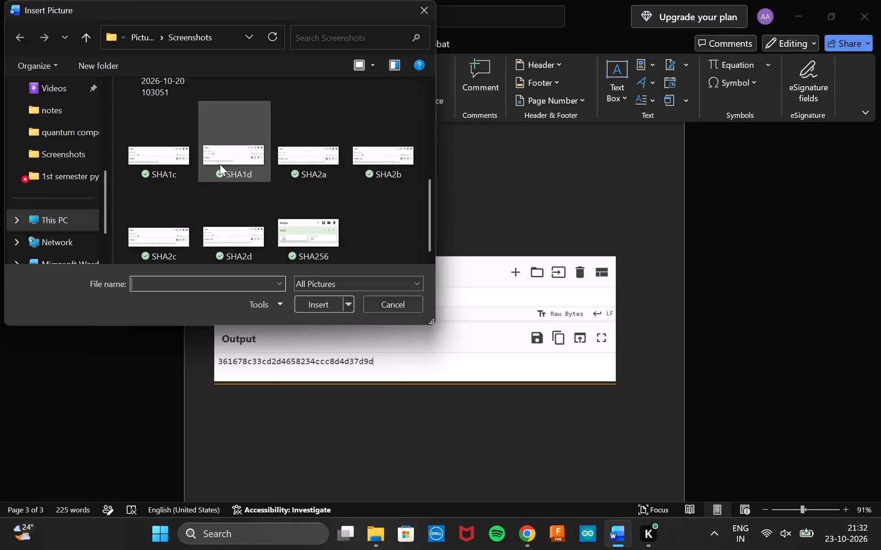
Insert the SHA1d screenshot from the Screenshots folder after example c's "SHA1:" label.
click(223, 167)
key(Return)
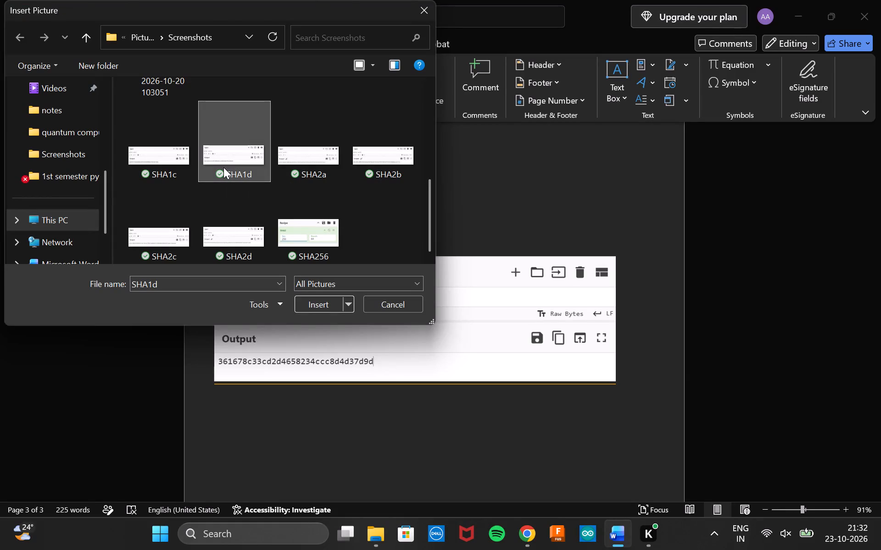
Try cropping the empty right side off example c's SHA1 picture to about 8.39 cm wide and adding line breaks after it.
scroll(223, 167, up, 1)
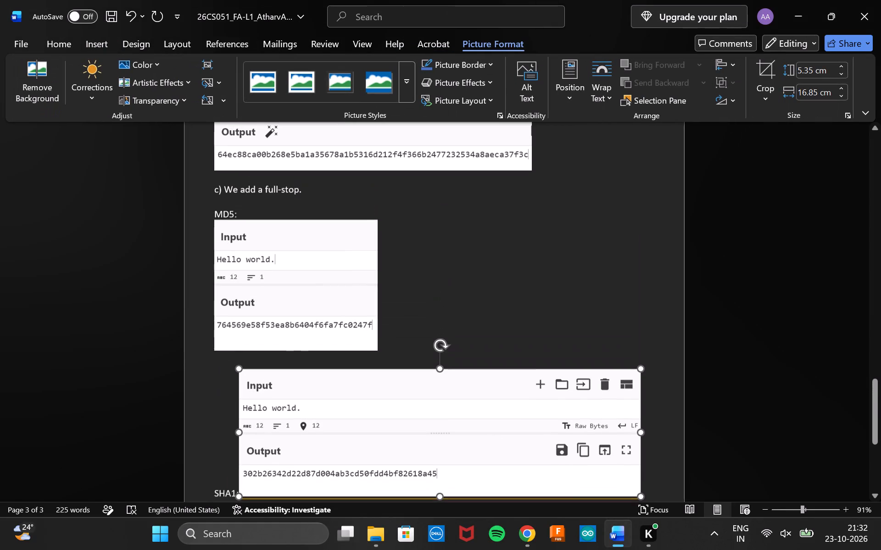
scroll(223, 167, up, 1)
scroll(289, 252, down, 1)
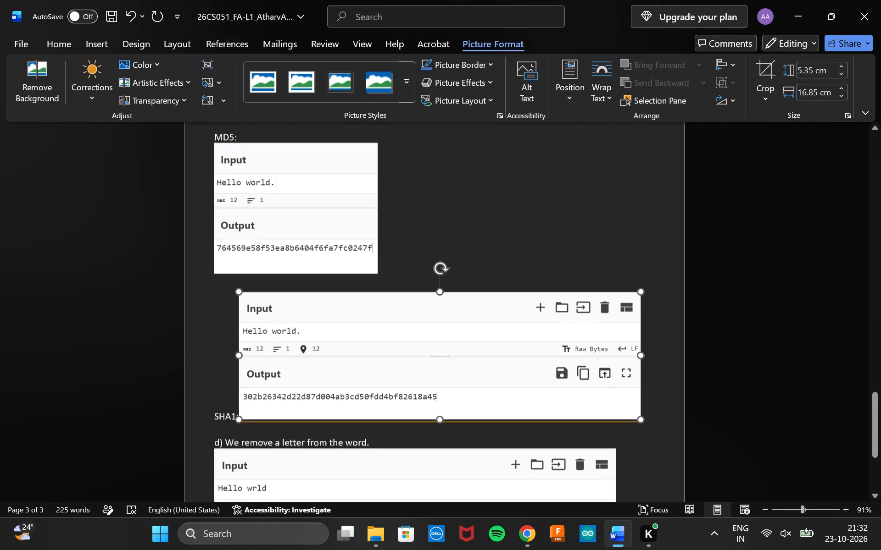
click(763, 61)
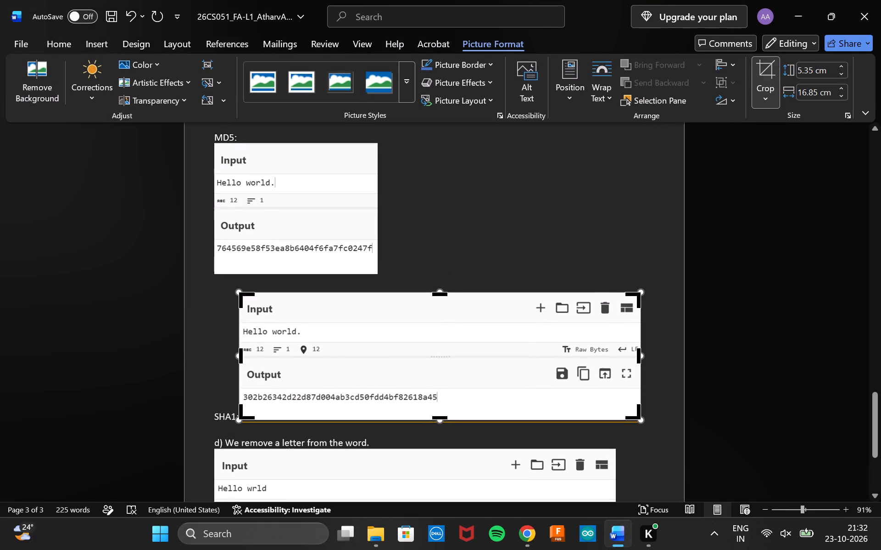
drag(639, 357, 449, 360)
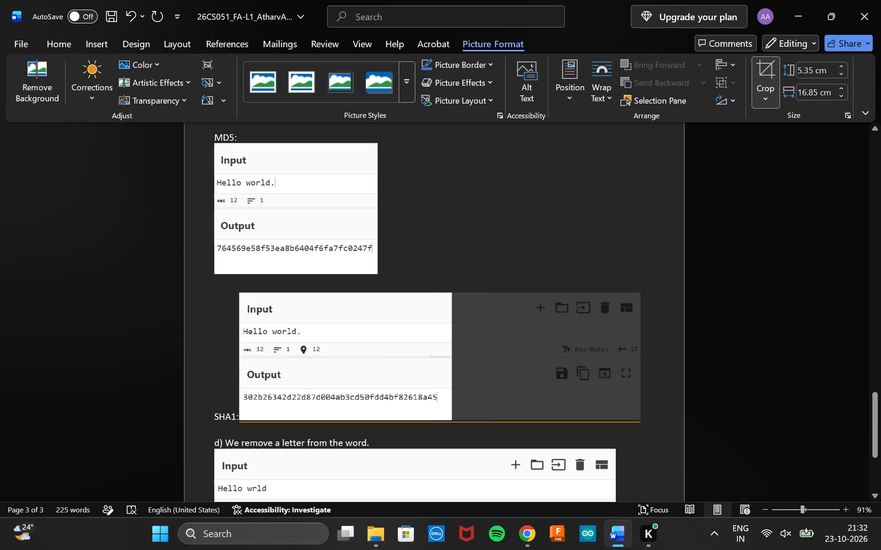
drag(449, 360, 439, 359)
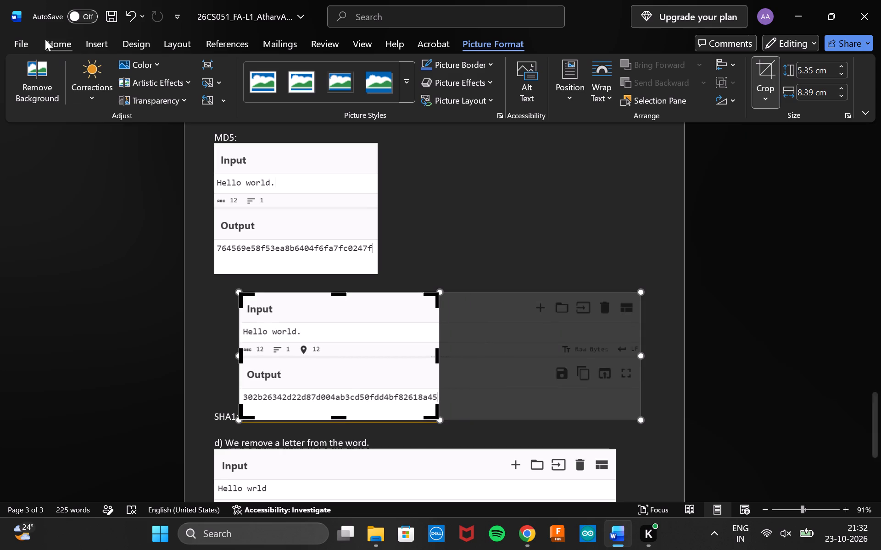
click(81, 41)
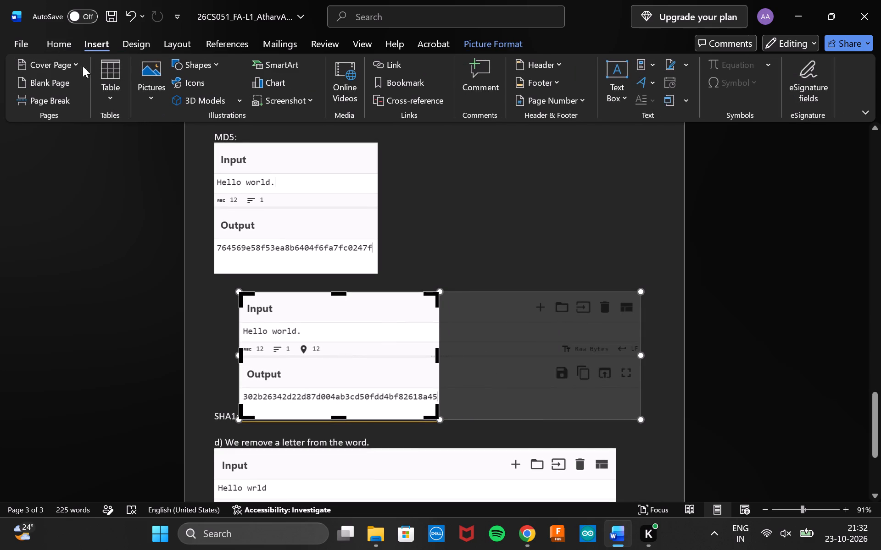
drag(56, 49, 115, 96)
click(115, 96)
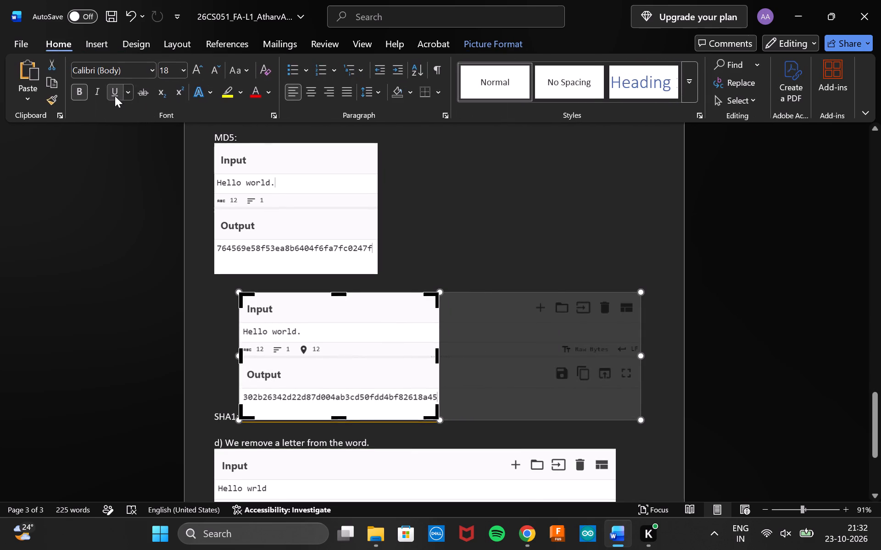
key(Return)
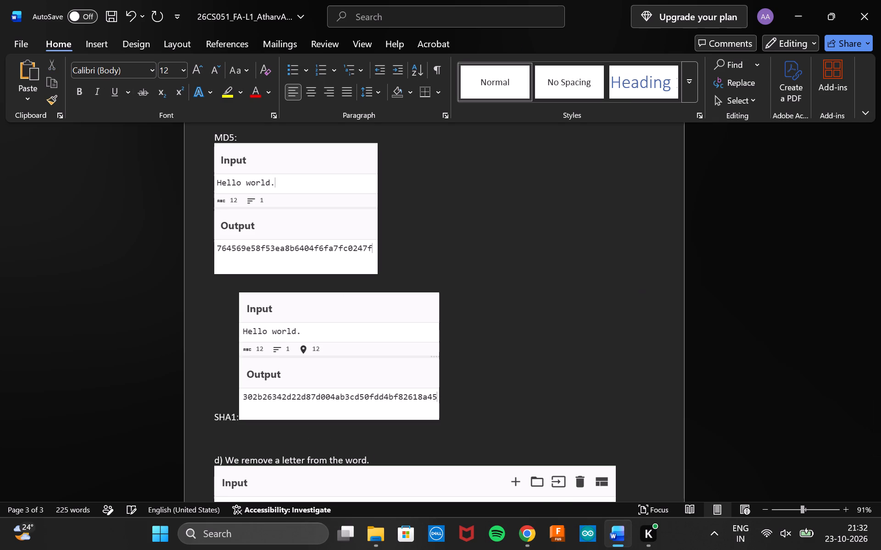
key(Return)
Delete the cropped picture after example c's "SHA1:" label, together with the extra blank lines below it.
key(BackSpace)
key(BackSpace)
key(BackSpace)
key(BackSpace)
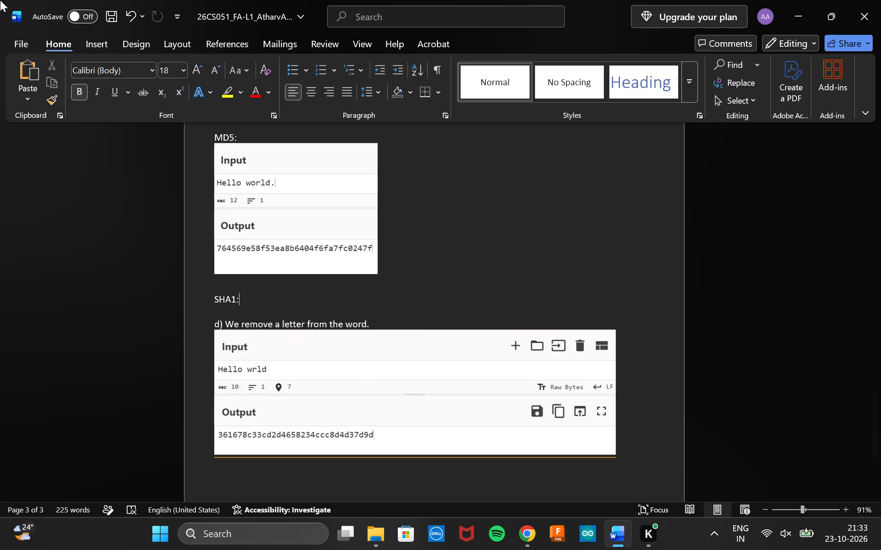
Insert the SHA1d screenshot from the Screenshots folder on the line below example c's "SHA1:" label.
click(89, 40)
click(157, 96)
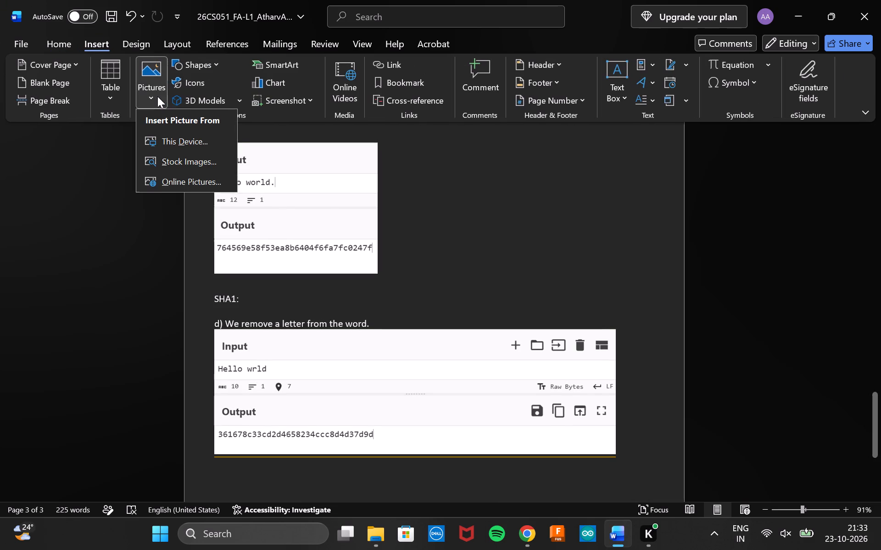
click(179, 141)
scroll(174, 203, down, 2)
click(241, 154)
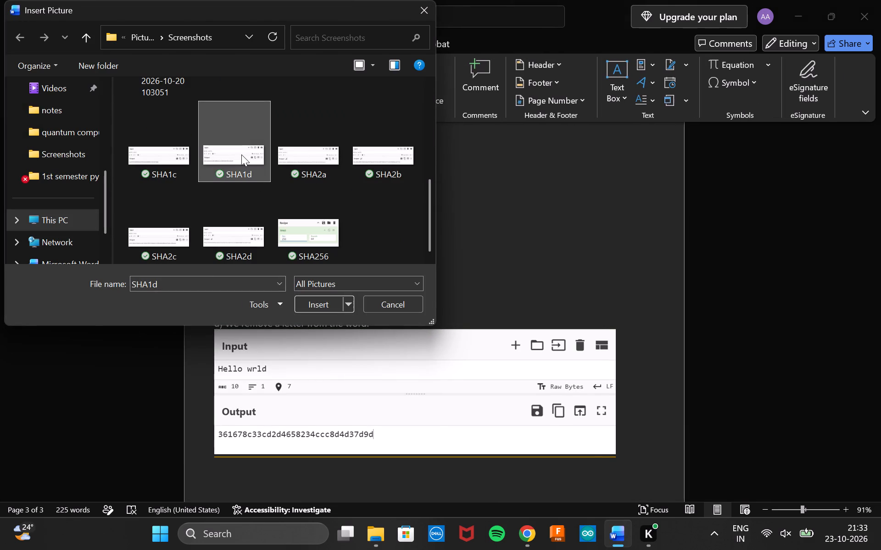
key(Return)
key(Return)
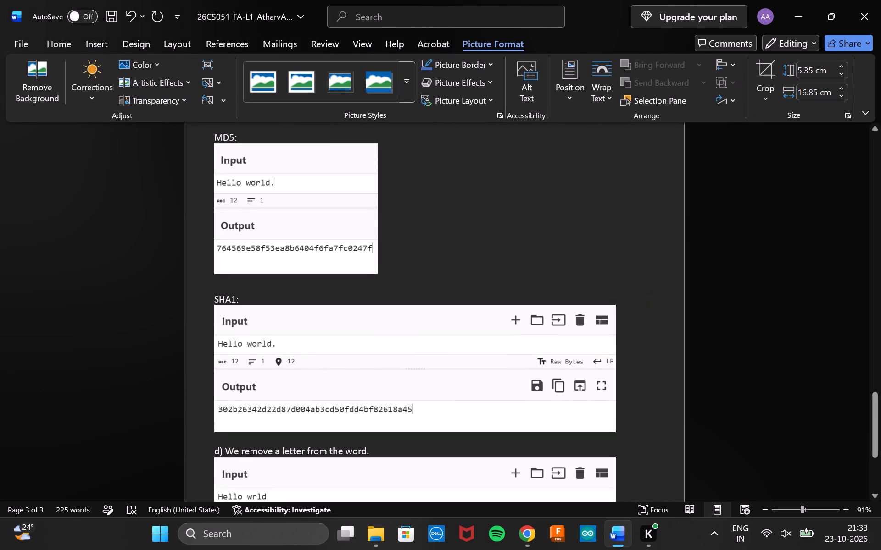
Crop the empty right side off example c's SHA1 picture to about 8.48 cm wide, leaving no blank line below its label.
click(500, 388)
click(766, 73)
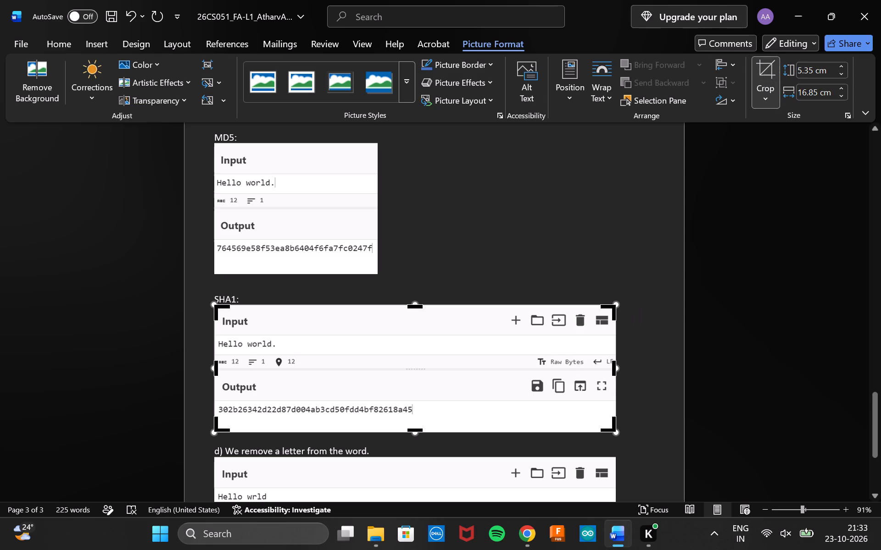
drag(613, 369, 504, 379)
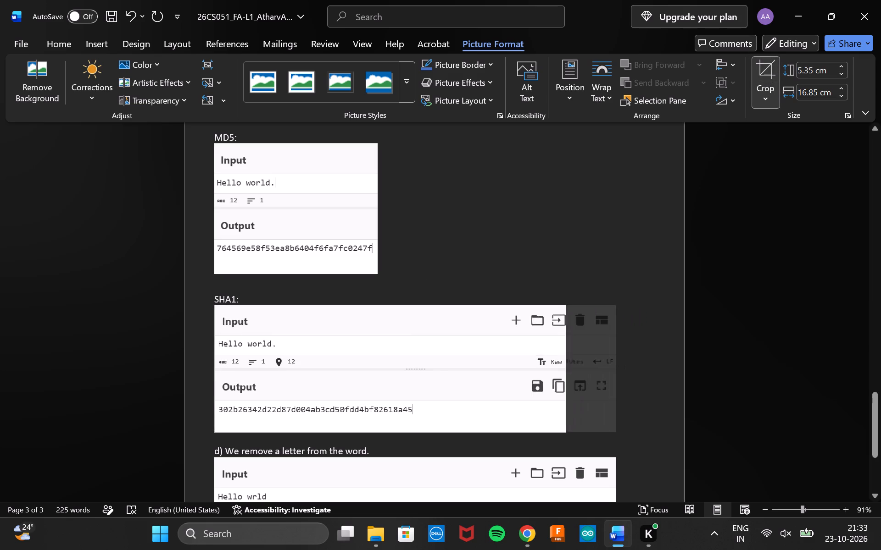
drag(504, 379, 415, 376)
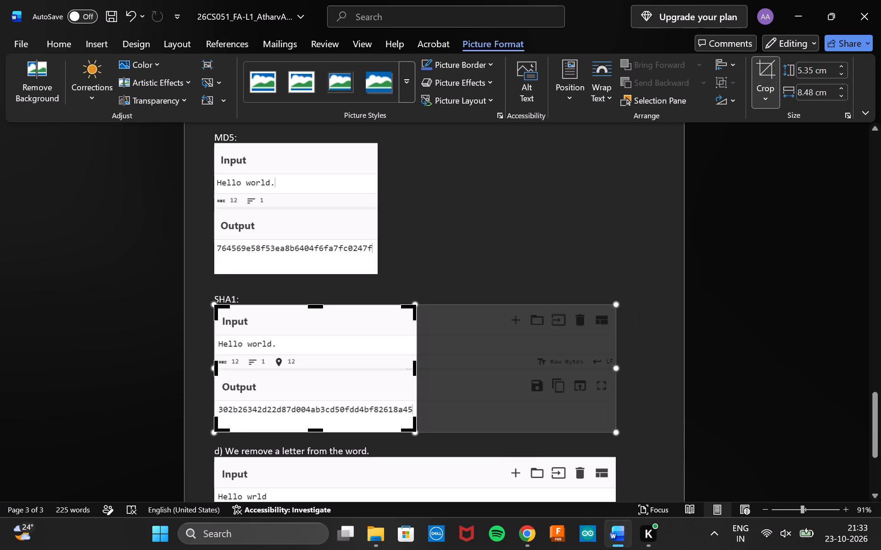
key(Return)
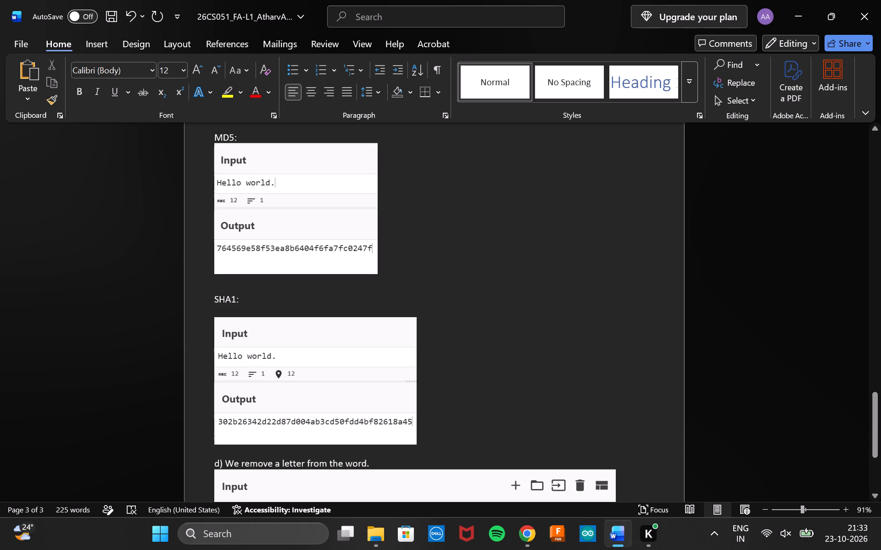
click(228, 312)
key(BackSpace)
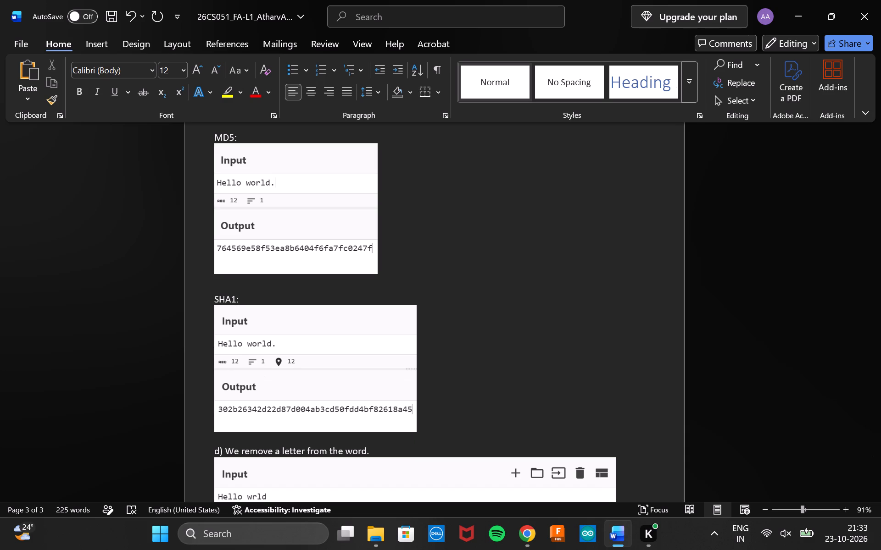
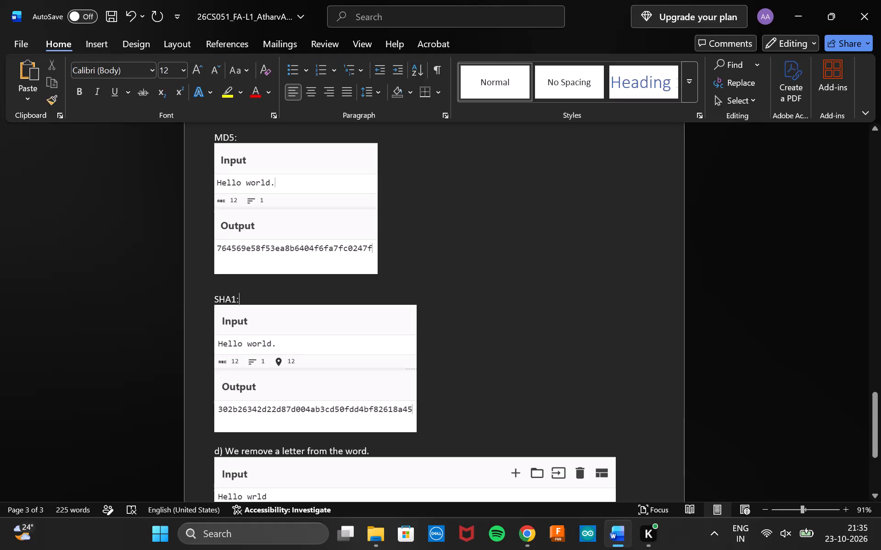
Add a "SHA256:" label below example c's SHA1 picture, separated from it by a blank line.
click(426, 430)
key(Return)
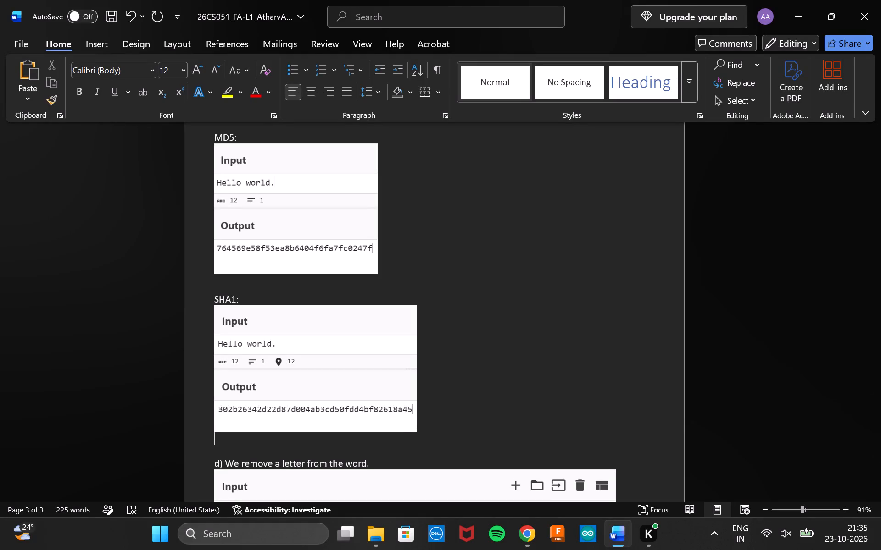
key(s)
text(HA)
key(2)
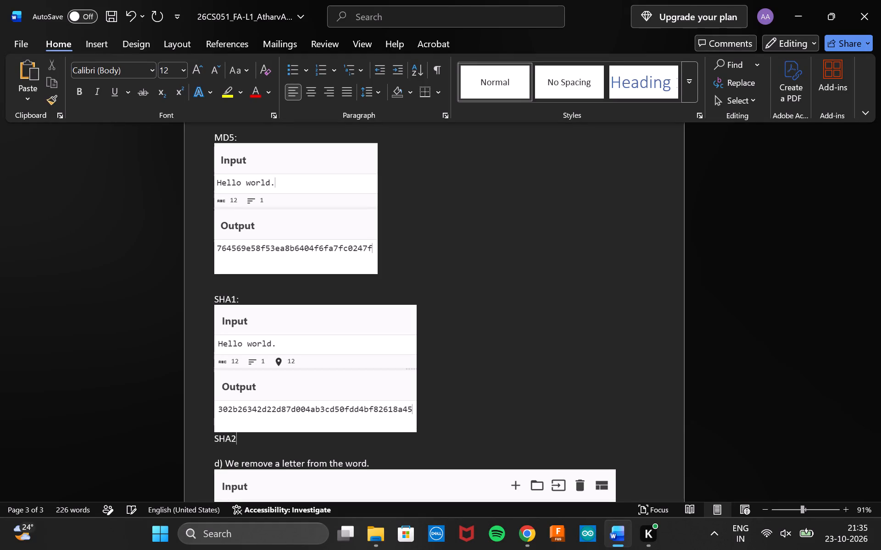
text(56)
key(shift+colon)
key(Left)
key(Left)
key(Left)
key(Left)
key(Left)
key(Left)
key(Left)
key(Return)
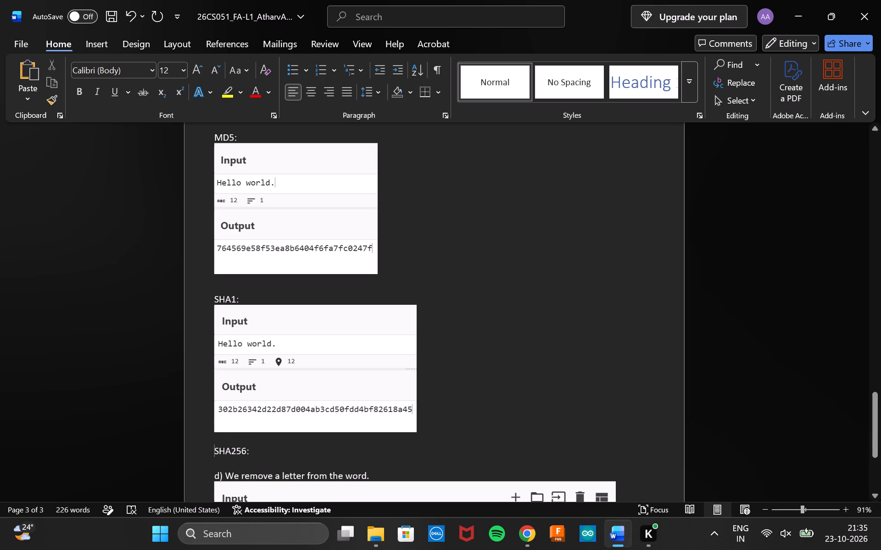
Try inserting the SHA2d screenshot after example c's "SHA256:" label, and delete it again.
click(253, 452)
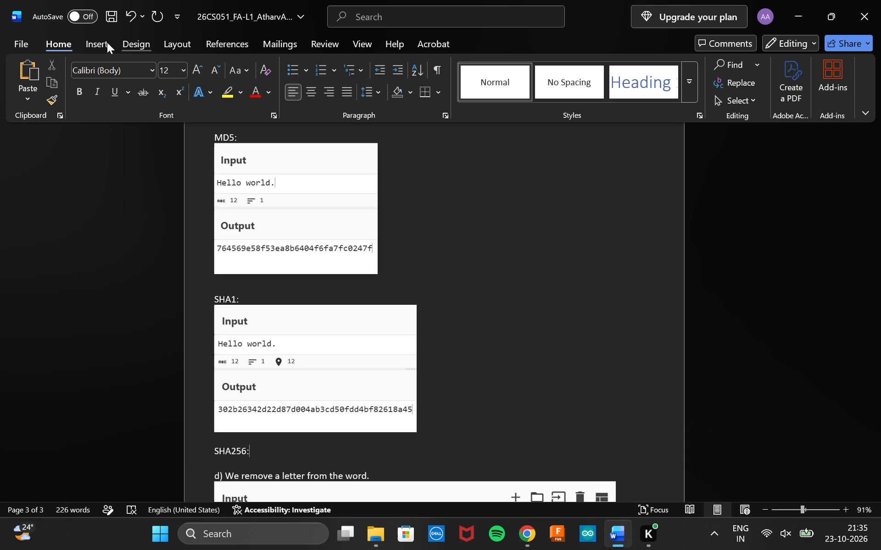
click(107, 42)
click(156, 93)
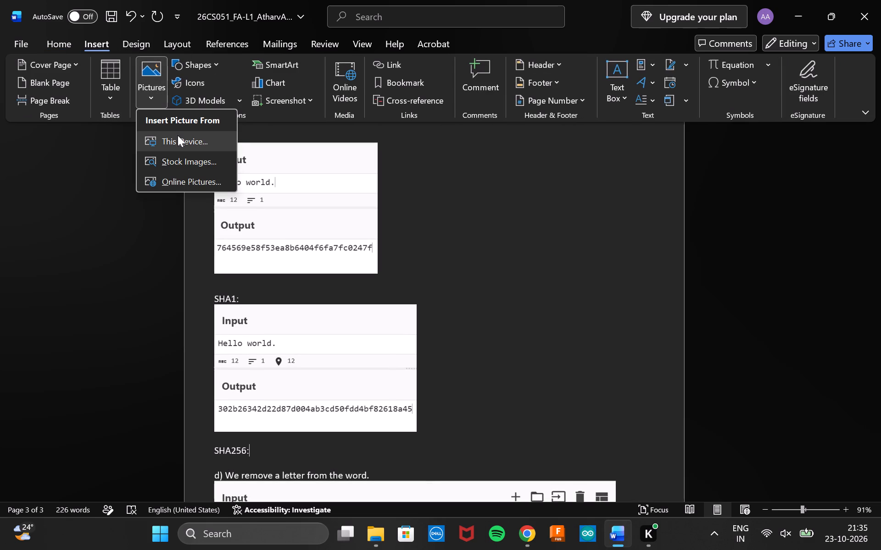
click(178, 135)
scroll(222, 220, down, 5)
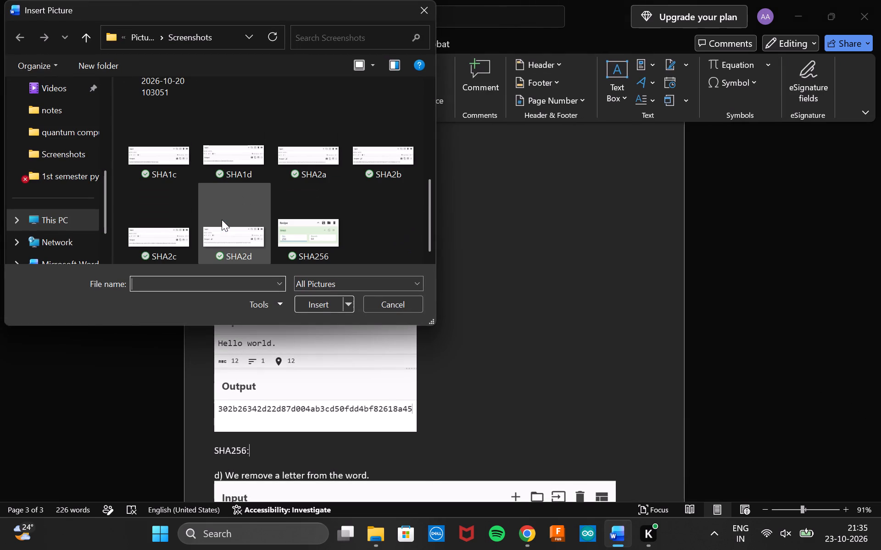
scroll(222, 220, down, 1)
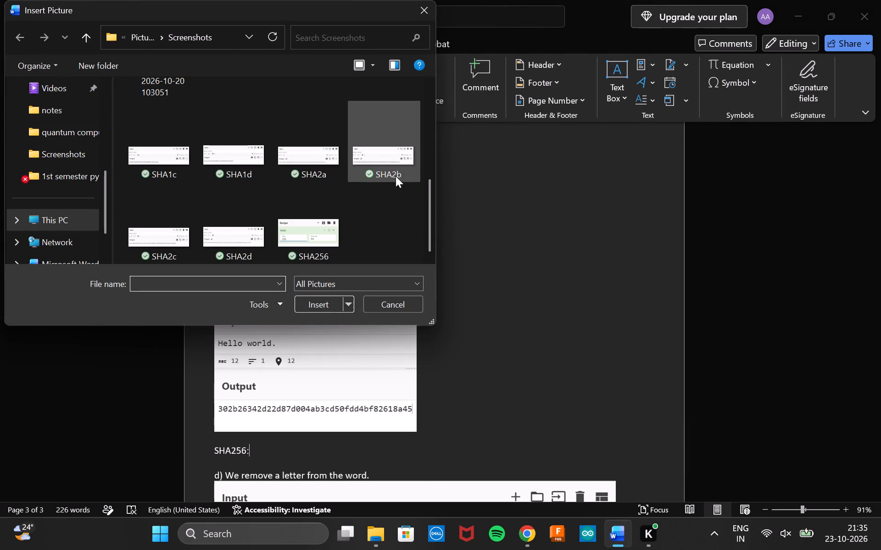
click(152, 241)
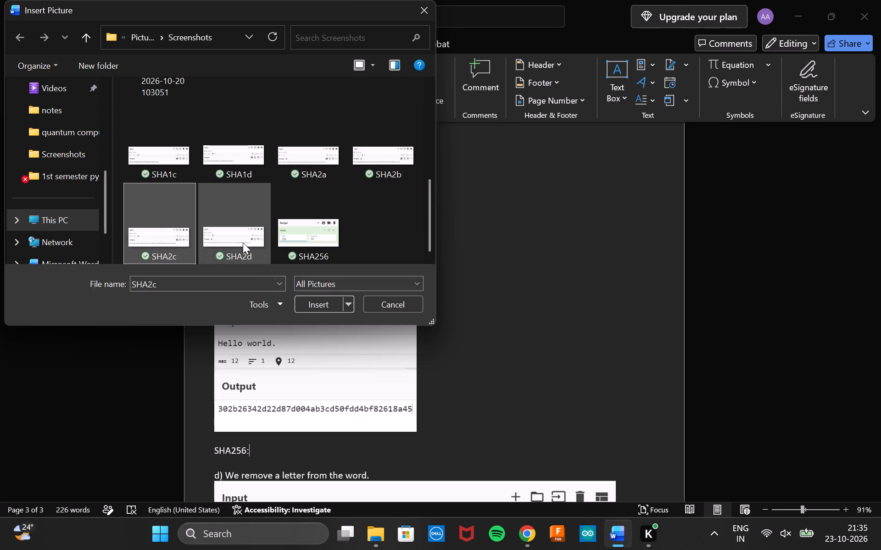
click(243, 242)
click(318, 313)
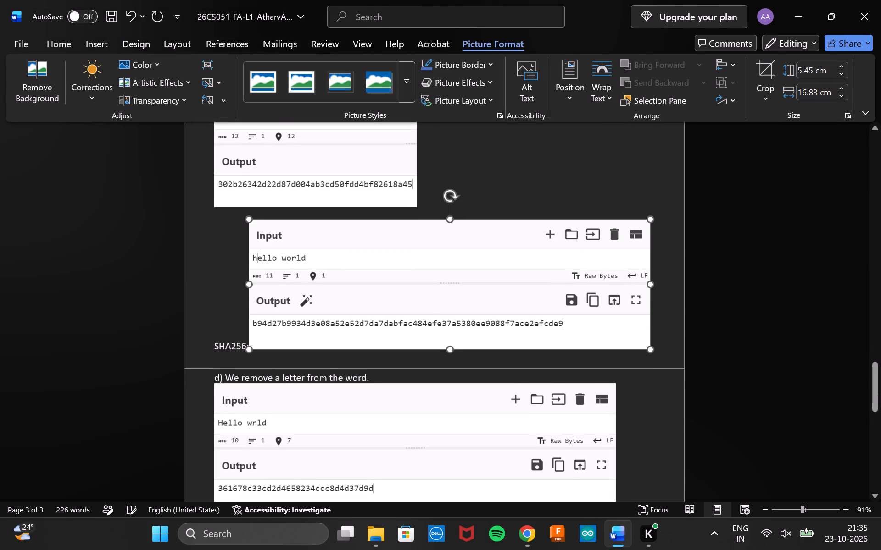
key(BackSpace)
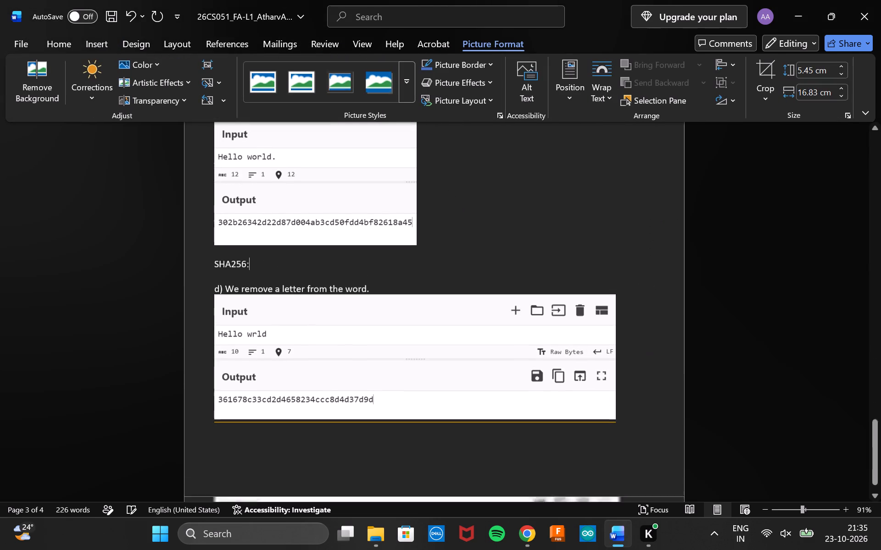
Replace the picture under example b's "SHA256:" label with the SHA2d screenshot from the Screenshots folder.
scroll(318, 313, up, 4)
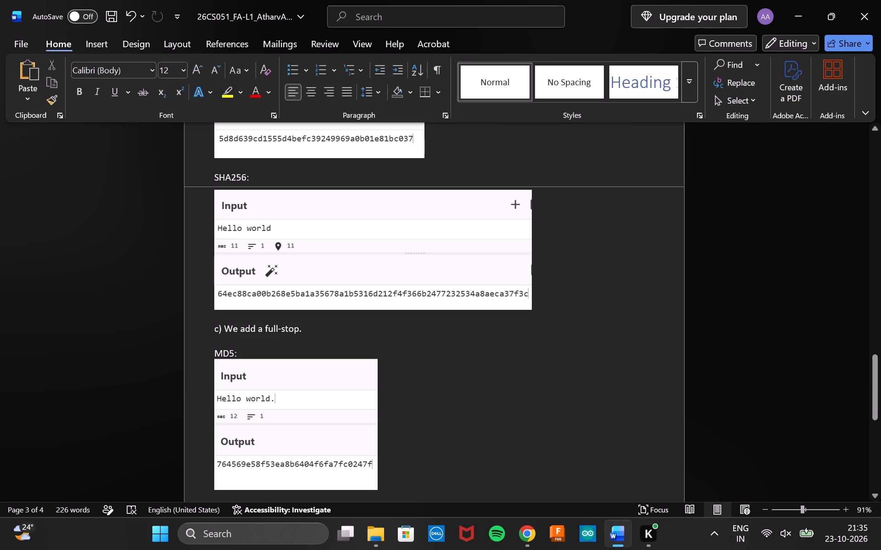
scroll(318, 313, up, 2)
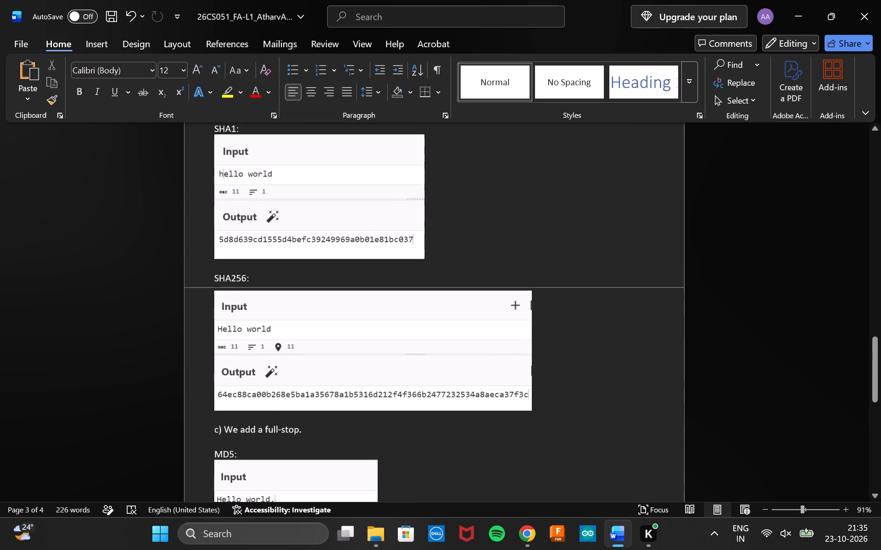
scroll(318, 313, down, 1)
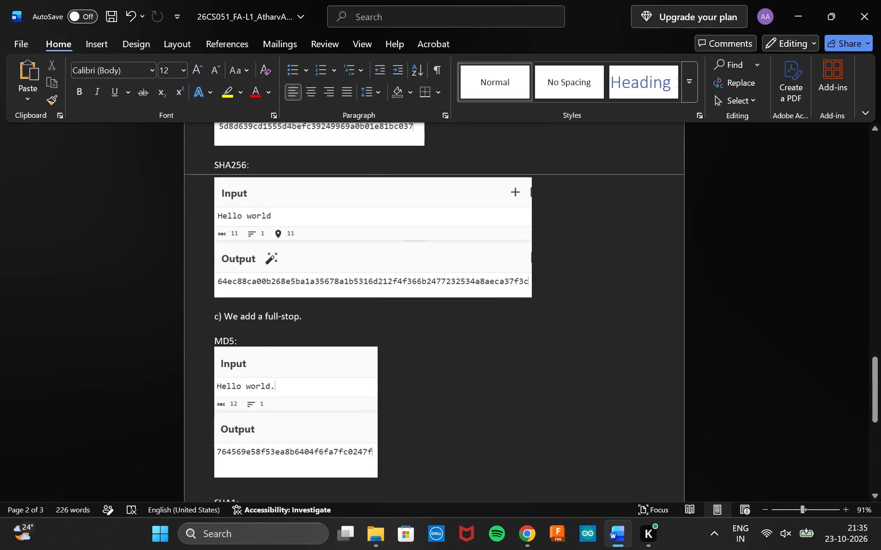
click(332, 220)
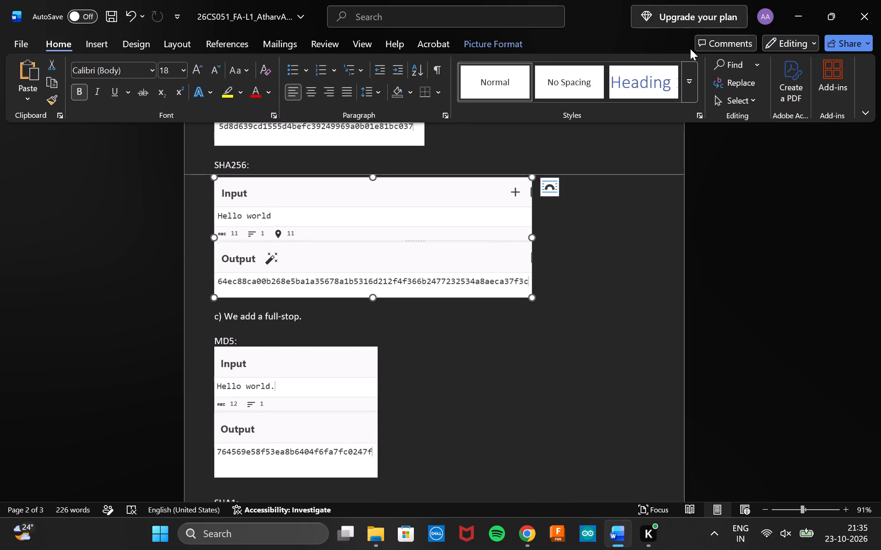
key(BackSpace)
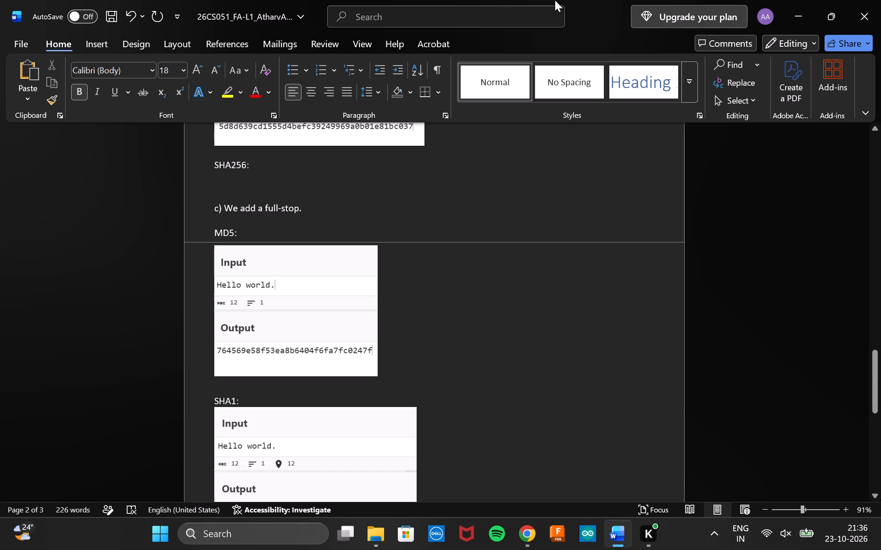
click(98, 46)
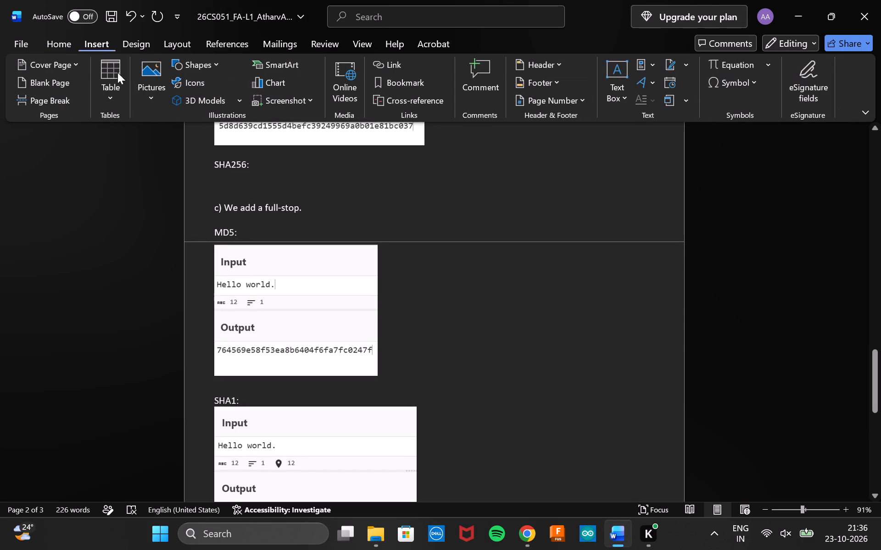
click(163, 93)
click(177, 142)
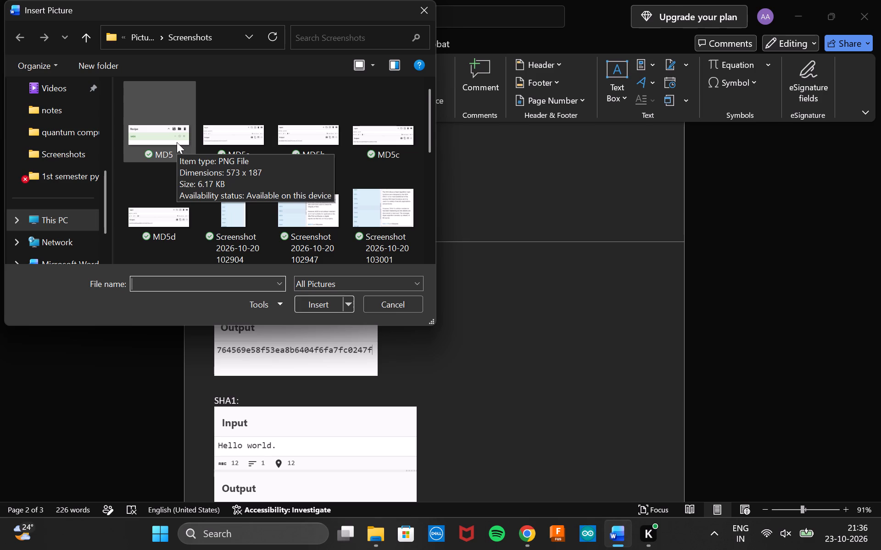
scroll(177, 142, down, 6)
click(251, 234)
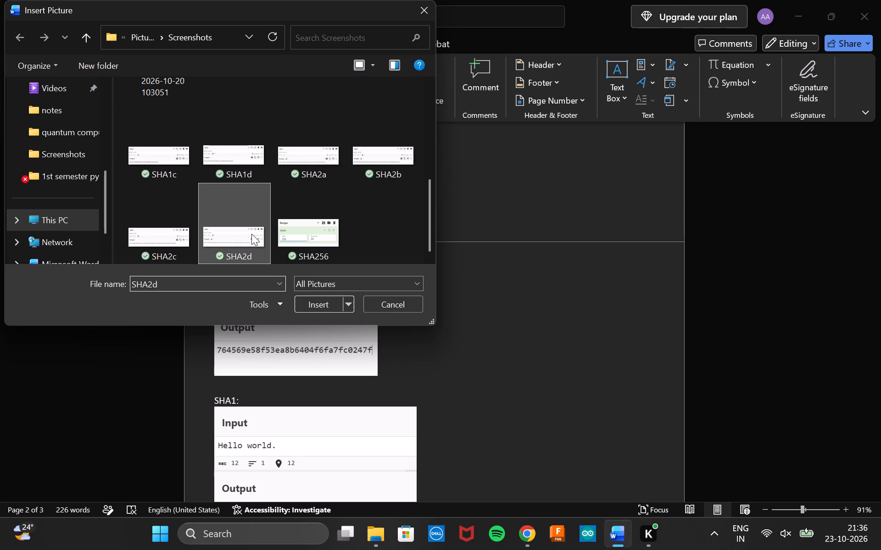
click(312, 307)
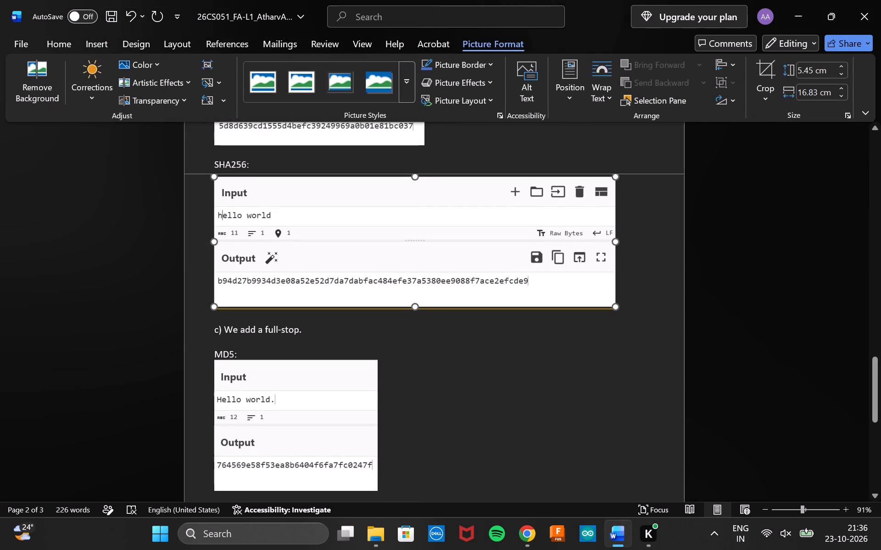
Crop the empty right side off example b's SHA256 picture to about 13.32 cm wide, leaving no blank line below its label.
click(765, 73)
drag(618, 241, 540, 238)
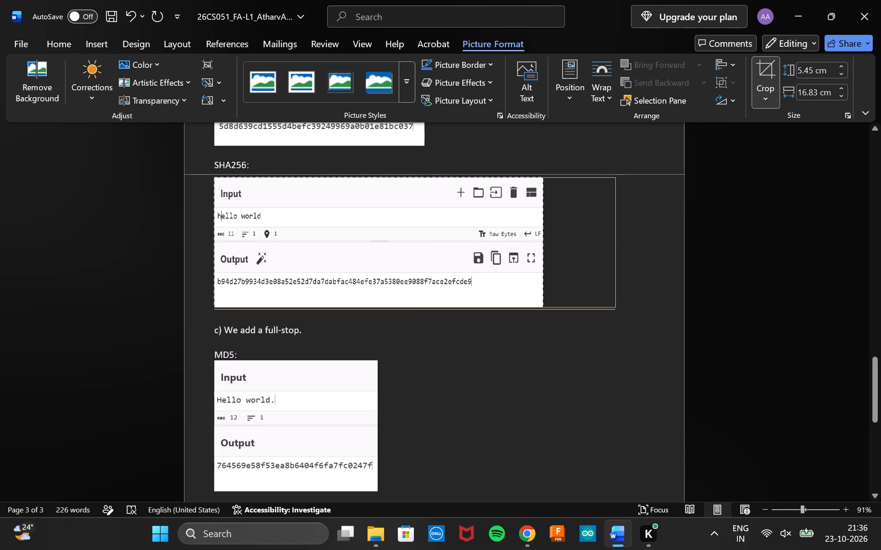
drag(540, 238, 617, 234)
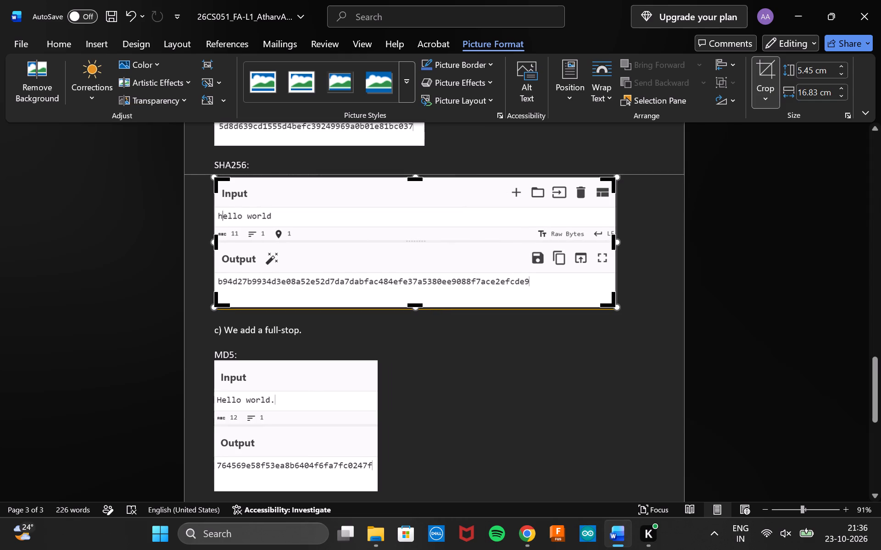
drag(611, 243, 532, 253)
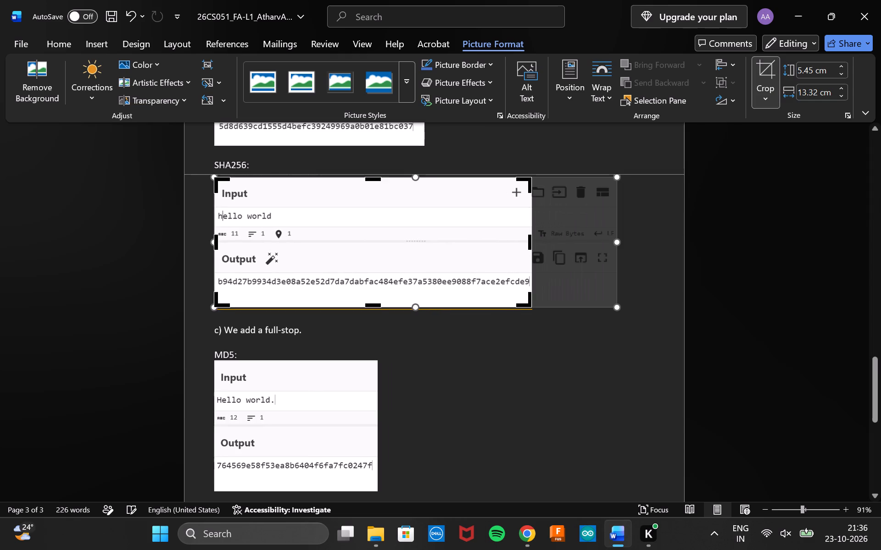
key(Return)
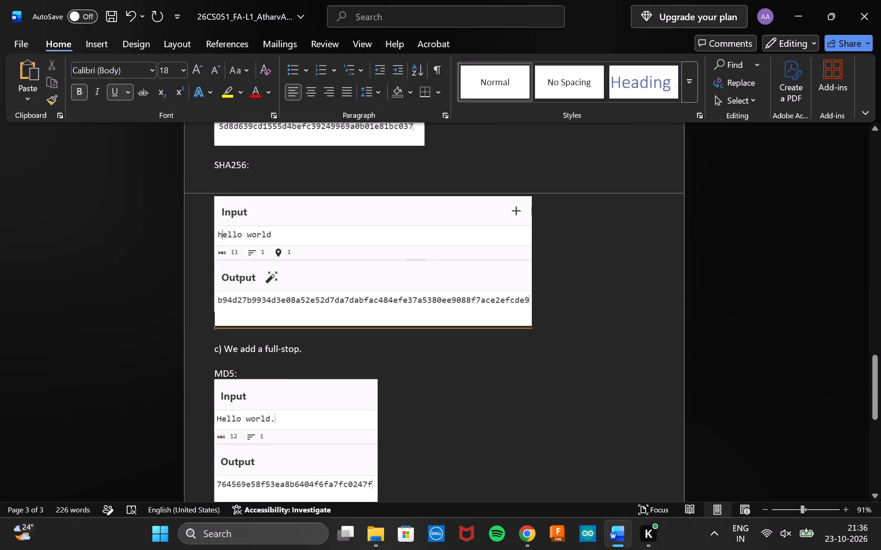
click(218, 186)
key(BackSpace)
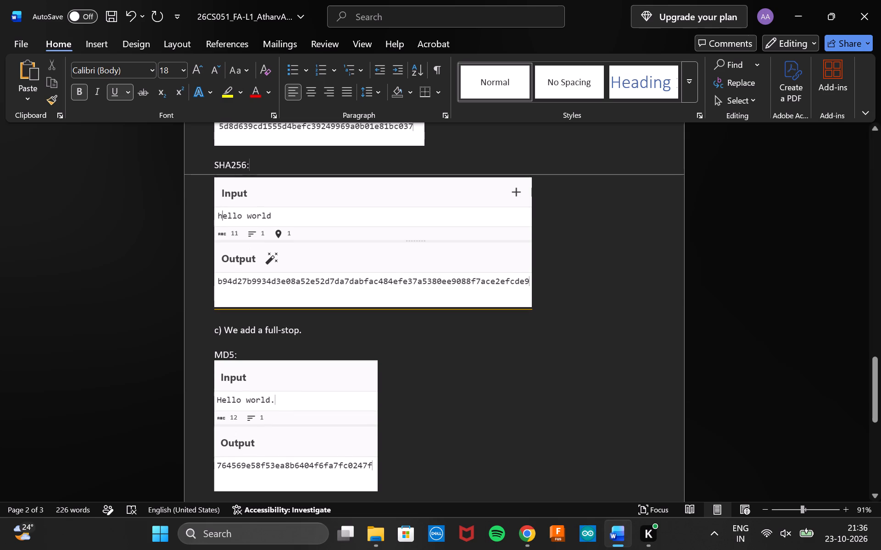
Remove the underline formatting from example b's SHA256 picture.
scroll(329, 342, down, 2)
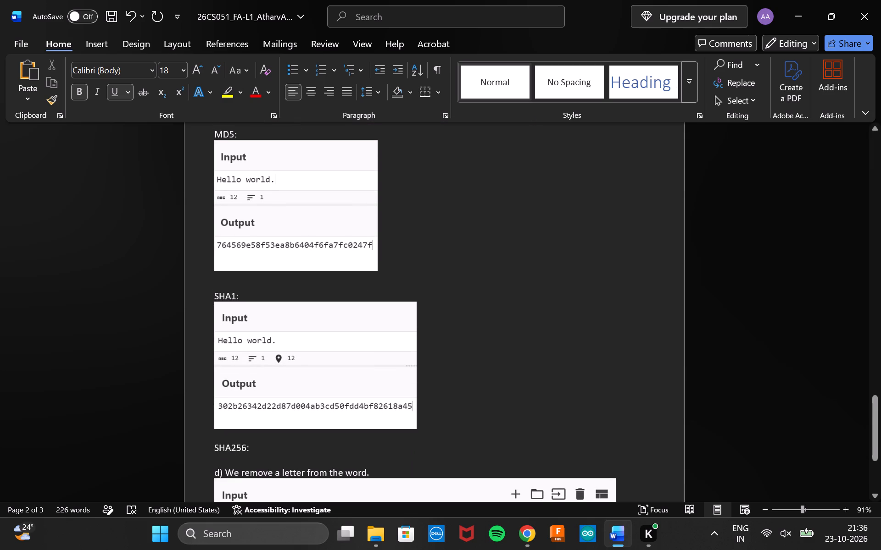
scroll(412, 226, up, 2)
click(362, 267)
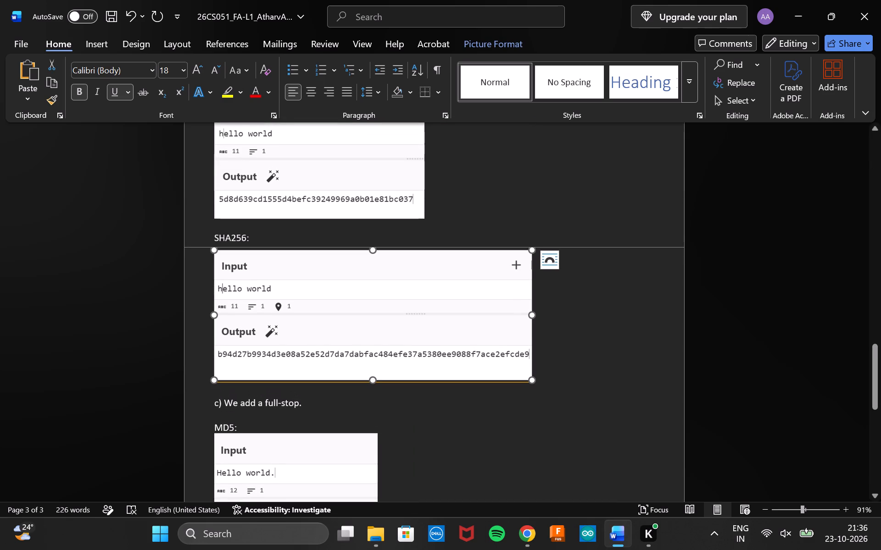
click(113, 87)
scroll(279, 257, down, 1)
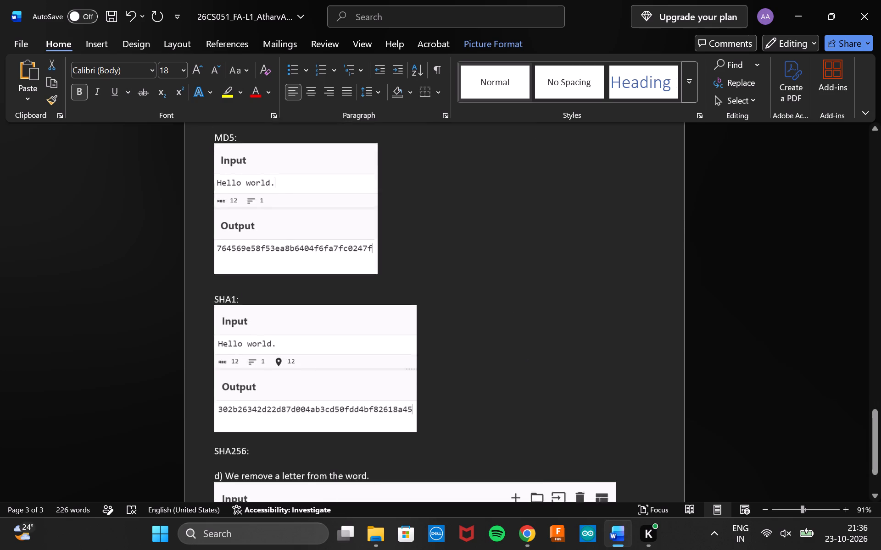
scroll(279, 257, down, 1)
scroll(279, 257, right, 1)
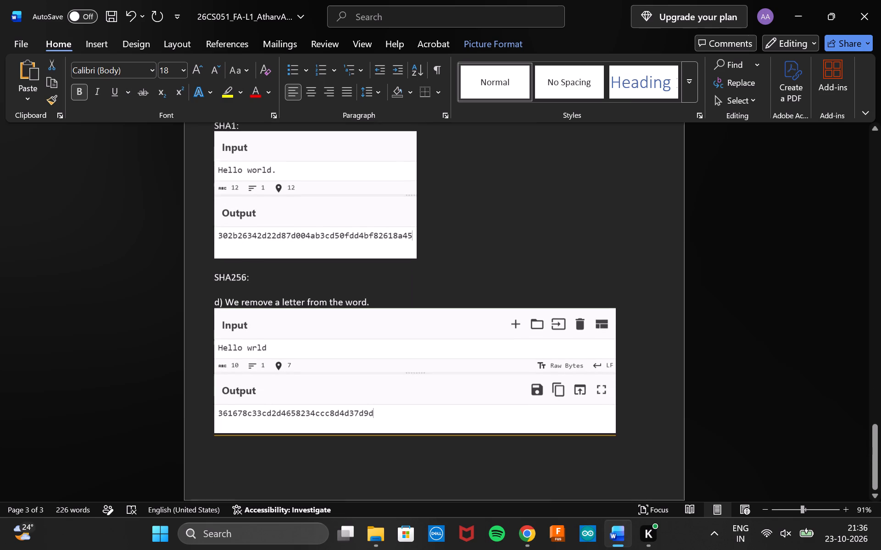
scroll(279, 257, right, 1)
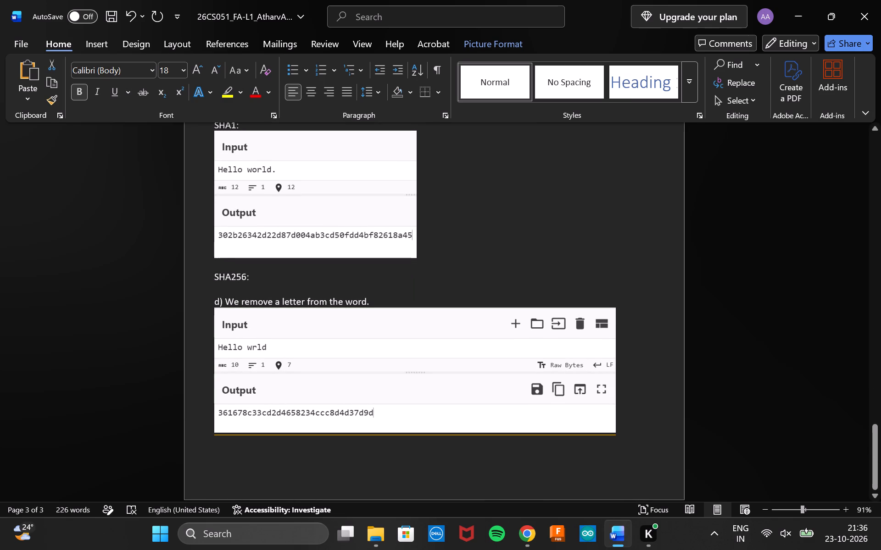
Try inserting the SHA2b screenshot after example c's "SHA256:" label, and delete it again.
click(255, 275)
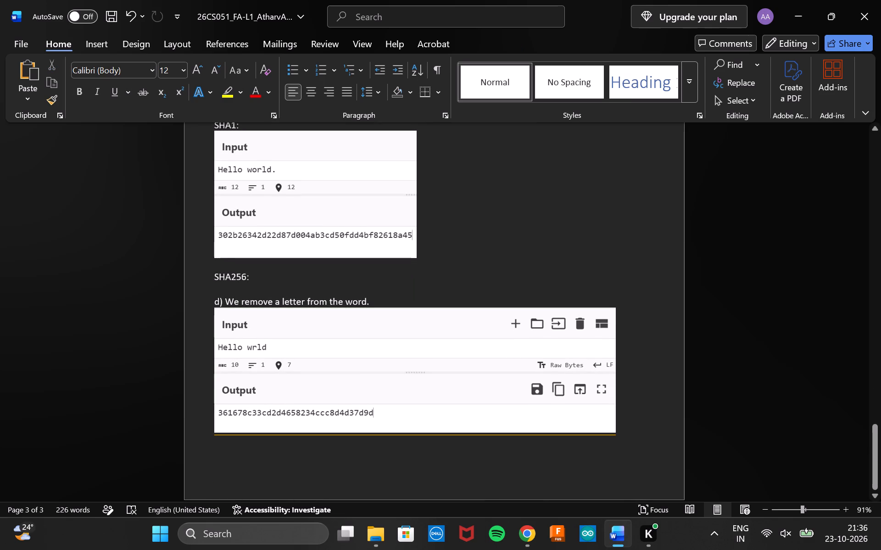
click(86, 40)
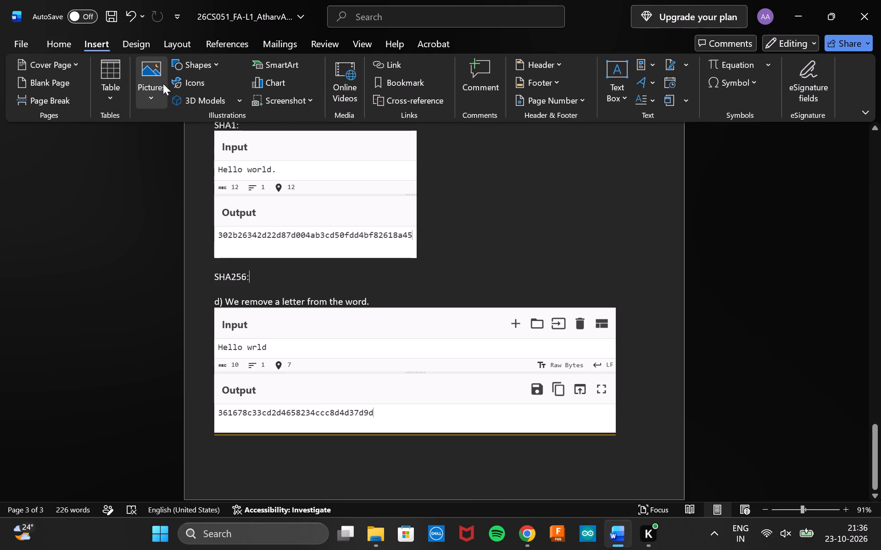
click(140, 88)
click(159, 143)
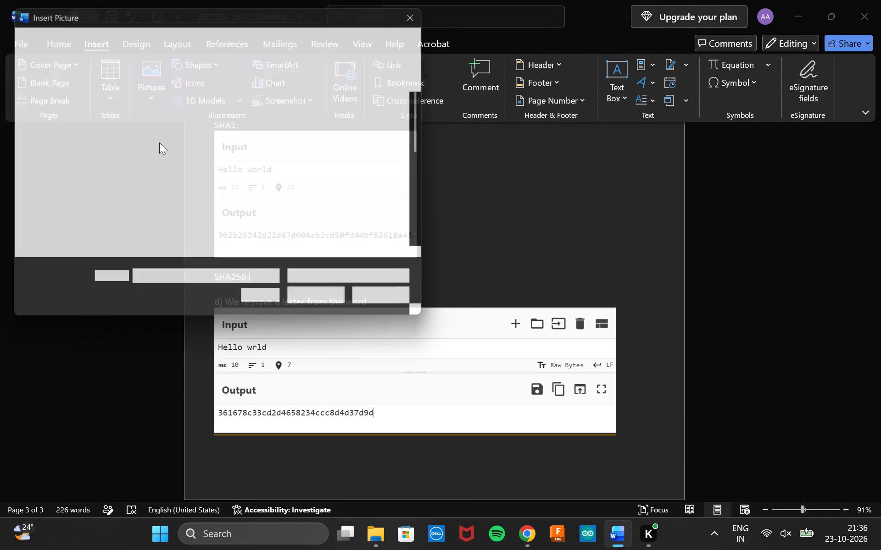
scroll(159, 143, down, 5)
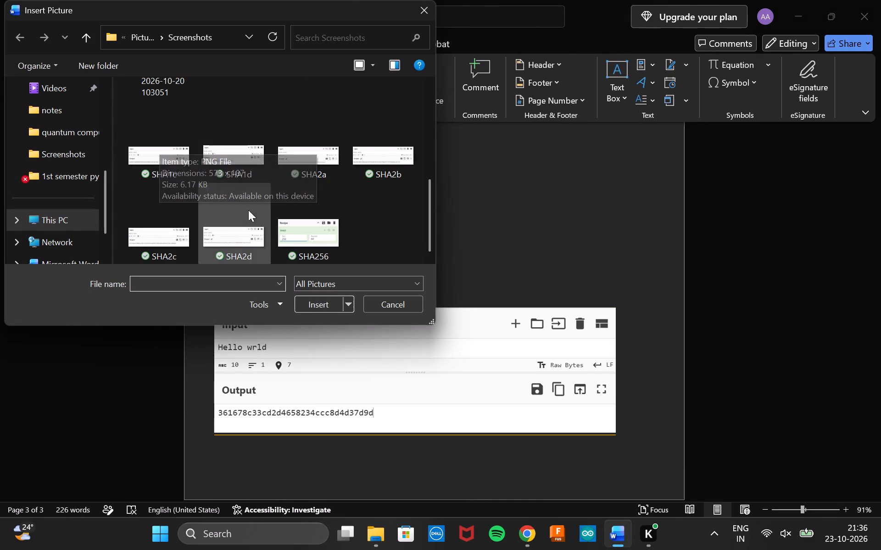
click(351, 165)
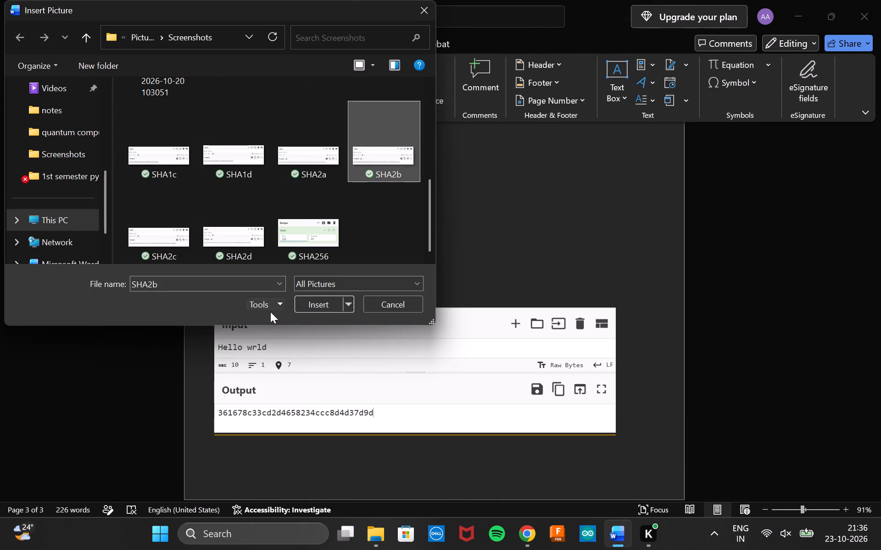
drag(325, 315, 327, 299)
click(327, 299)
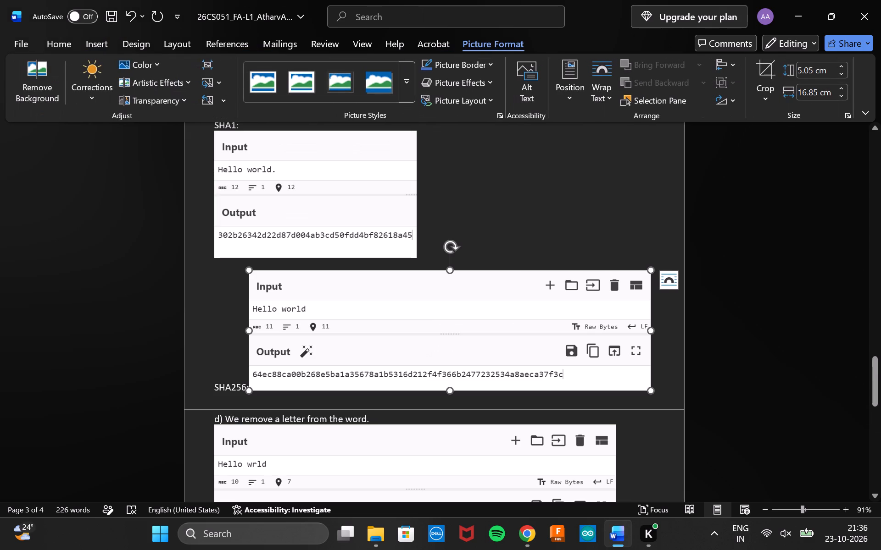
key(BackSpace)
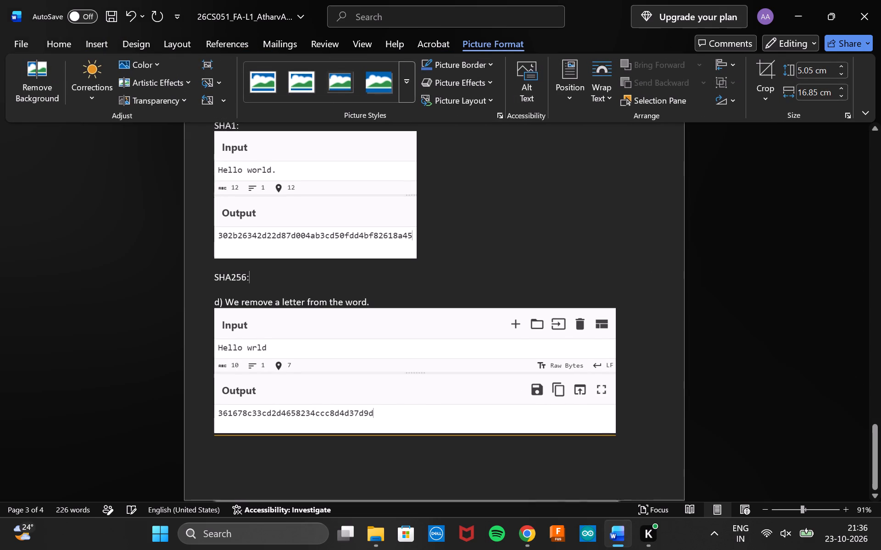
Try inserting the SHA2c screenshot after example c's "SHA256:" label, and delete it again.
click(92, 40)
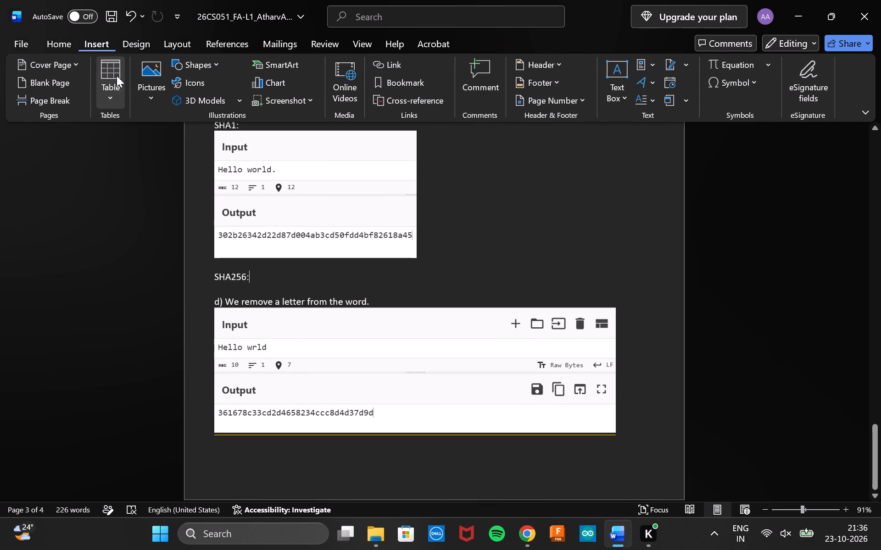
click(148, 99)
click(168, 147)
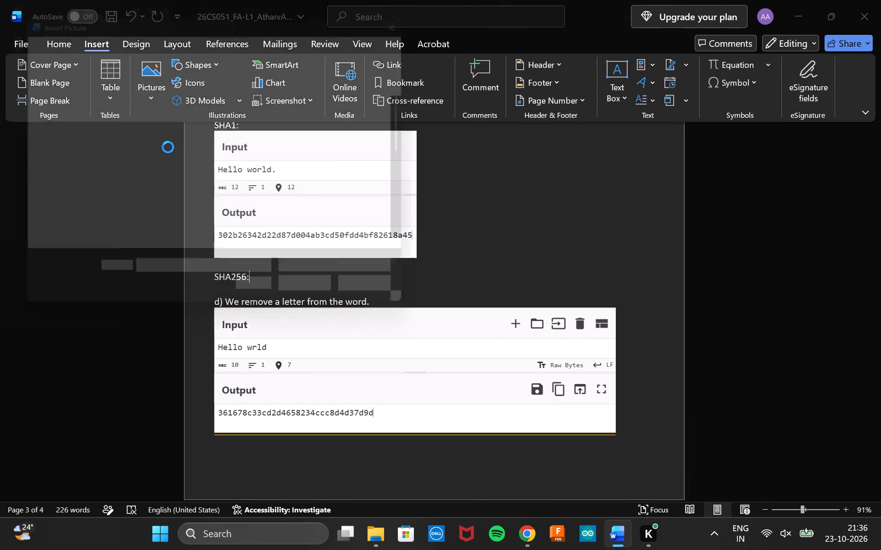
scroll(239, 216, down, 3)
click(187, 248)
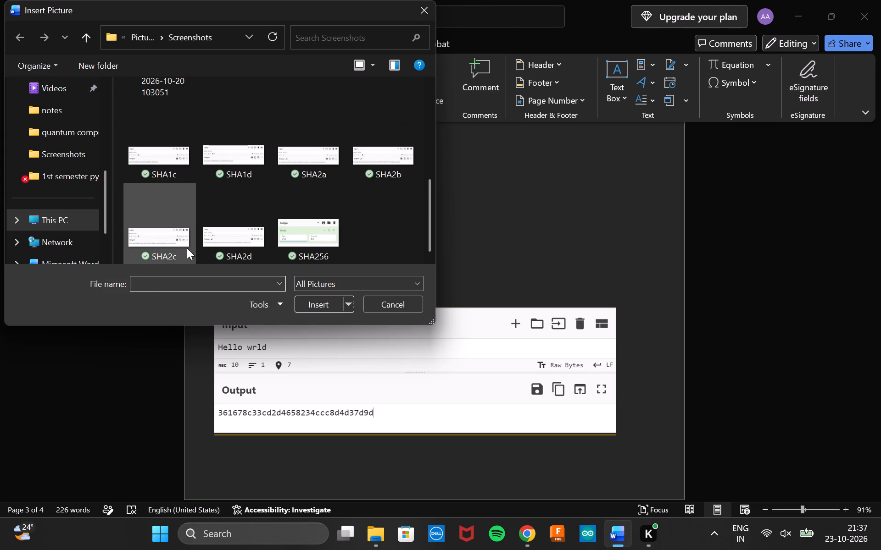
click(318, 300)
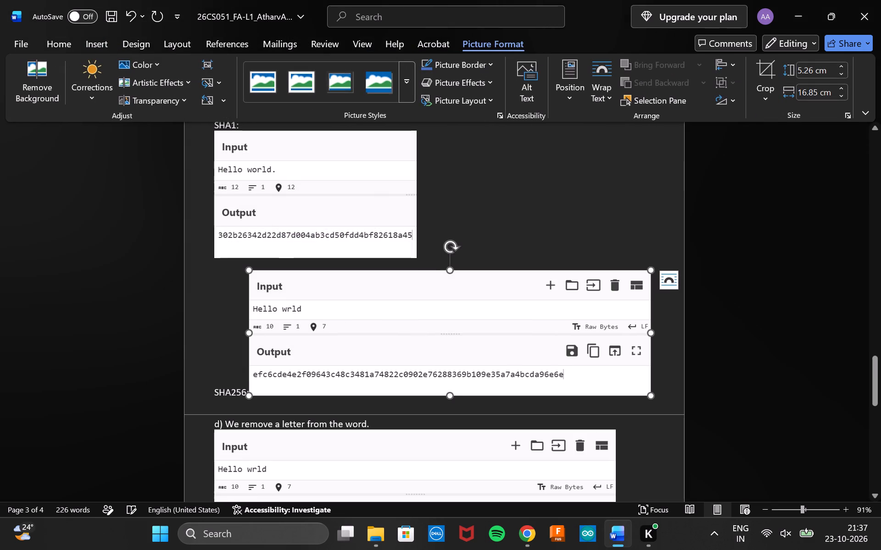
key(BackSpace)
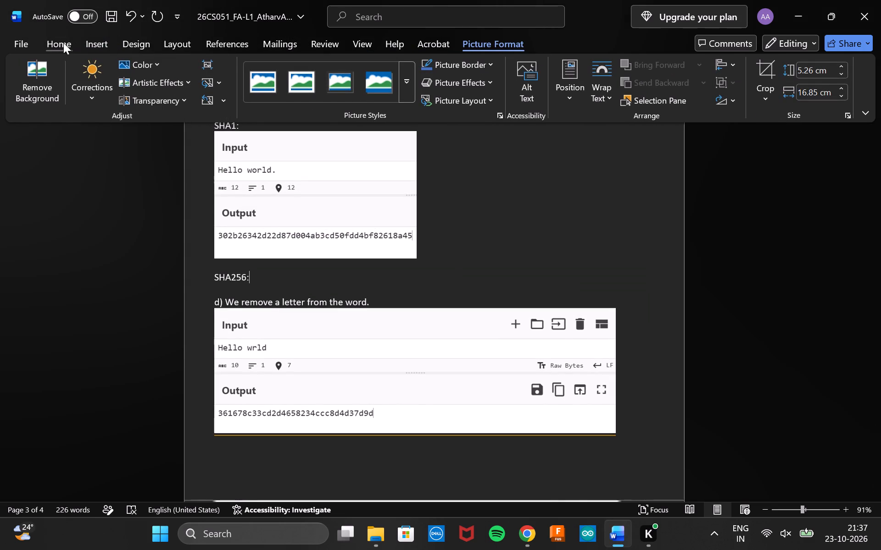
Insert the SHA1d screenshot from the Screenshots folder after example c's "SHA256:" label.
click(63, 43)
drag(96, 38, 229, 126)
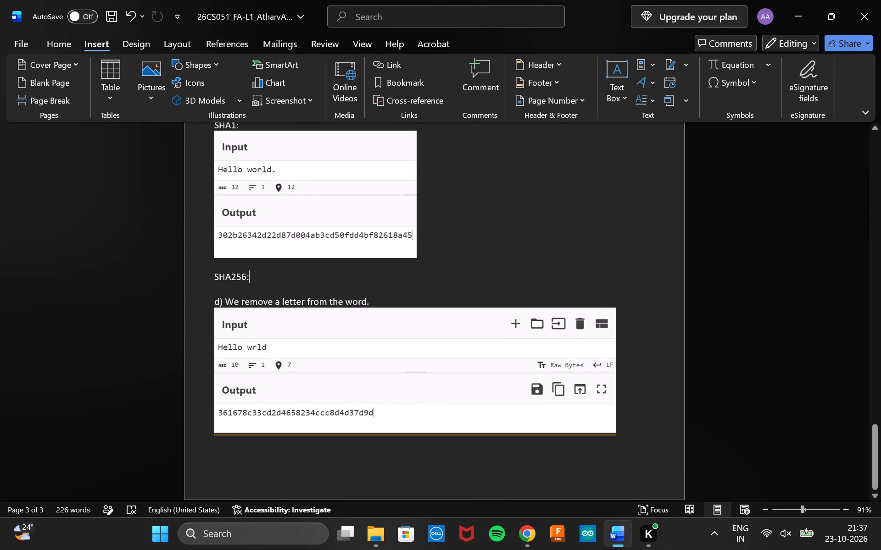
drag(229, 126, 149, 93)
click(149, 93)
click(162, 132)
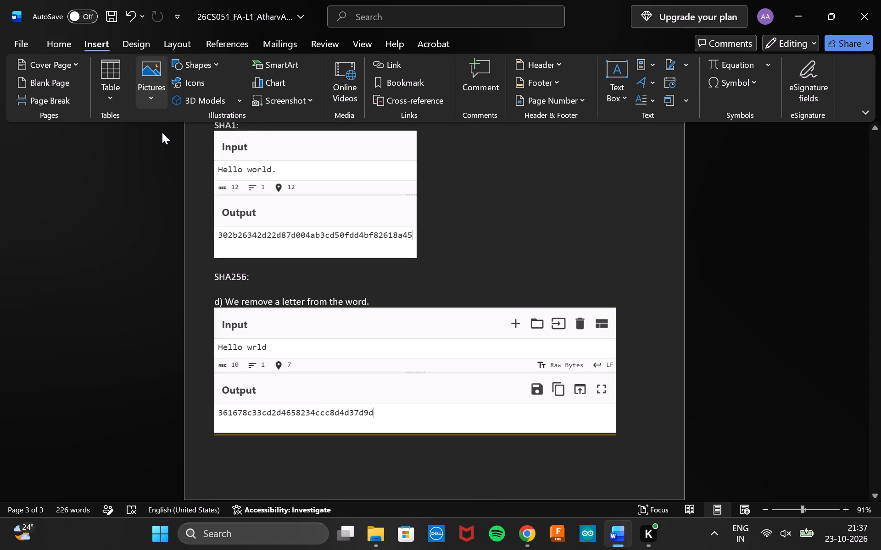
scroll(295, 220, down, 5)
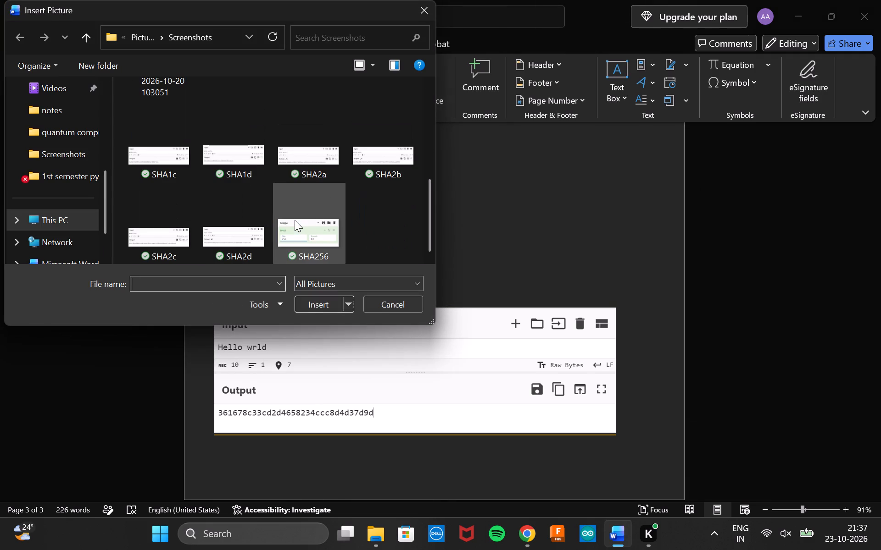
click(256, 166)
key(Return)
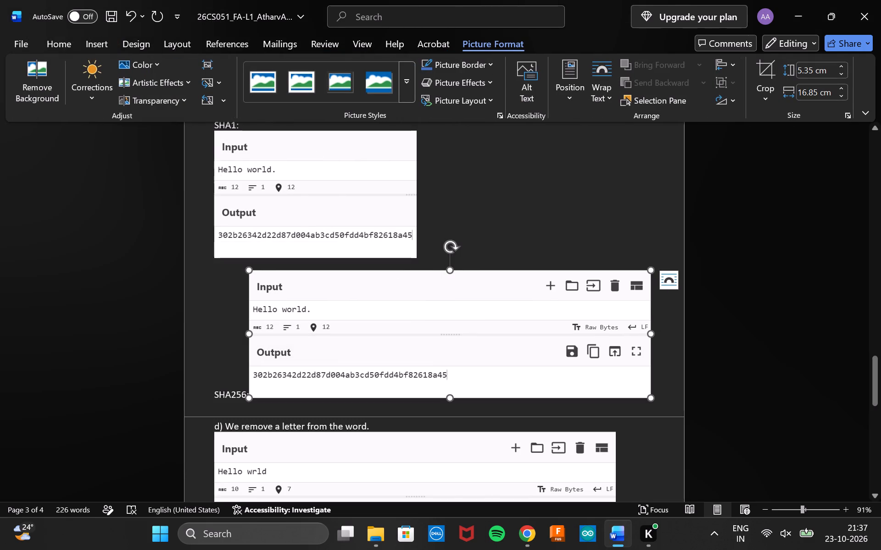
Crop the empty right side off example c's SHA256 picture to about 8.35 cm wide.
click(766, 63)
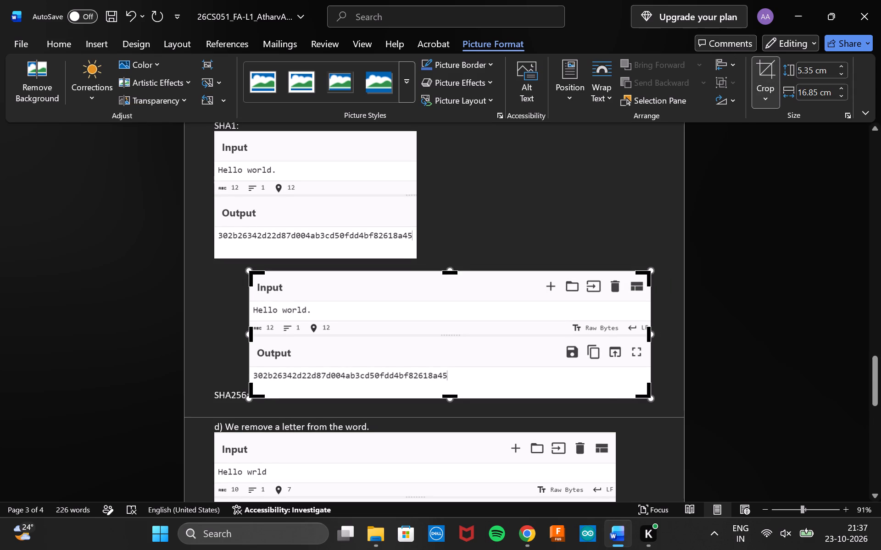
drag(648, 334, 448, 350)
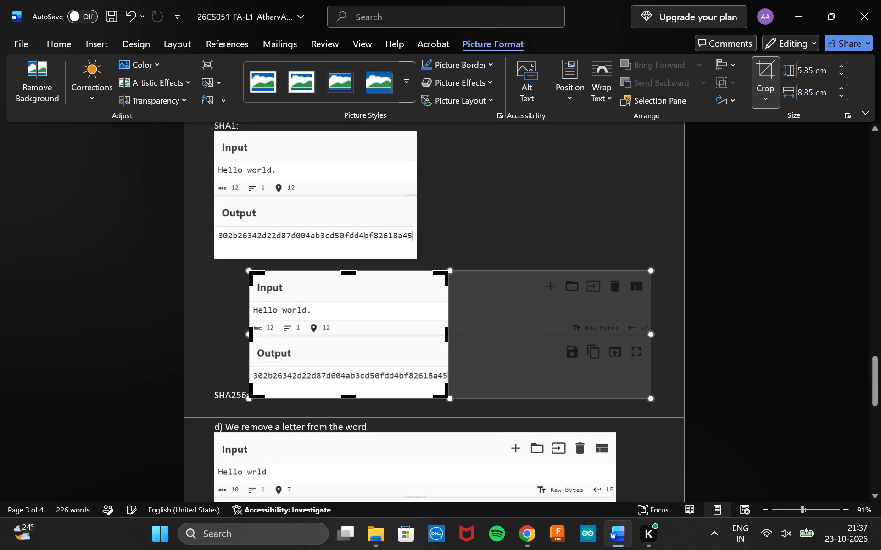
key(Return)
Replace the picture under example a's "SHA256:" label with the SHA2b screenshot from the Screenshots folder.
scroll(398, 318, up, 2)
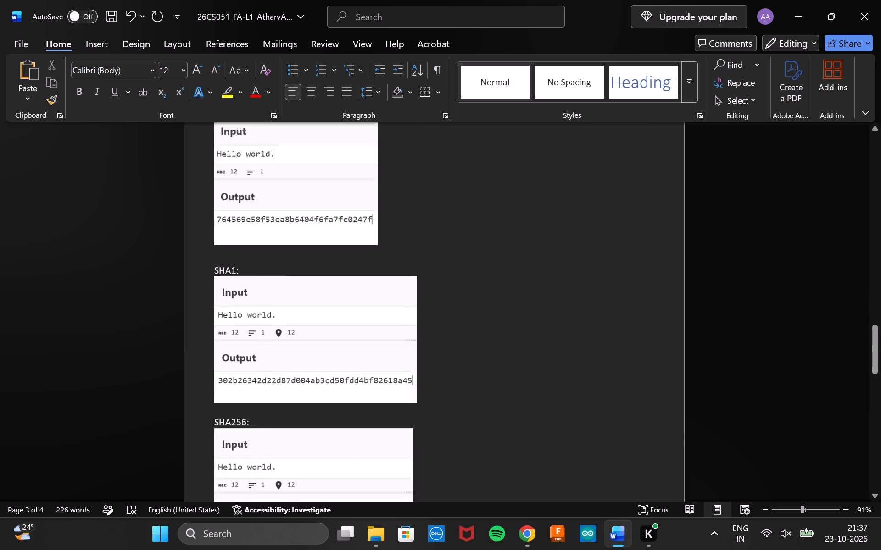
scroll(398, 318, up, 5)
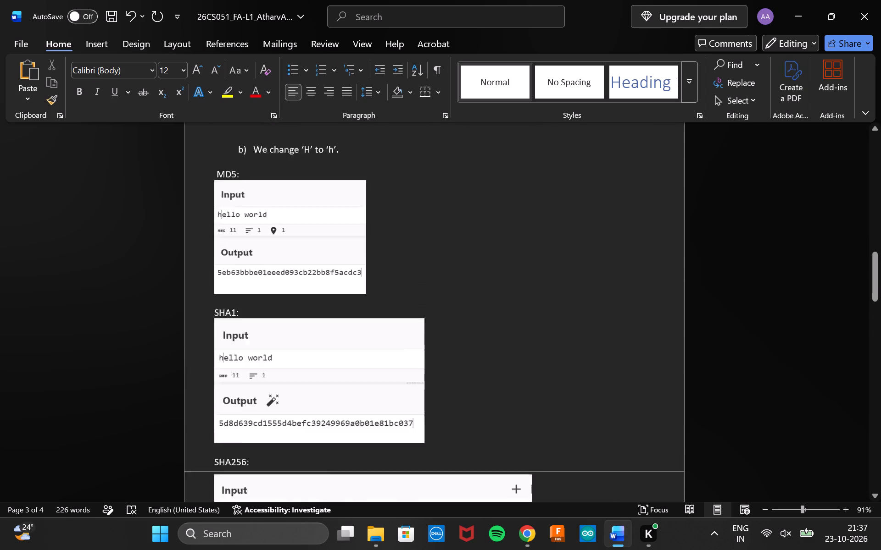
scroll(398, 318, up, 3)
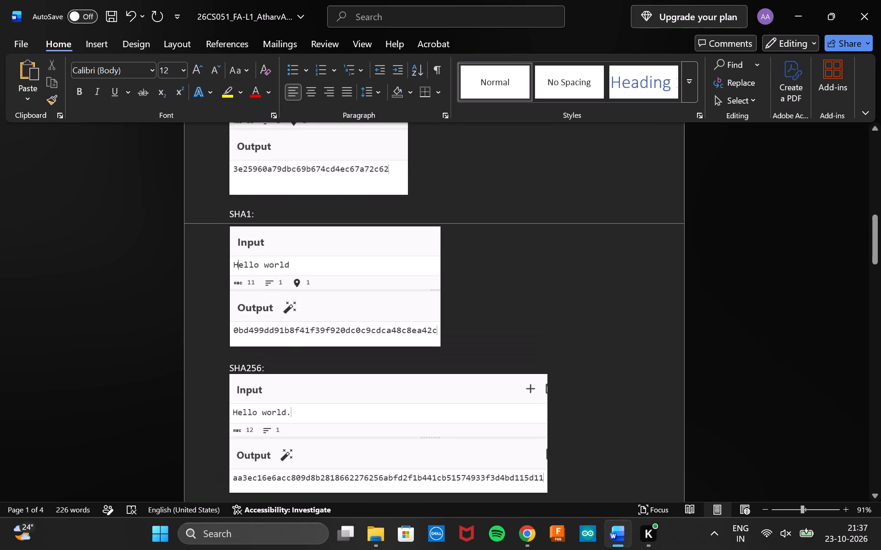
click(381, 396)
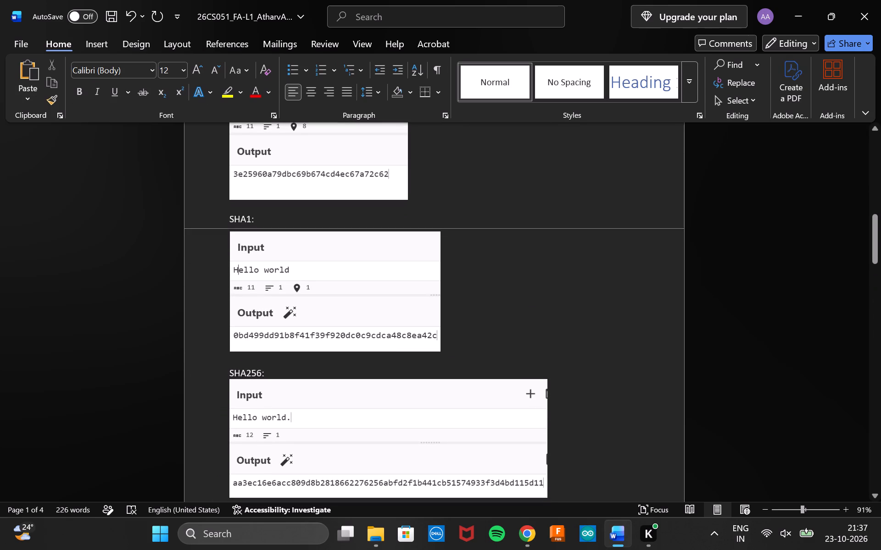
key(BackSpace)
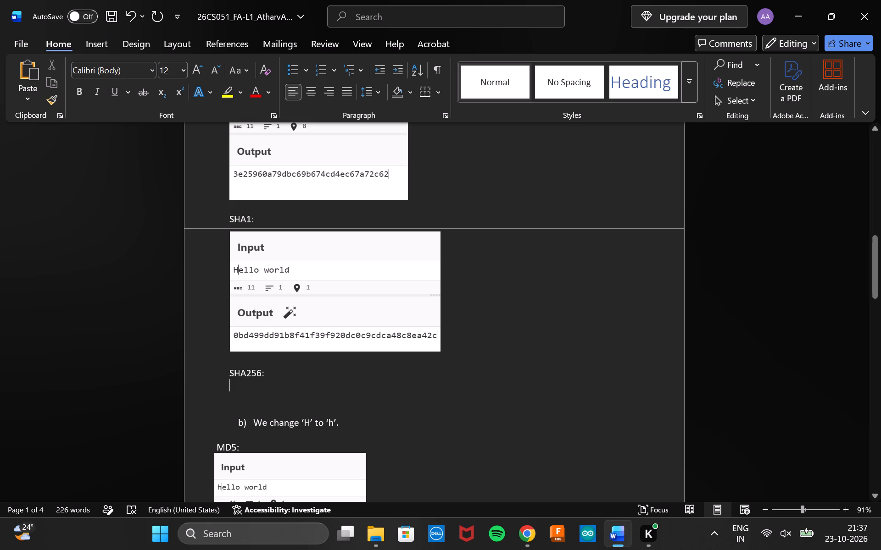
click(268, 376)
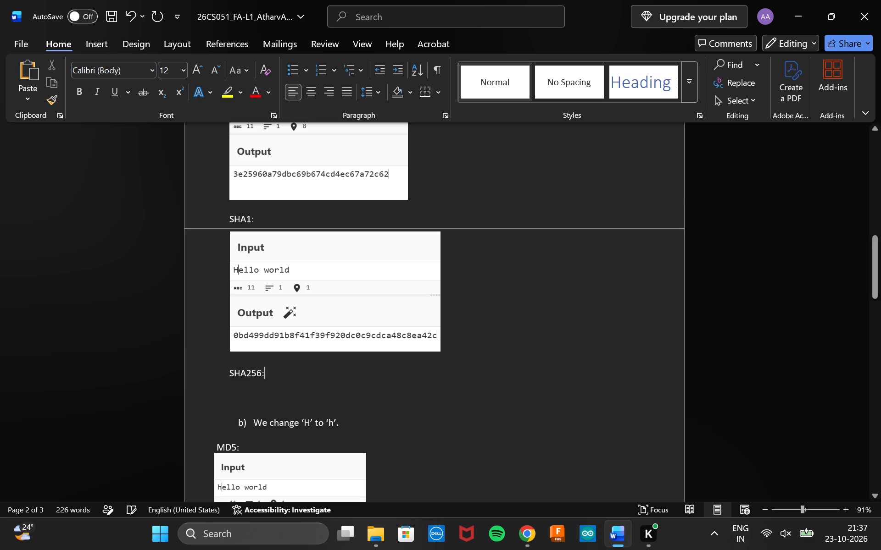
drag(104, 42, 135, 91)
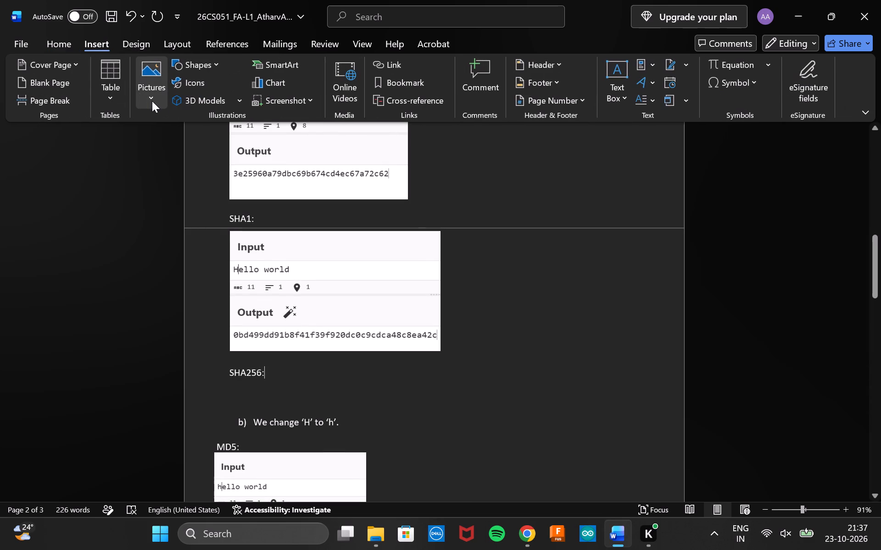
click(152, 101)
click(159, 145)
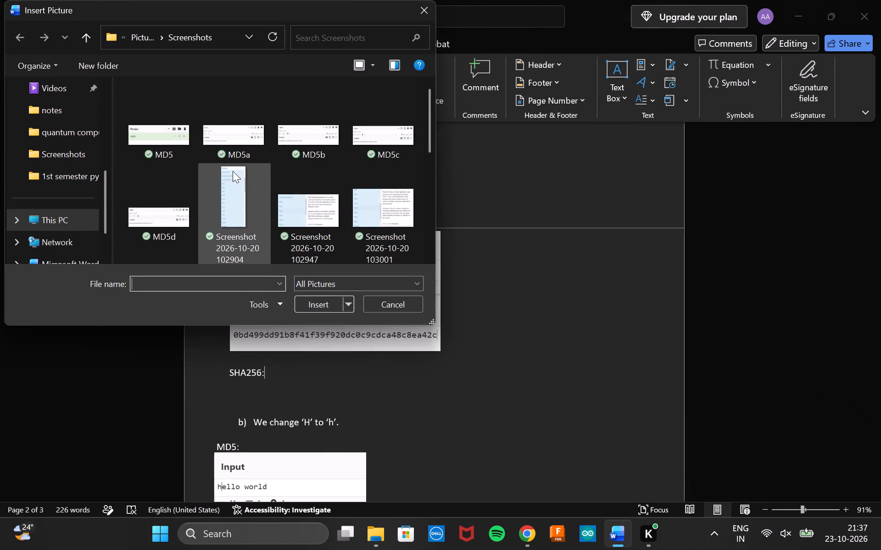
scroll(262, 229, down, 5)
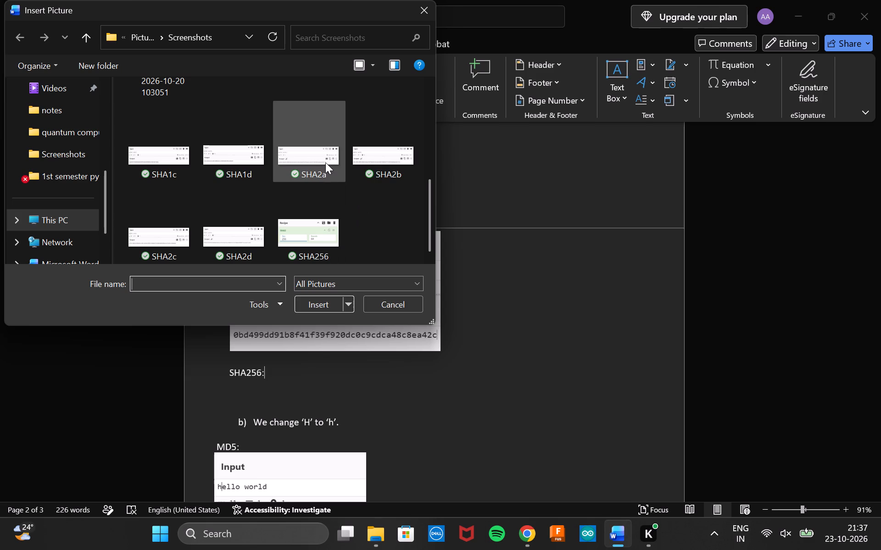
click(362, 160)
click(310, 301)
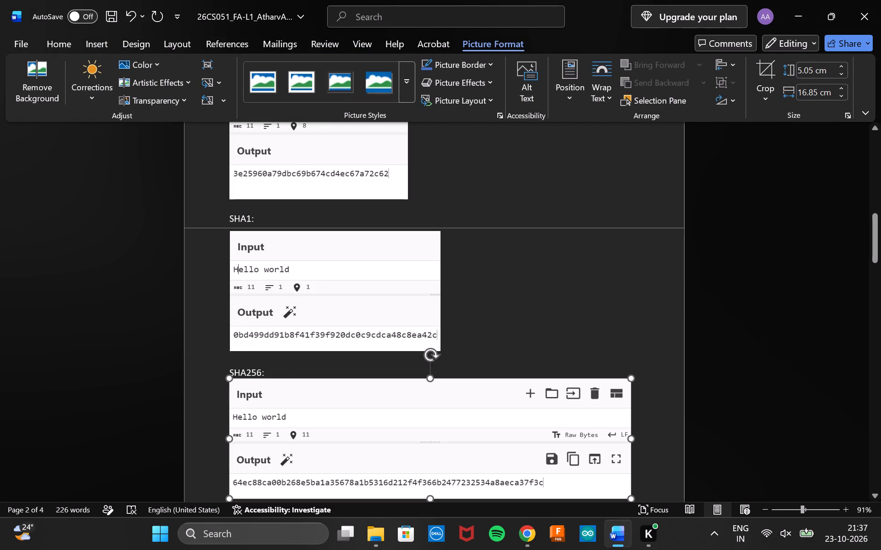
Crop the right side off example a's SHA256 picture to about 13.22 cm wide, just past the end of the hash.
click(763, 73)
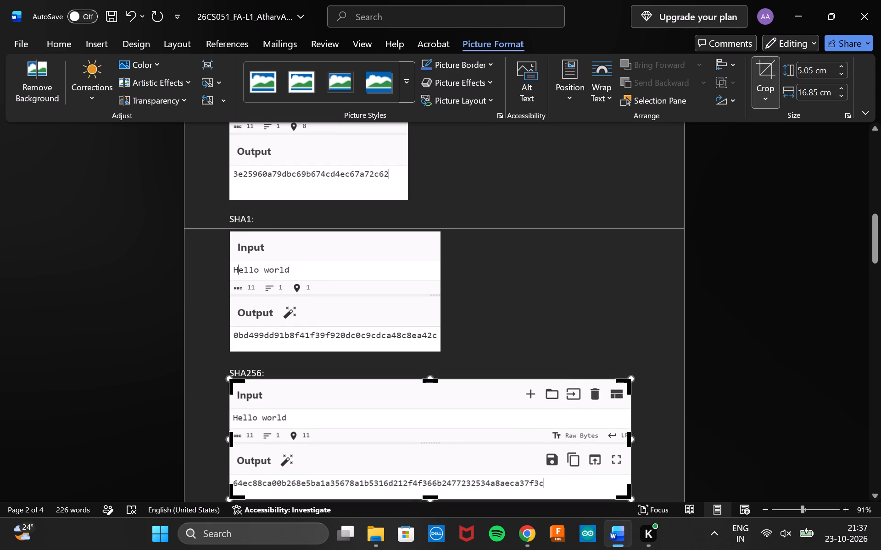
drag(629, 440, 545, 451)
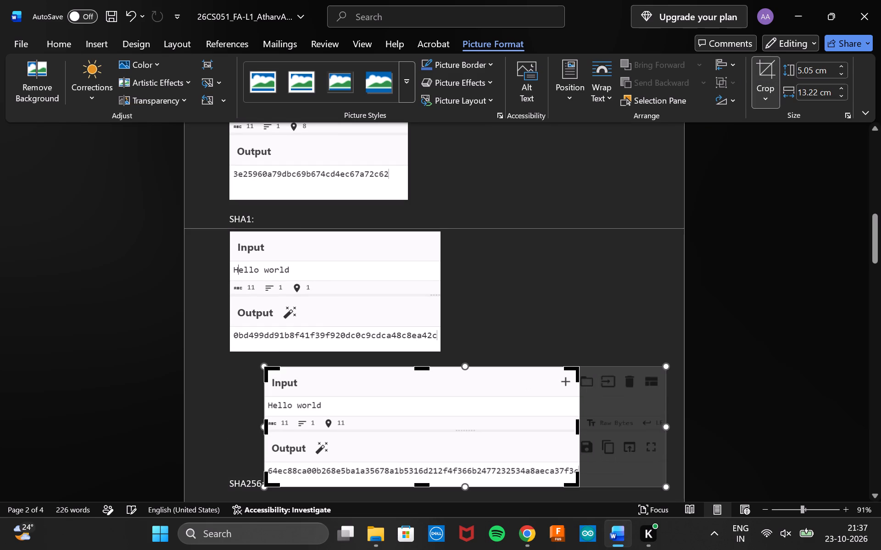
key(Return)
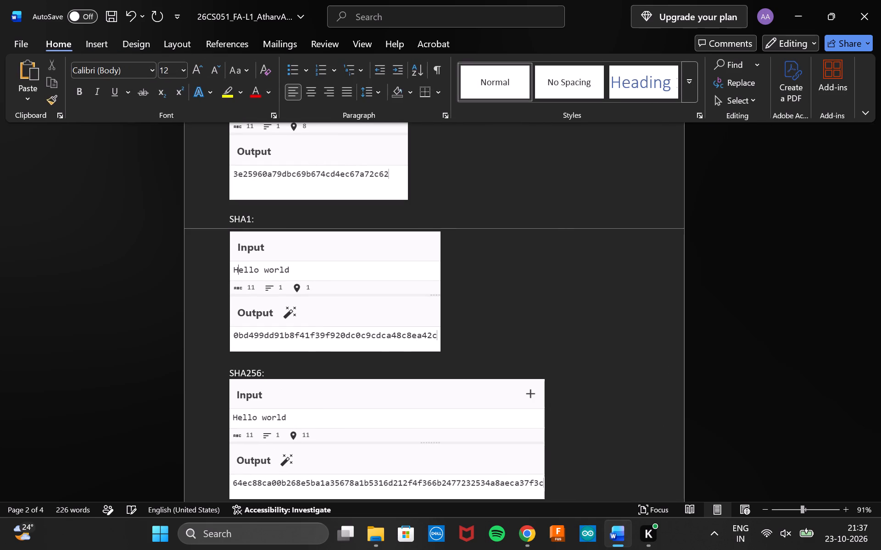
Remove the underline formatting from the picture under example d, "We remove a letter from the word.".
scroll(583, 332, down, 3)
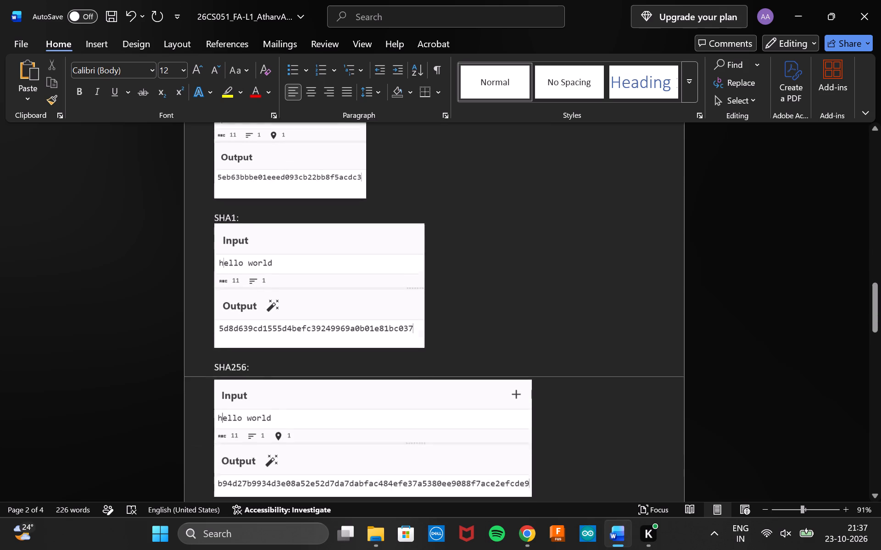
scroll(583, 332, down, 3)
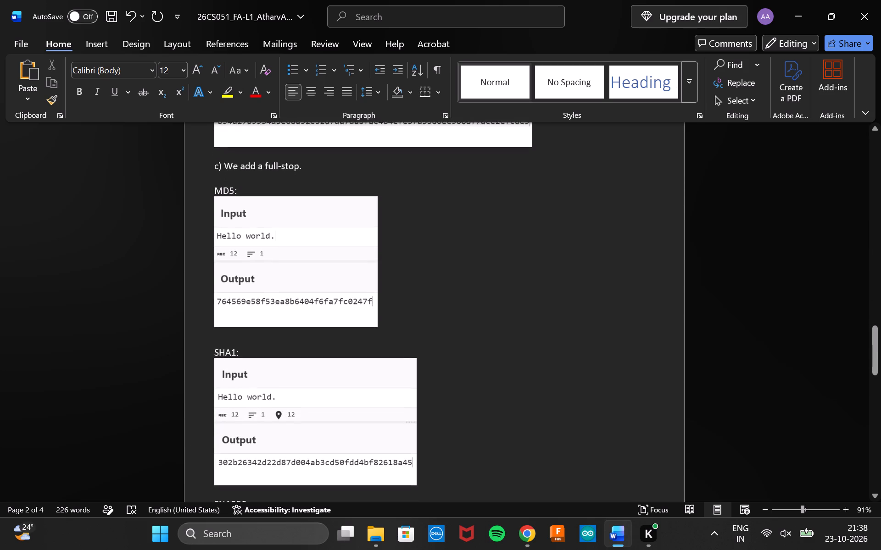
scroll(583, 332, down, 4)
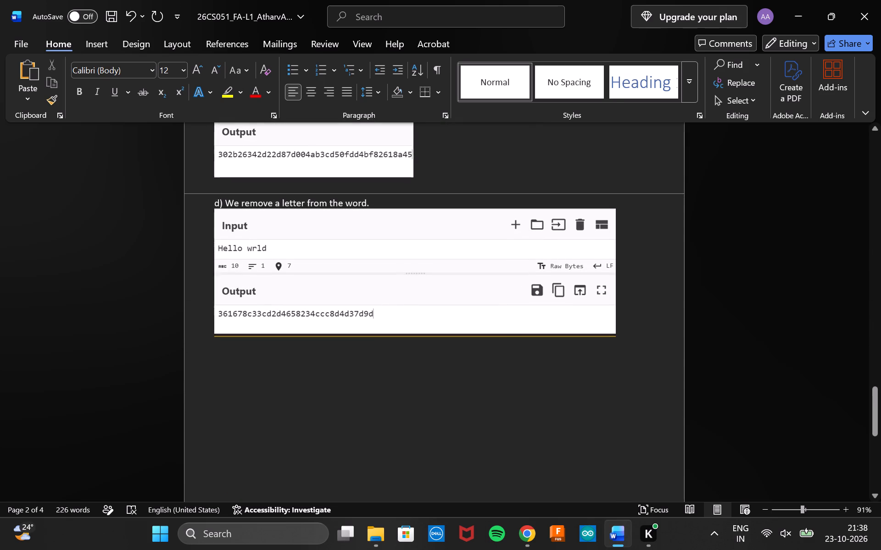
click(444, 313)
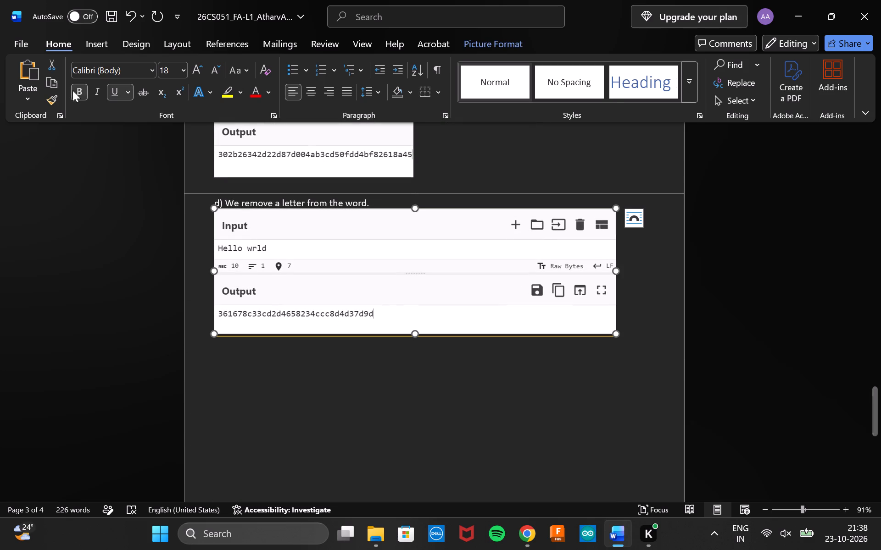
click(115, 88)
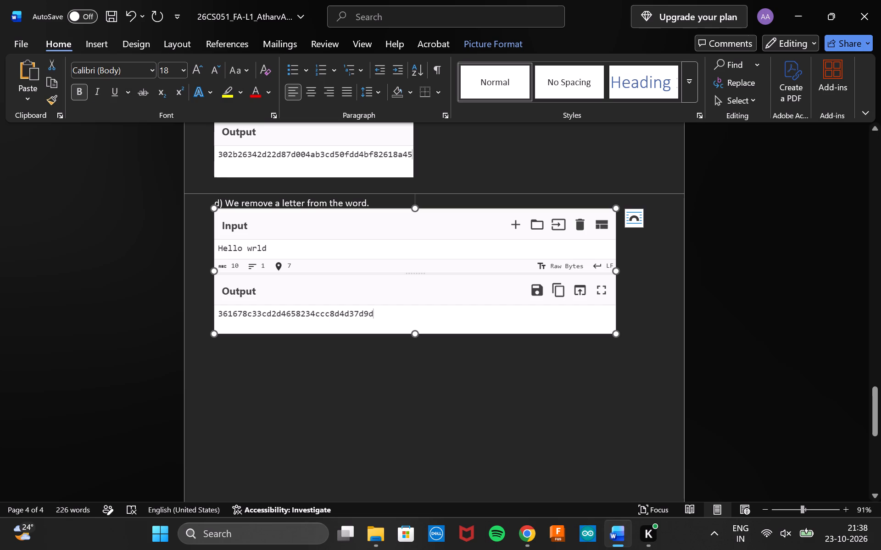
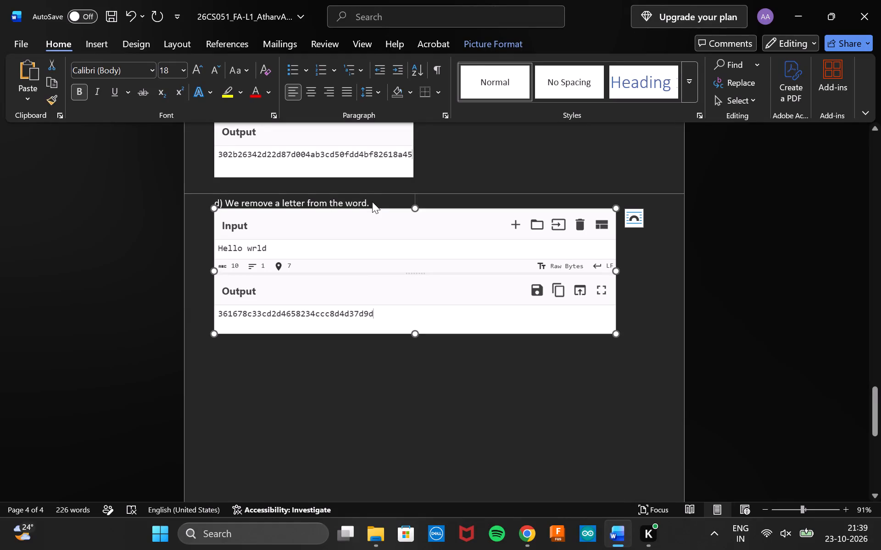
Add an "MD5:" label on its own unnumbered line between the "We remove a letter from the word." caption and its picture.
click(373, 202)
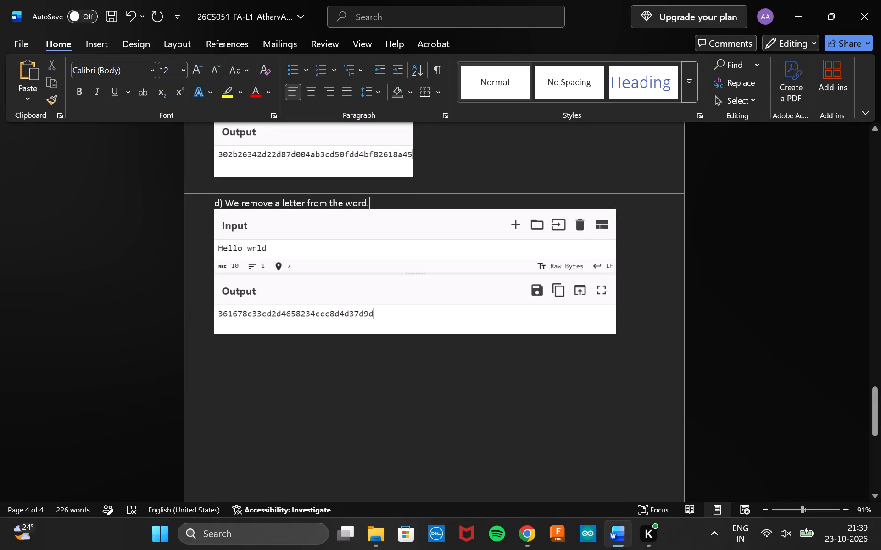
key(s)
key(h)
key(BackSpace)
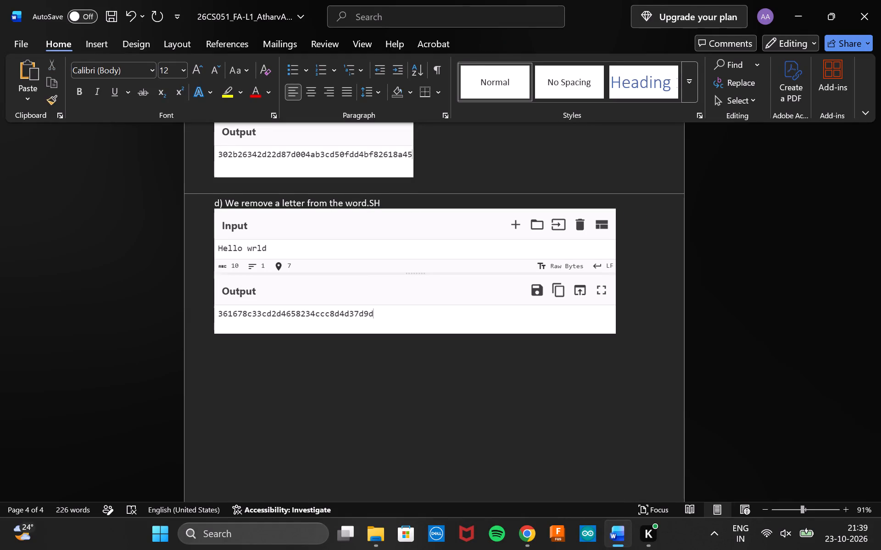
key(BackSpace)
text(MD5)
click(404, 203)
key(shift+colon)
key(Left)
key(Left)
key(Left)
key(Left)
key(Return)
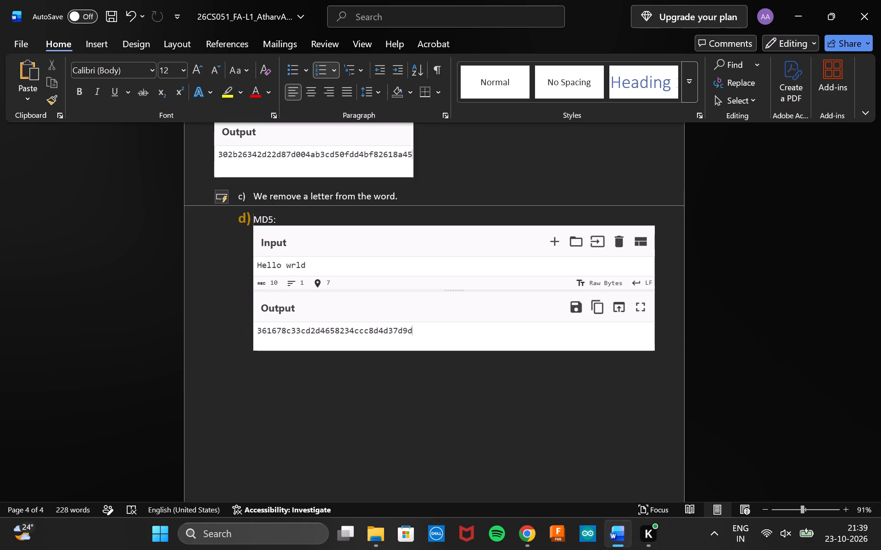
key(BackSpace)
key(BackSpace)
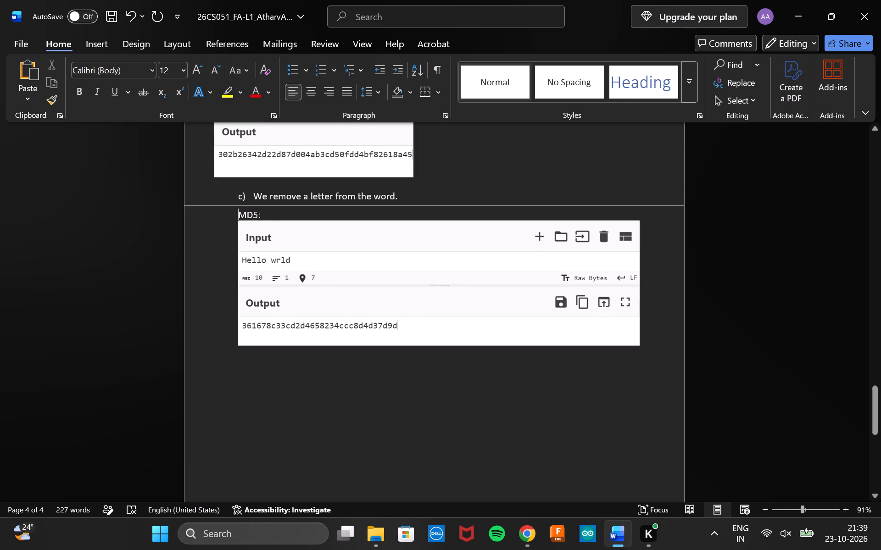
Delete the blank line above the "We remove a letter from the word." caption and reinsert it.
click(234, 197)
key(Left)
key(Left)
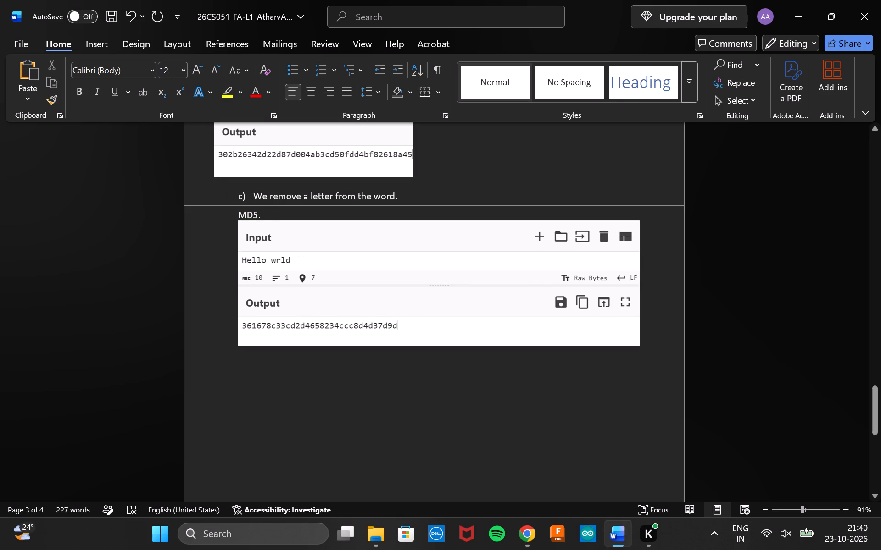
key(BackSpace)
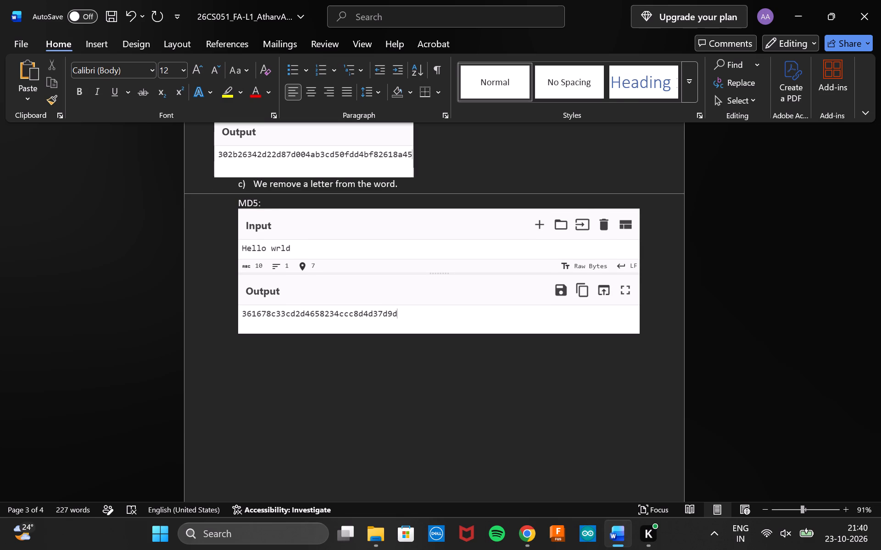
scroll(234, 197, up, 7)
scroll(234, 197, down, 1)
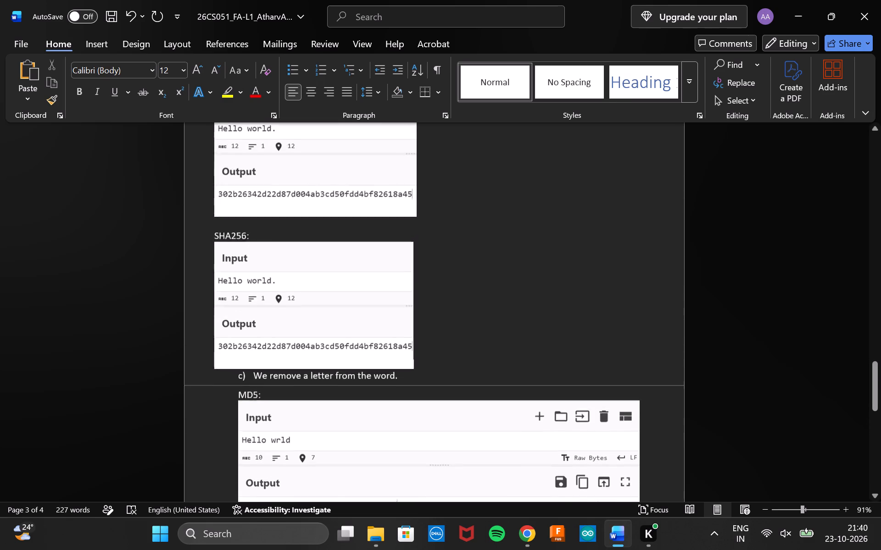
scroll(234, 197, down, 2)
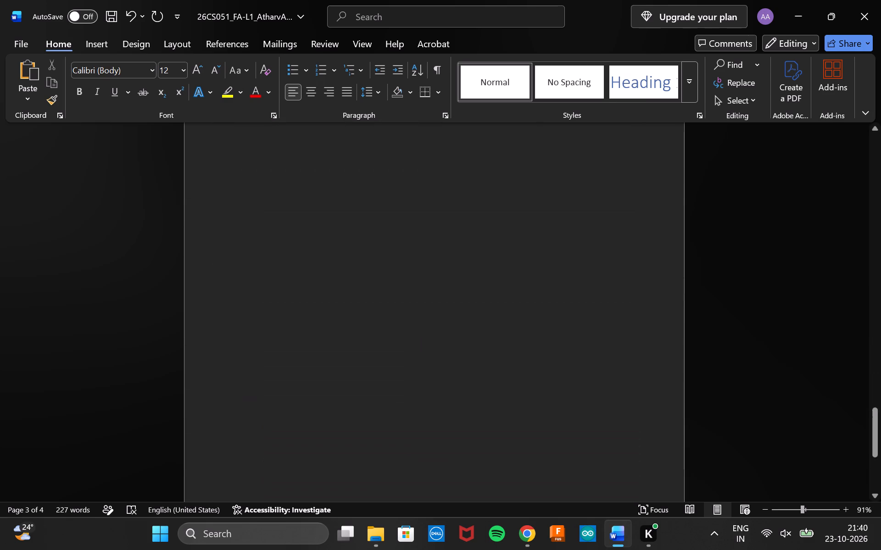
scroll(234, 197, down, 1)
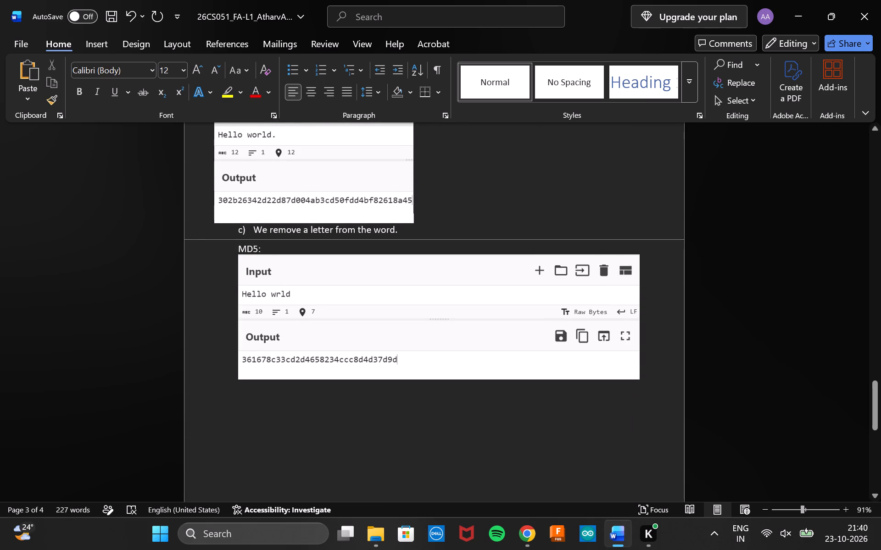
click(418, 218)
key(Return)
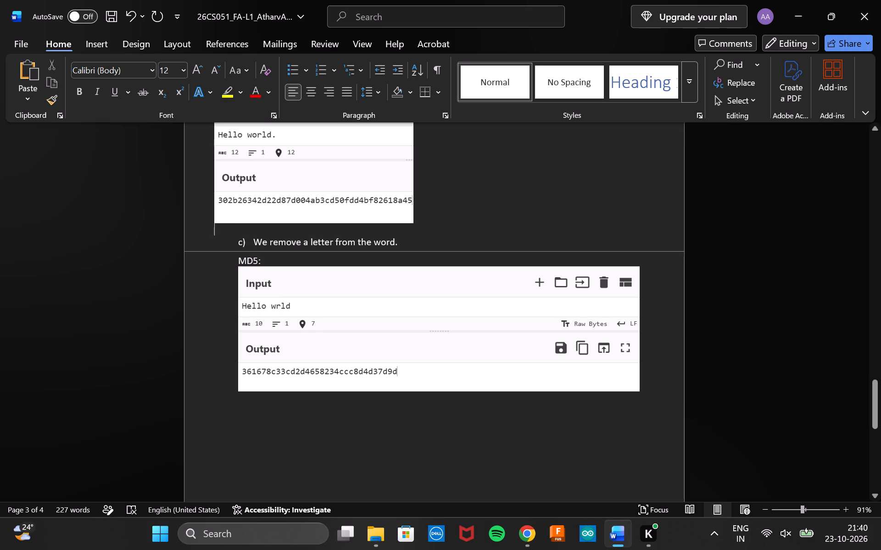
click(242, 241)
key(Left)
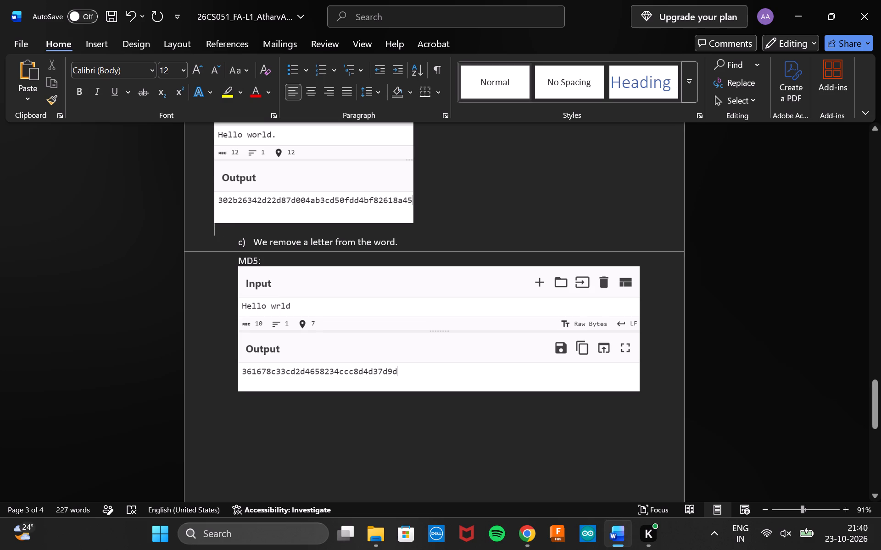
Realign the "MD5:" label line and its picture with the caption's text indent, keeping the line unnumbered.
click(238, 263)
key(BackSpace)
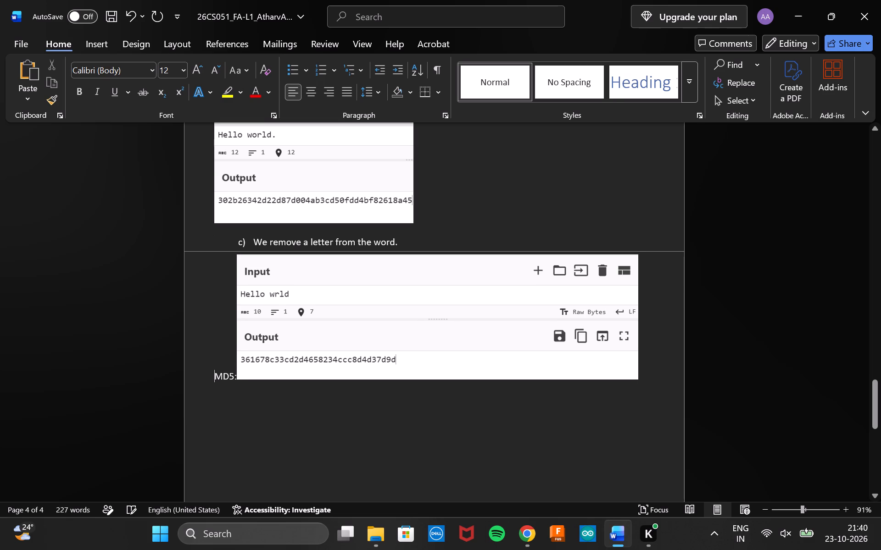
key(BackSpace)
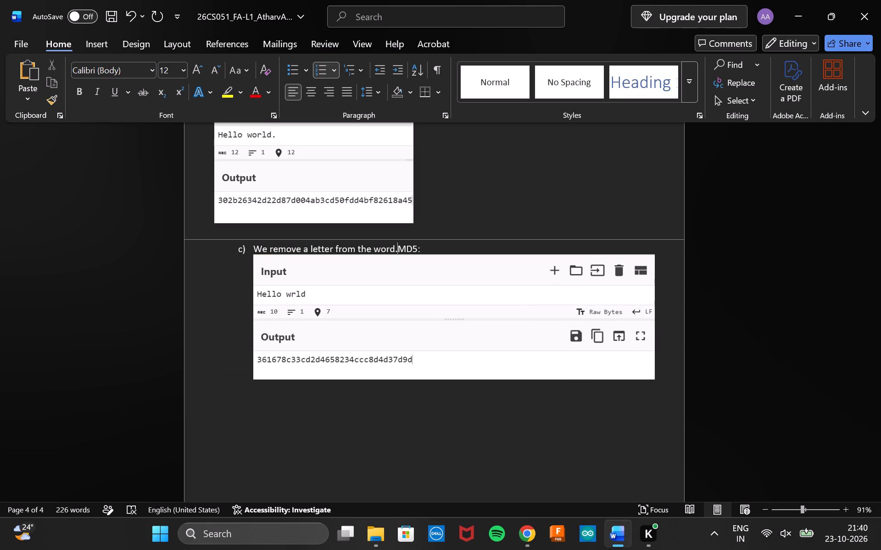
key(Return)
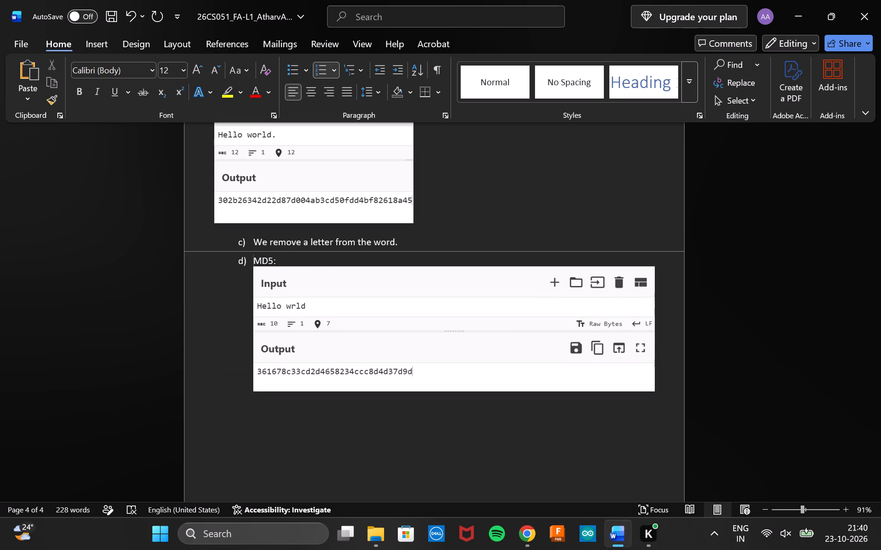
key(BackSpace)
Crop the right side off the "Hello wrld" MD5 picture to about 7.2 cm wide, just past the end of the hash.
click(480, 323)
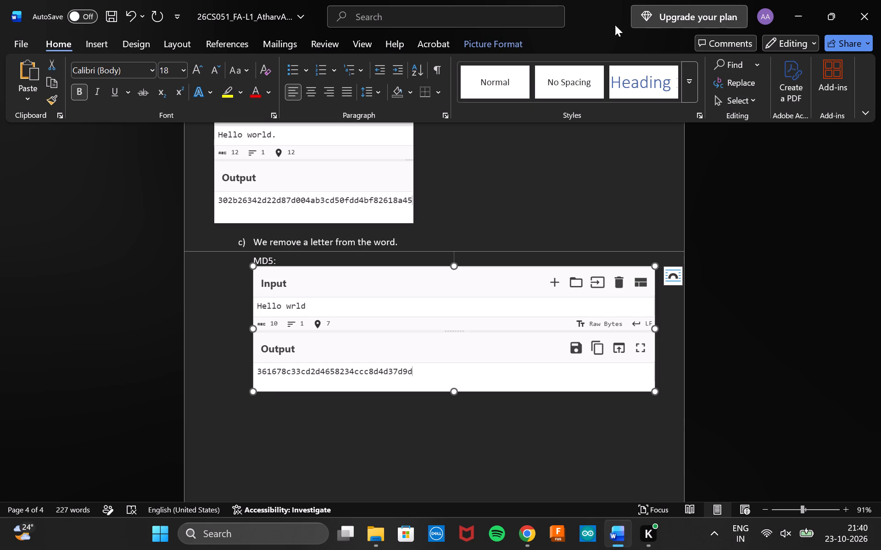
double_click(507, 318)
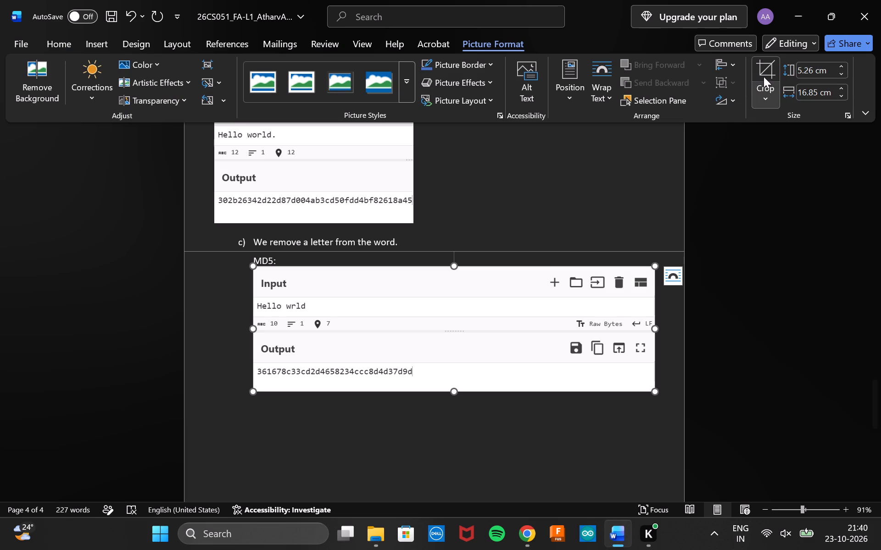
click(764, 77)
drag(654, 329, 425, 345)
click(425, 345)
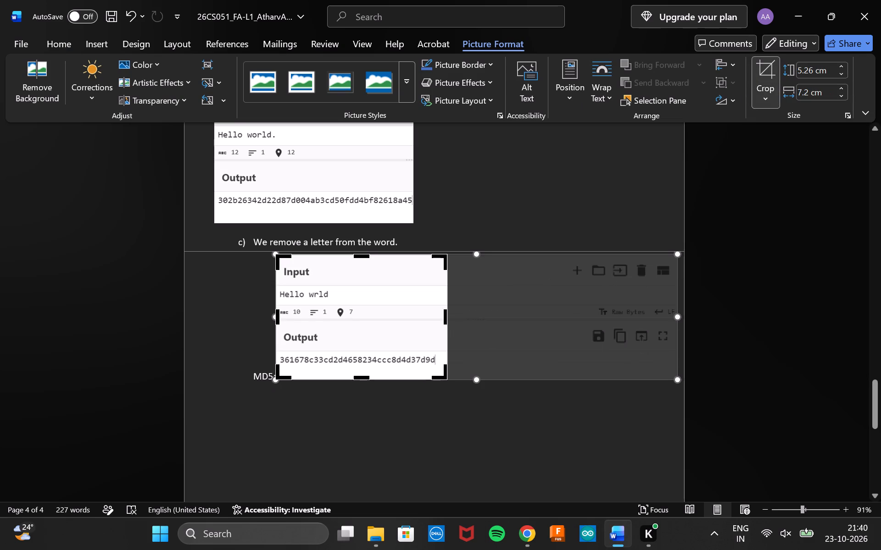
key(Return)
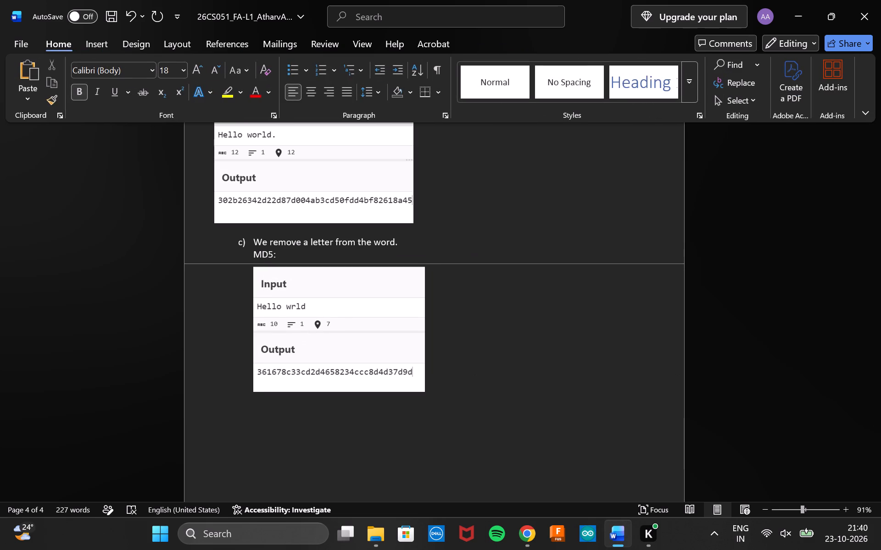
Insert one blank line between the "We remove a letter from the word." caption and the "MD5:" label.
click(398, 241)
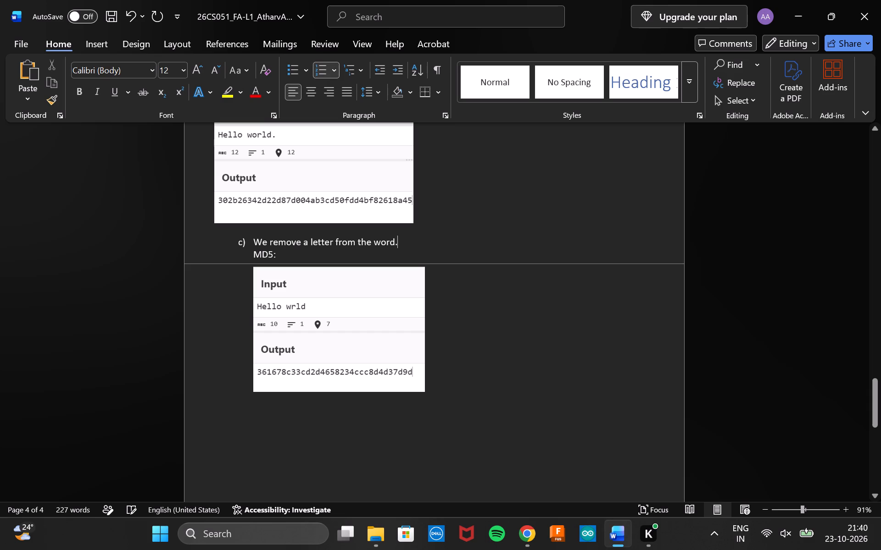
key(Return)
key(Return)
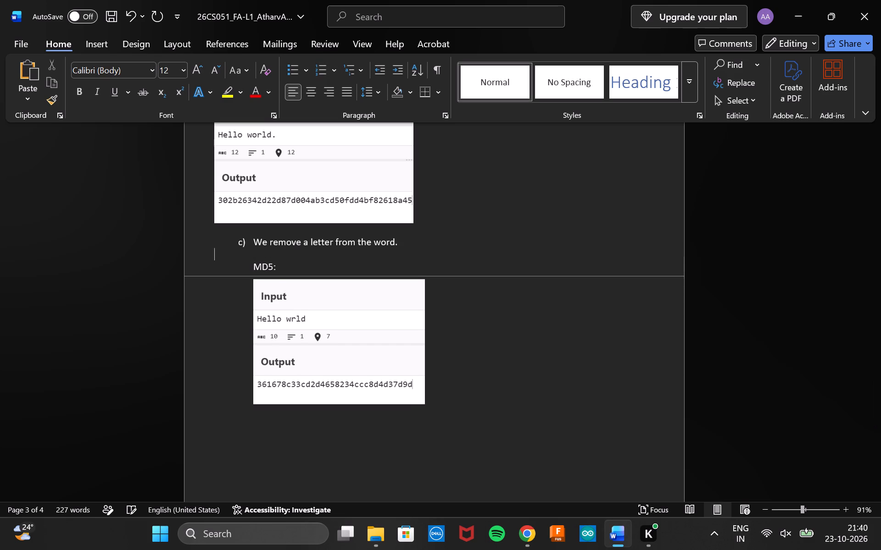
key(Return)
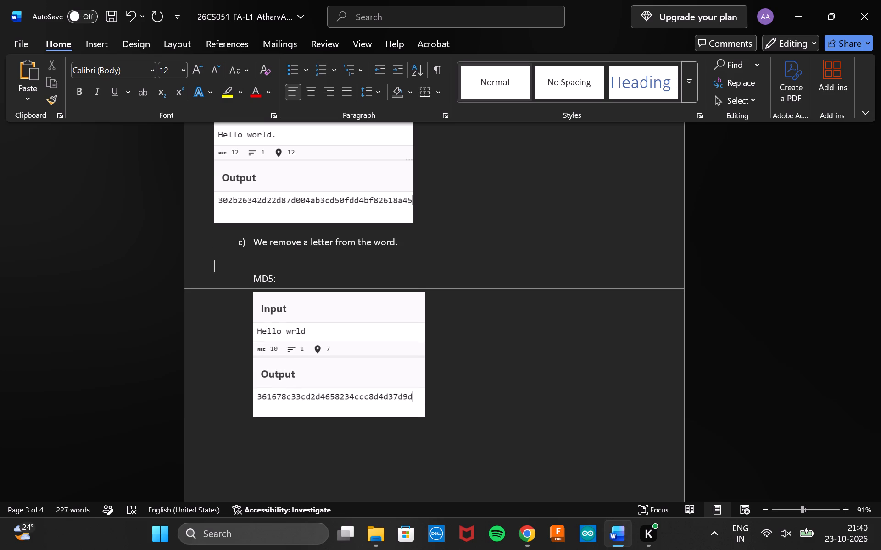
key(BackSpace)
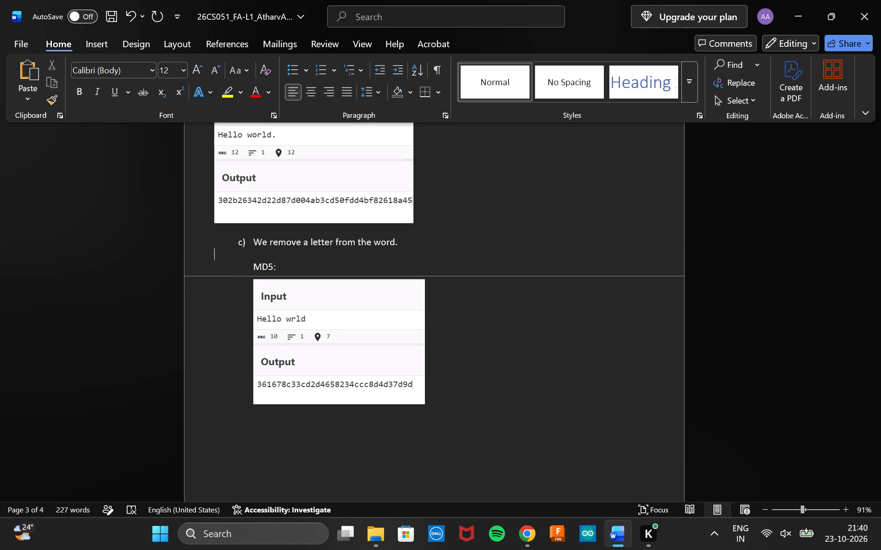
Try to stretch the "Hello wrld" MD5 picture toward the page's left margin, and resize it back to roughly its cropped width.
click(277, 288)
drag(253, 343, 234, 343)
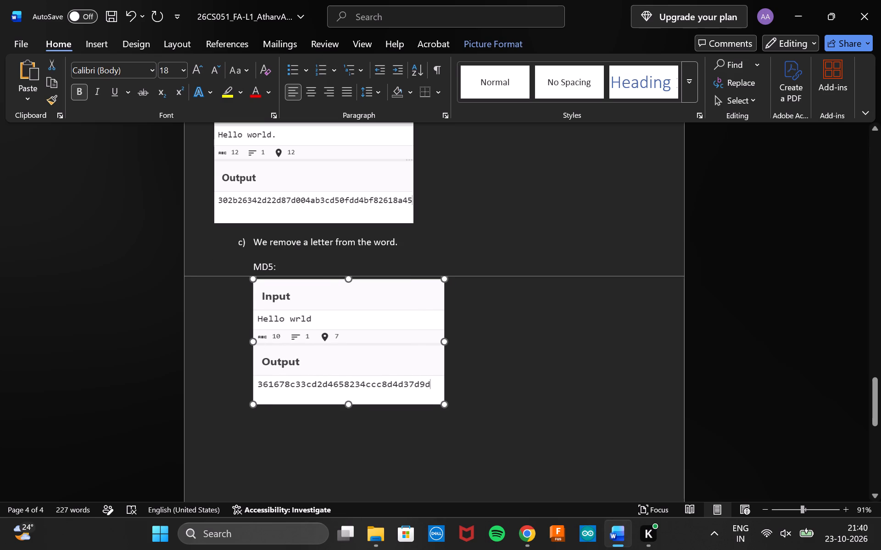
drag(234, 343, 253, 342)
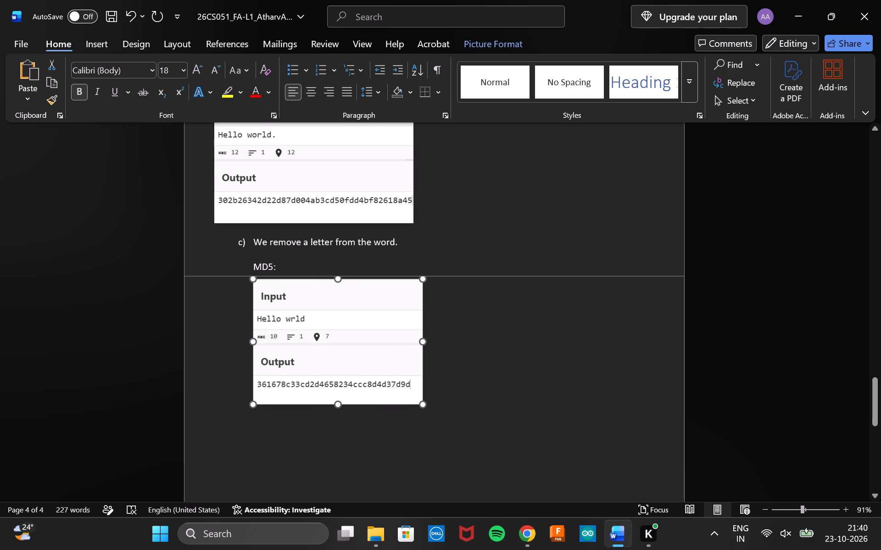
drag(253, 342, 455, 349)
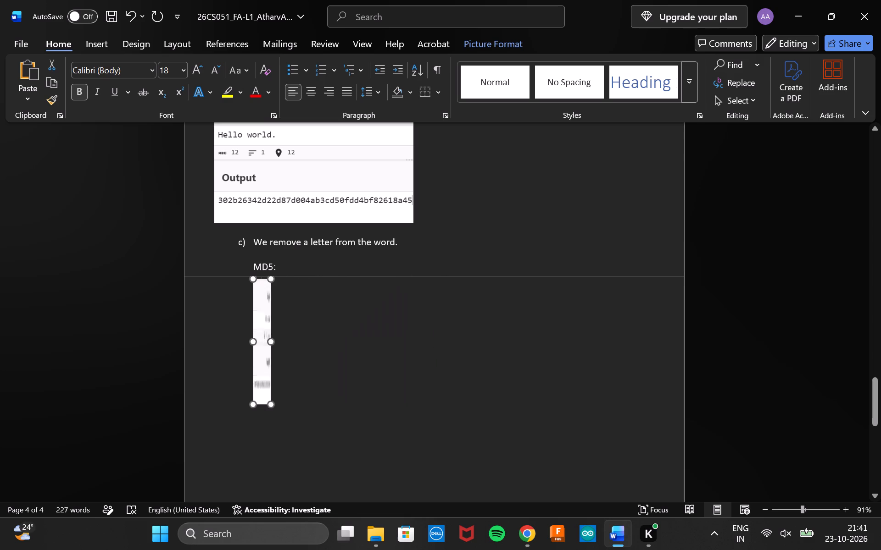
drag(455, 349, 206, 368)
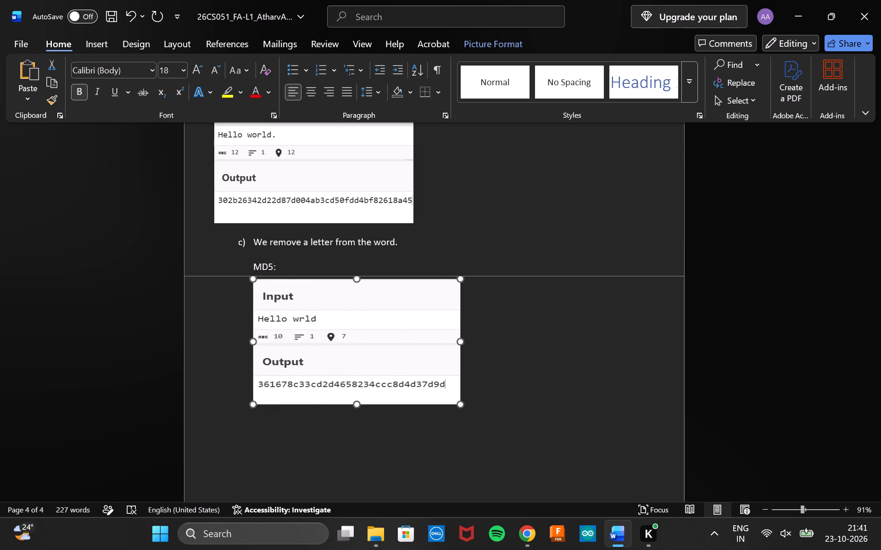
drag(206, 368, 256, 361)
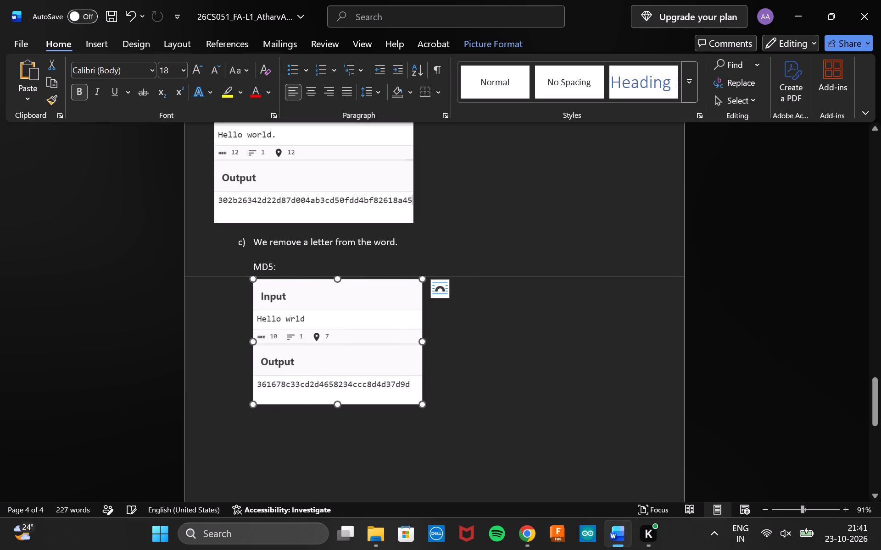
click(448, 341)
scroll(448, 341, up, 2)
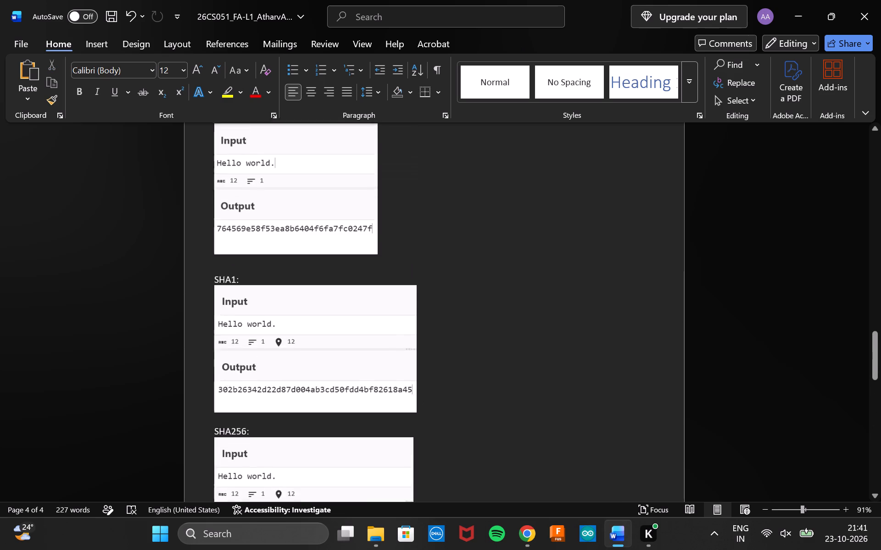
Review the labels, spacing and hash pictures of examples a to c for comparison with the "Hello wrld" example.
scroll(448, 341, up, 8)
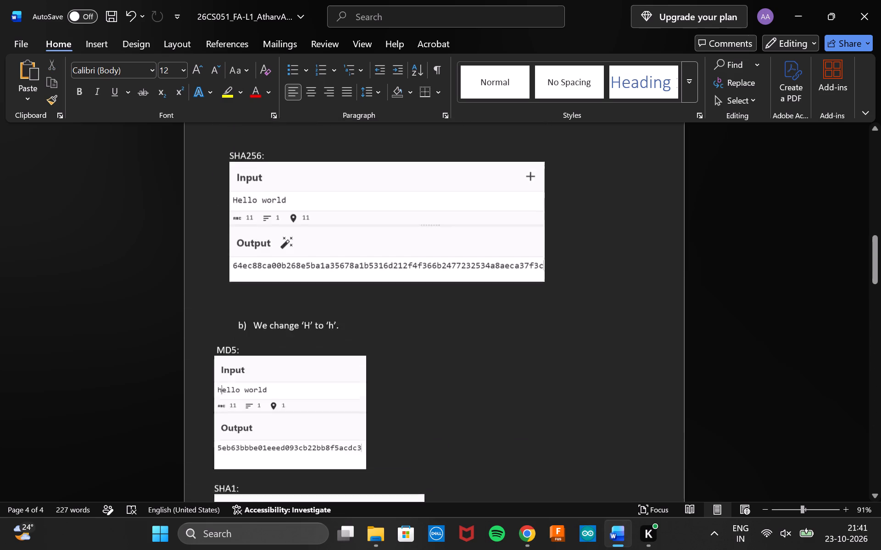
scroll(448, 341, up, 5)
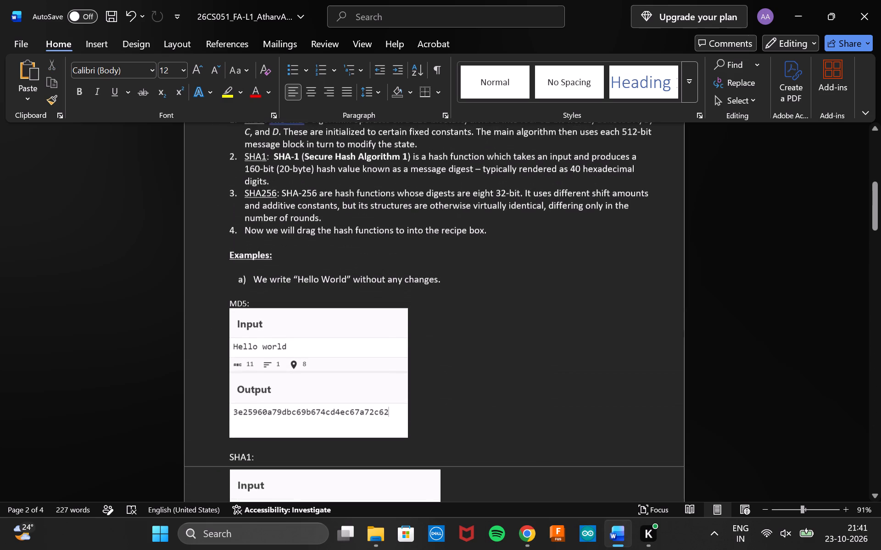
scroll(448, 341, down, 7)
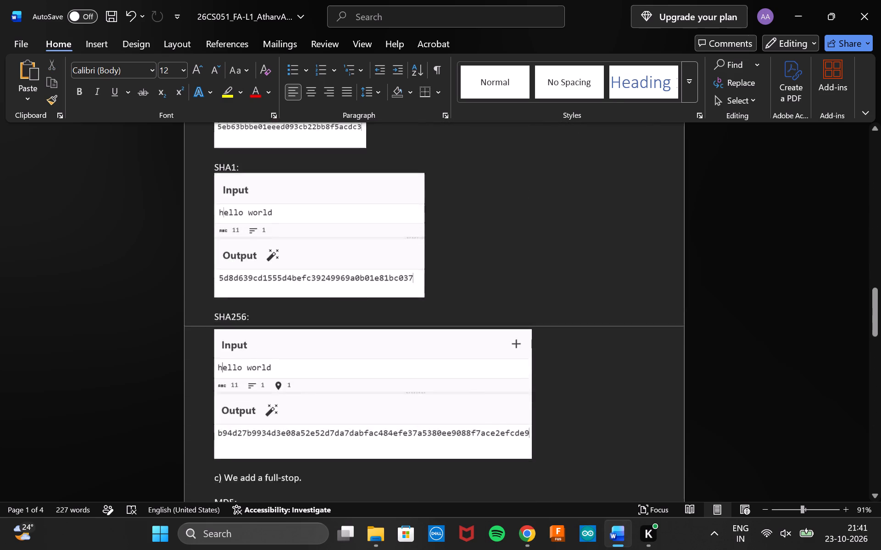
scroll(448, 341, down, 3)
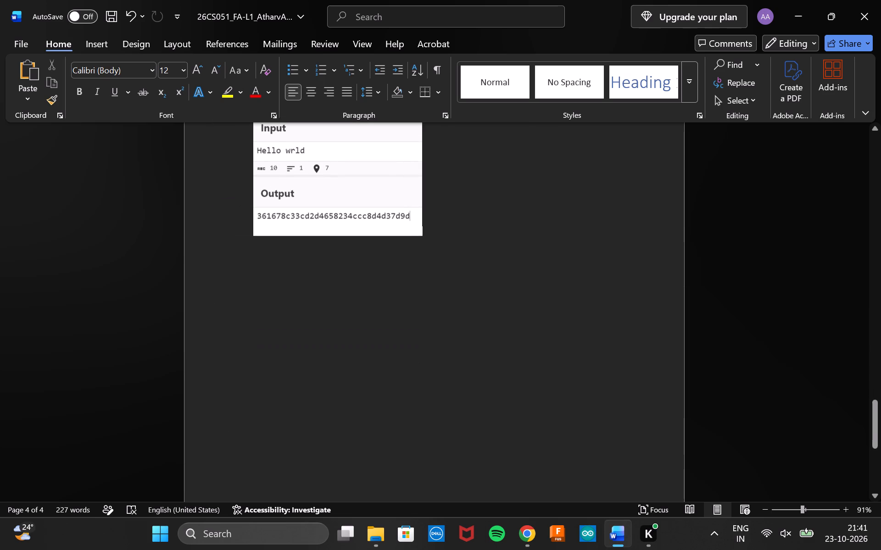
Add the label "SHA1:" below the "Hello wrld" MD5 picture, separated from it by one blank line.
scroll(448, 341, down, 1)
click(432, 229)
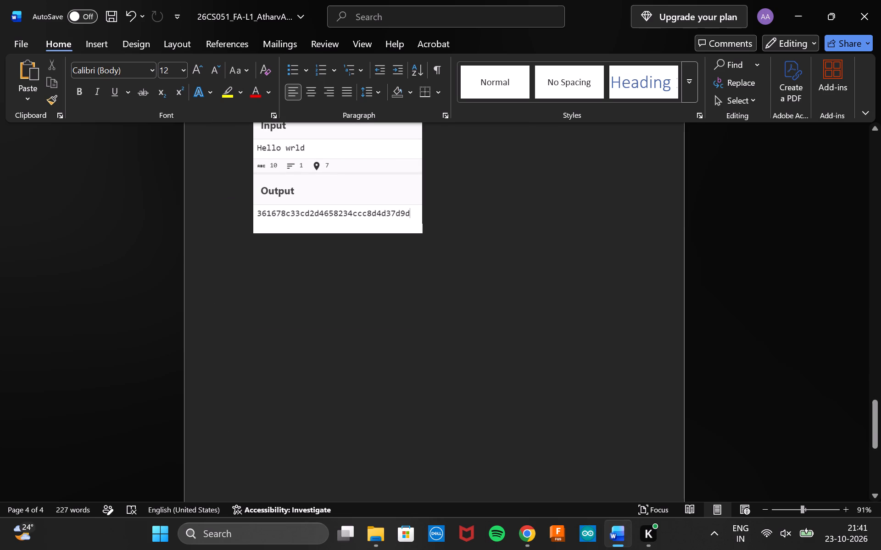
key(Return)
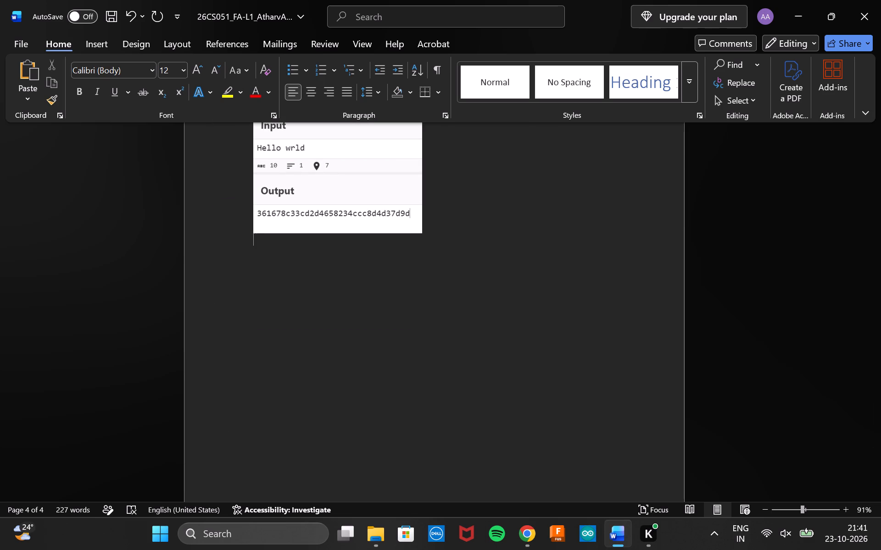
text(SHA1)
key(Left)
key(Left)
key(Left)
key(Left)
key(Return)
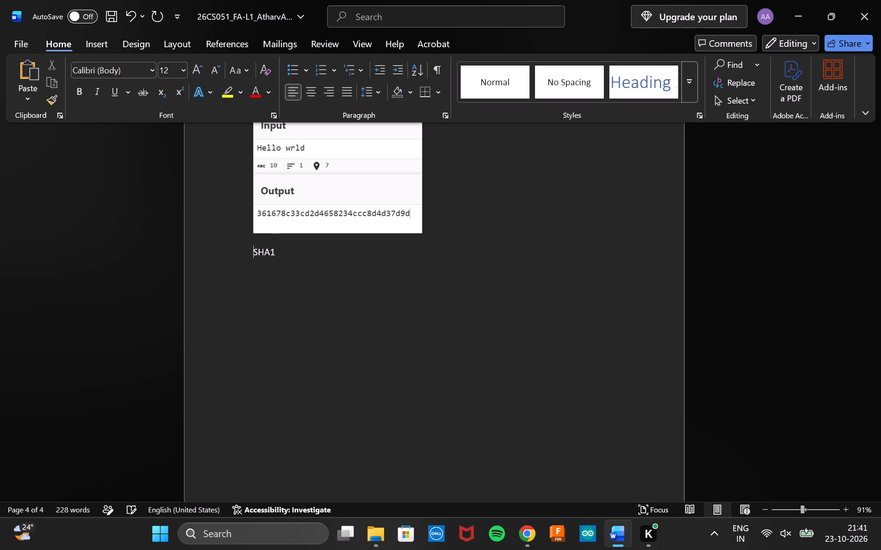
key(Right)
key(Right)
key(Right)
key(Right)
key(shift+colon)
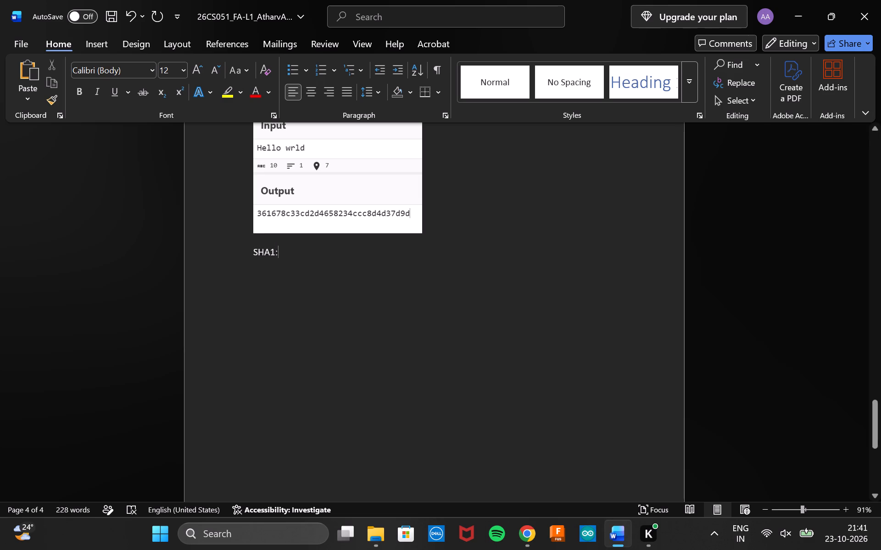
Start inserting a picture from this device at the "SHA1:" label of the "Hello wrld" example.
click(103, 44)
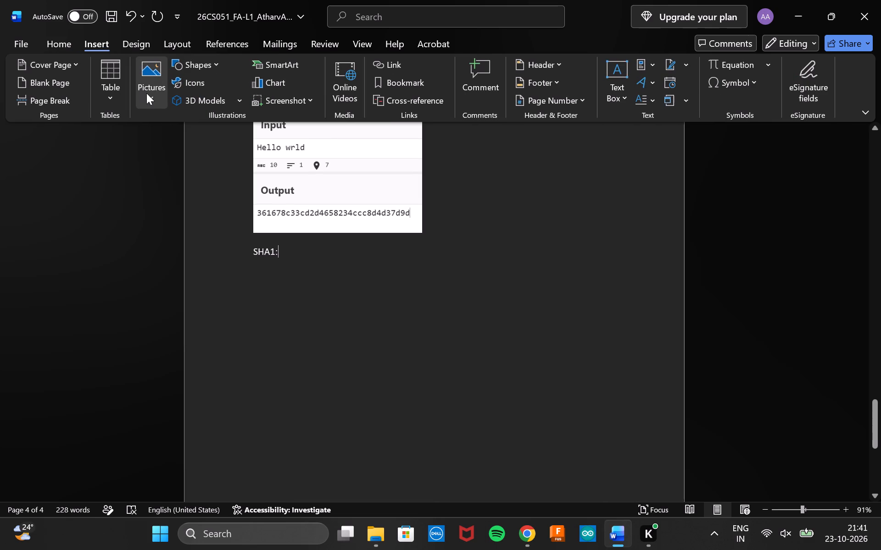
click(147, 94)
click(159, 143)
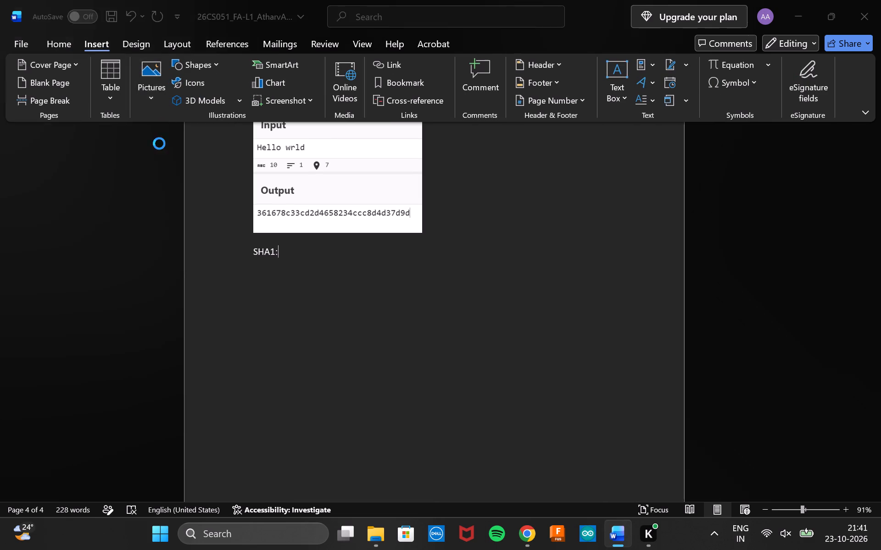
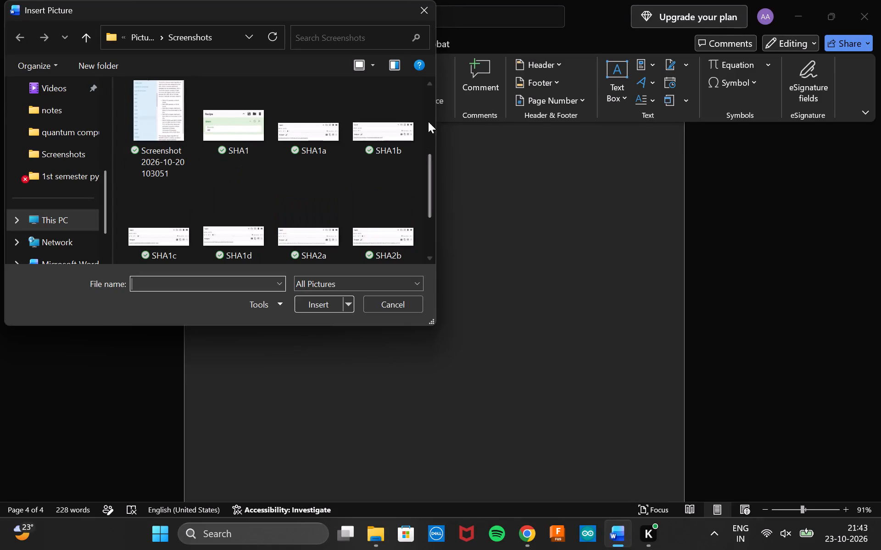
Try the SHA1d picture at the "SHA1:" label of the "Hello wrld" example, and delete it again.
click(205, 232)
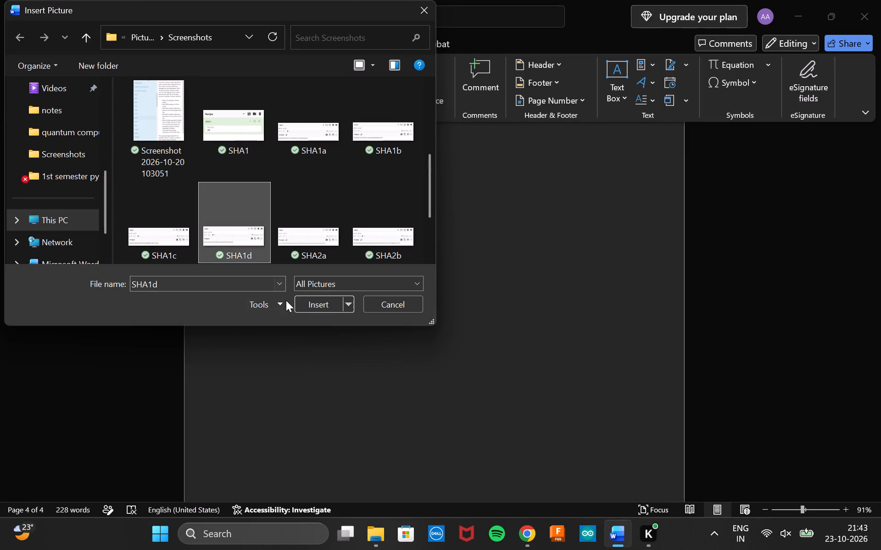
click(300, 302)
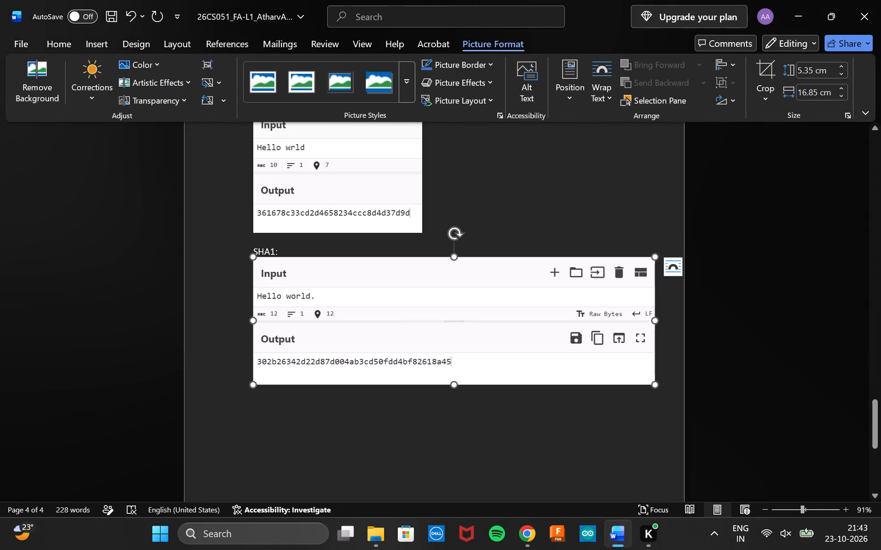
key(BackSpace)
Insert the picture SHA1c from this device's Screenshots folder at the "SHA1:" label of the "Hello wrld" example.
click(90, 45)
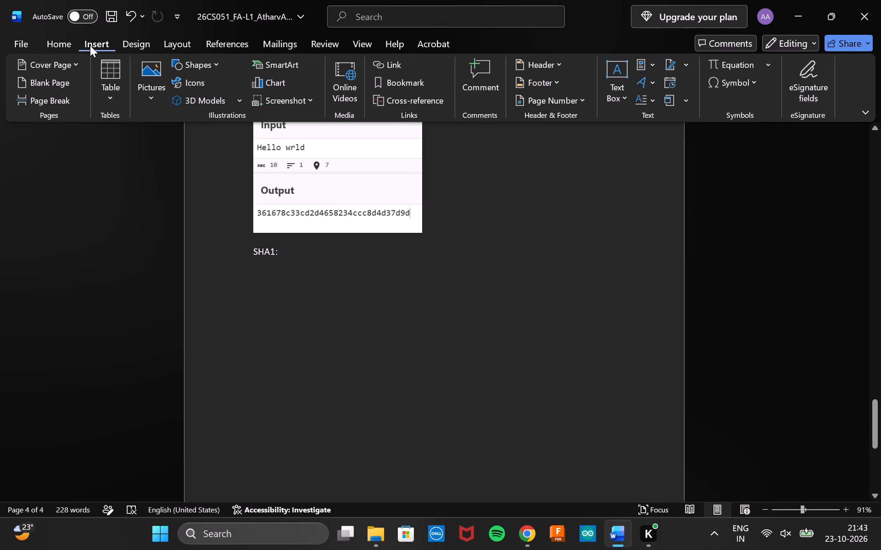
click(151, 91)
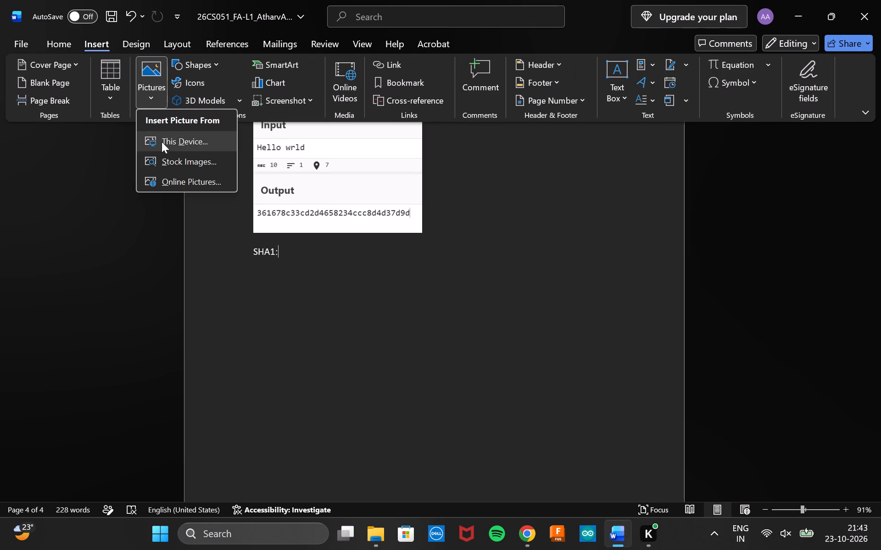
click(162, 142)
scroll(242, 221, down, 1)
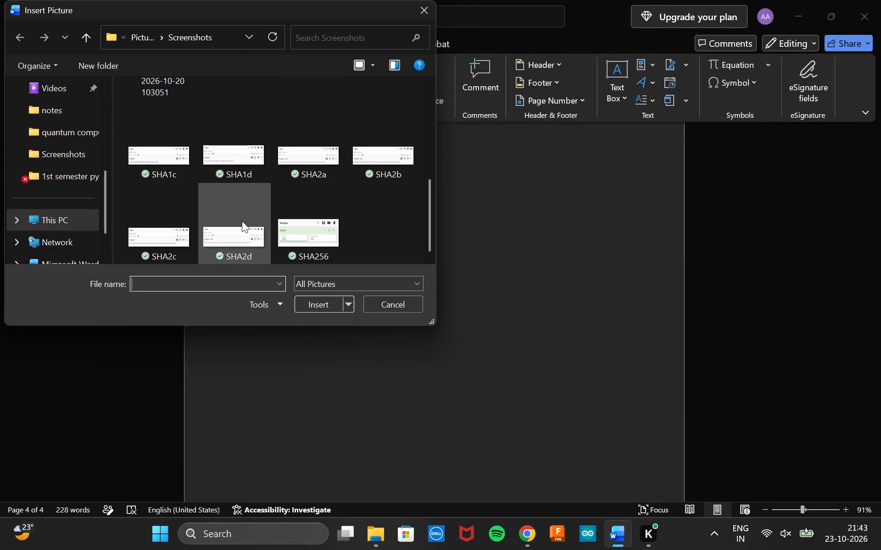
scroll(242, 221, down, 1)
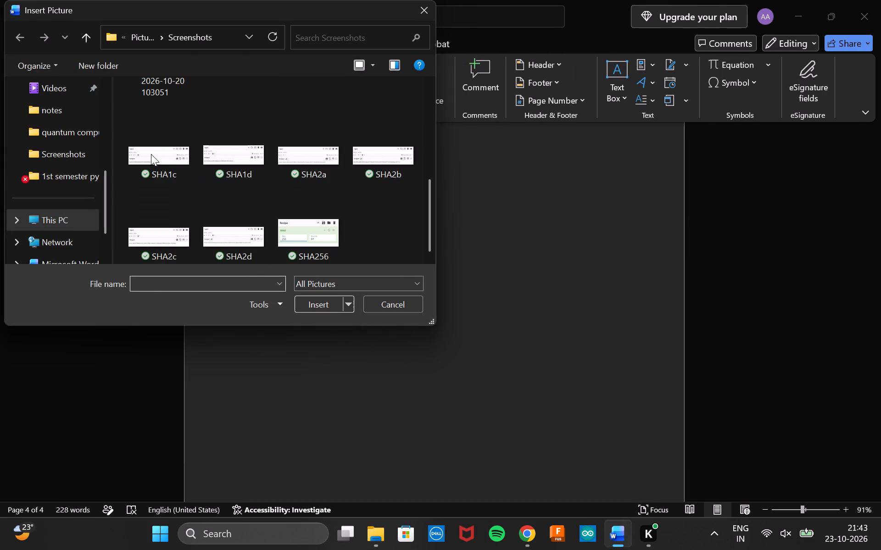
click(151, 154)
click(319, 307)
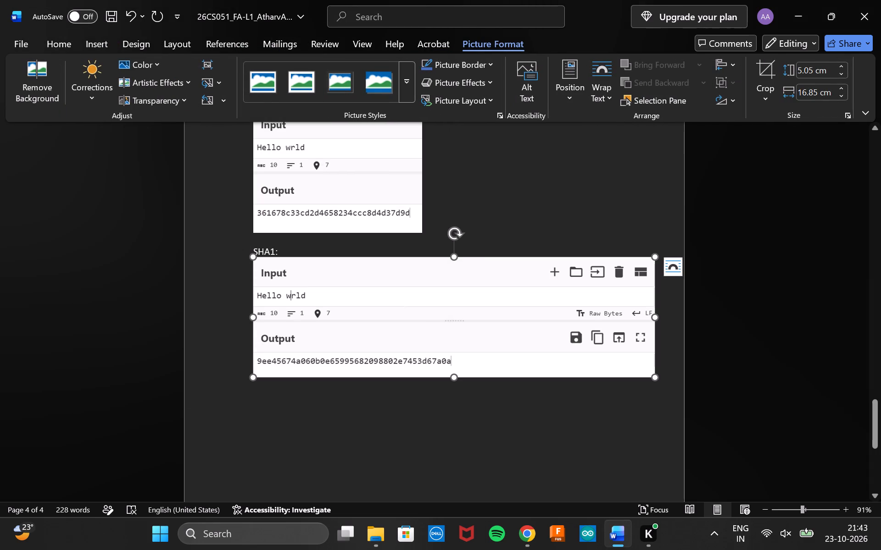
Crop the empty right part off the "Hello wrld" SHA1 picture, just past the hash, to a width of about 8.48 cm.
click(758, 68)
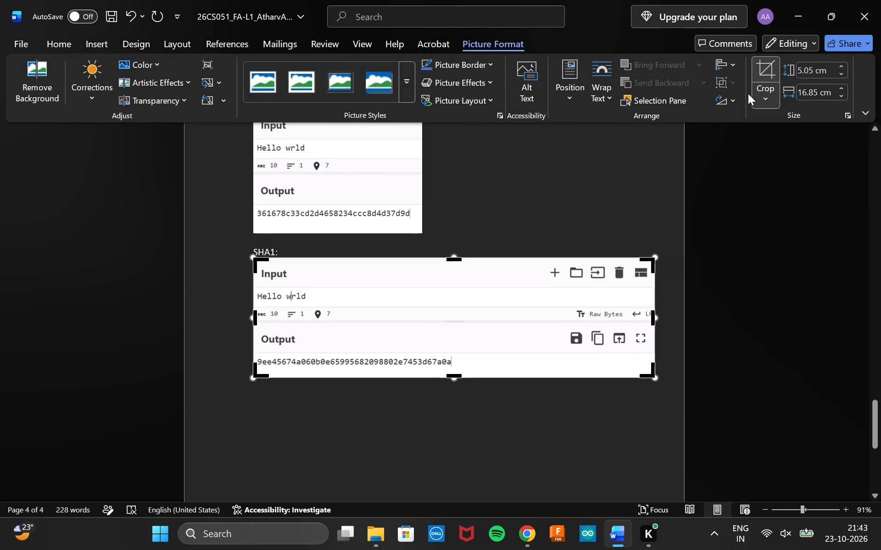
drag(652, 317, 608, 319)
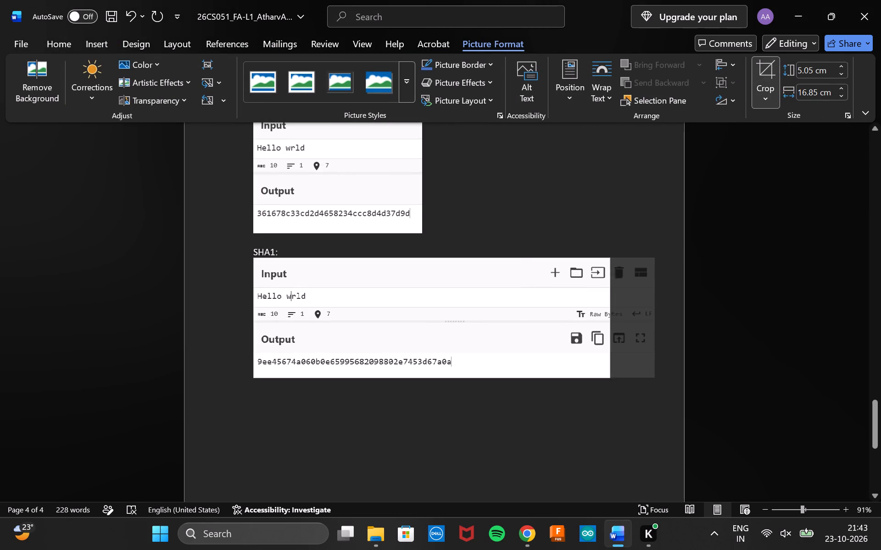
drag(608, 319, 456, 315)
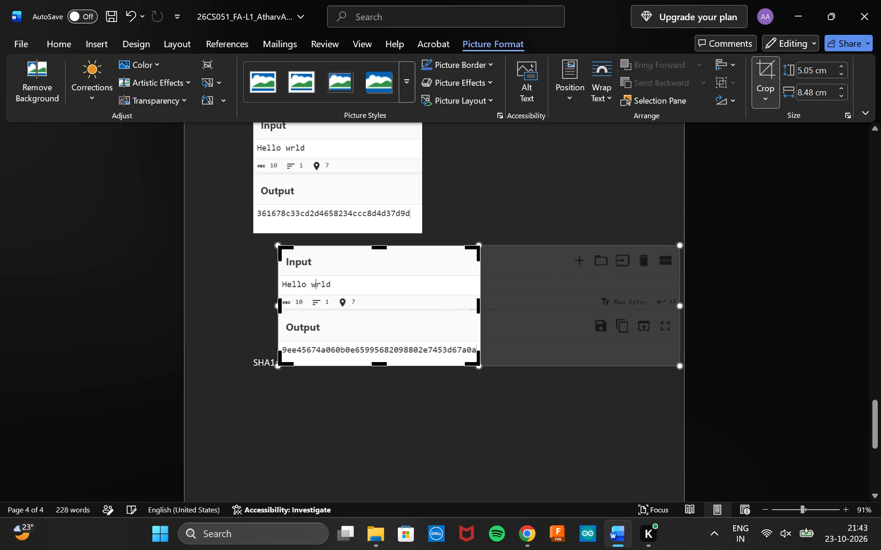
key(Return)
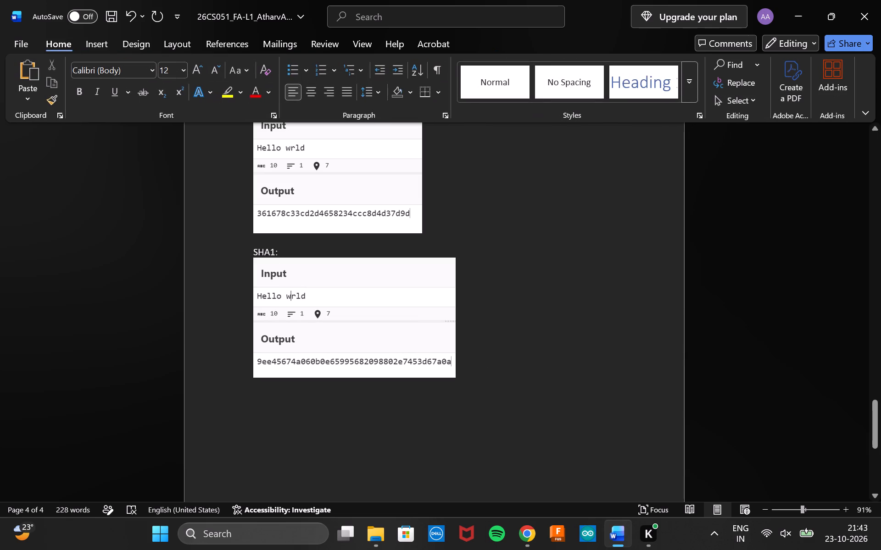
Add the label "SHA256:" below the "Hello wrld" SHA1 picture, separated from it by one blank line.
click(461, 374)
key(Return)
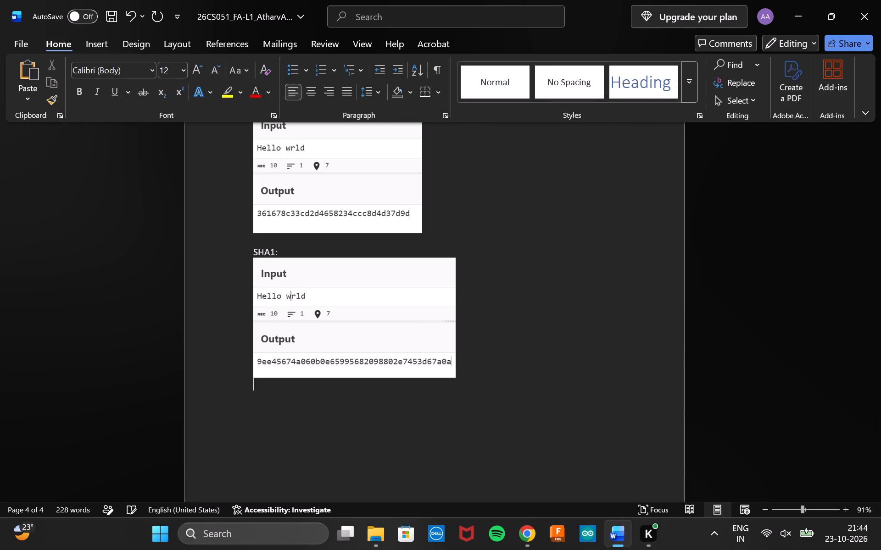
key(Return)
text(SHA)
text(256)
key(shift+colon)
key(Return)
key(BackSpace)
key(BackSpace)
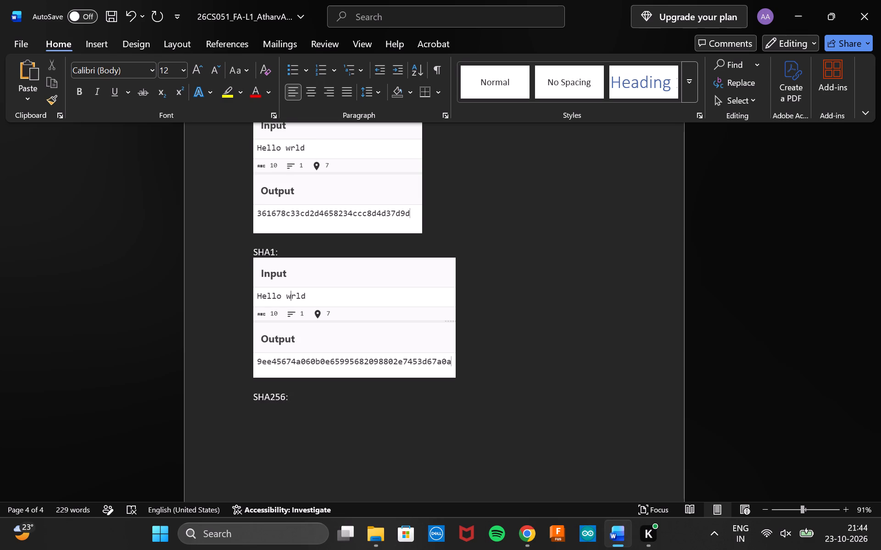
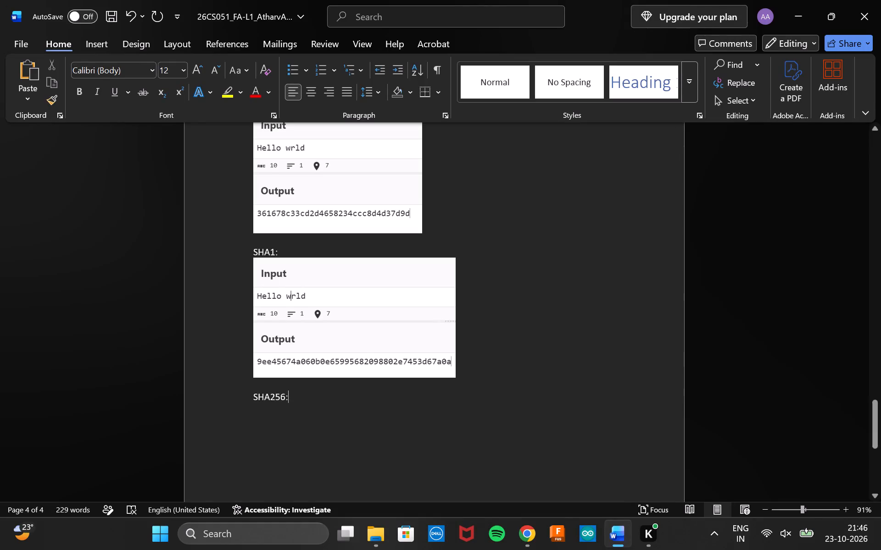
Insert the picture SHA2c from this device's Screenshots folder at the "SHA256:" label of the "Hello wrld" example.
click(107, 48)
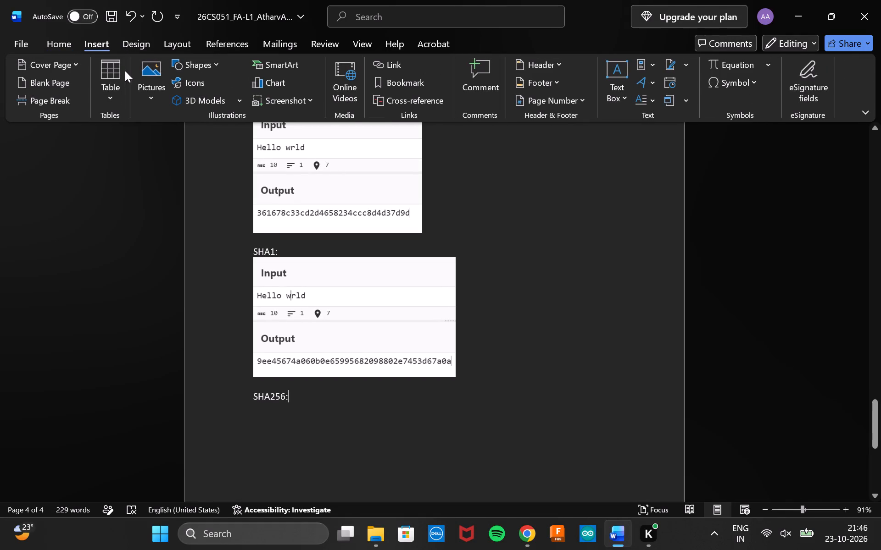
click(149, 96)
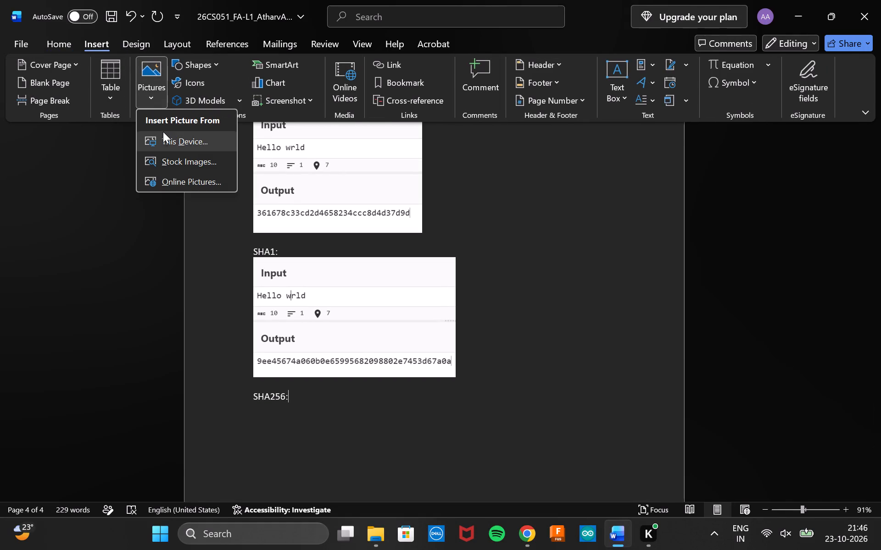
click(163, 133)
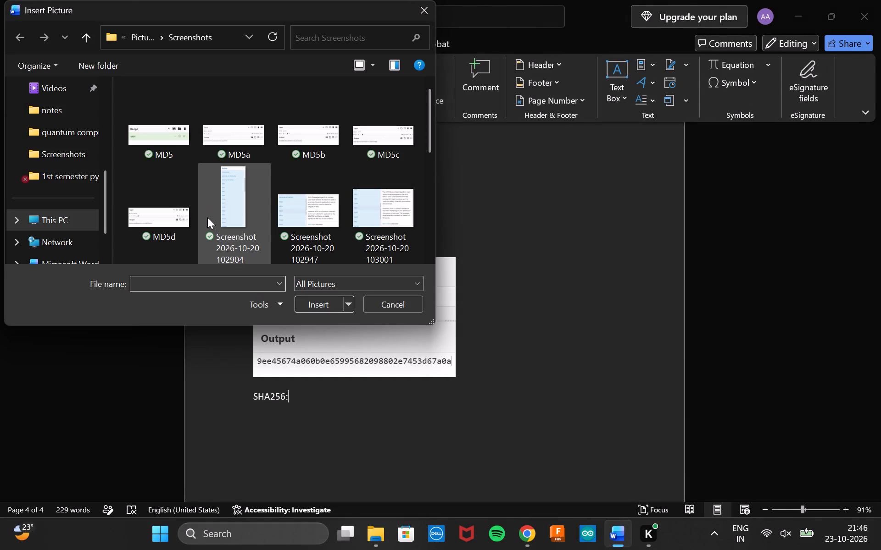
scroll(207, 217, down, 1)
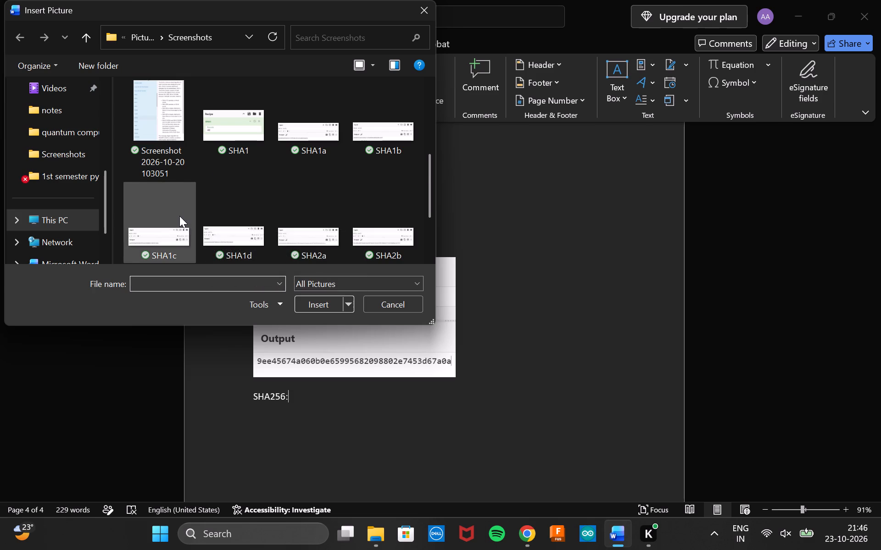
scroll(179, 216, down, 6)
click(169, 233)
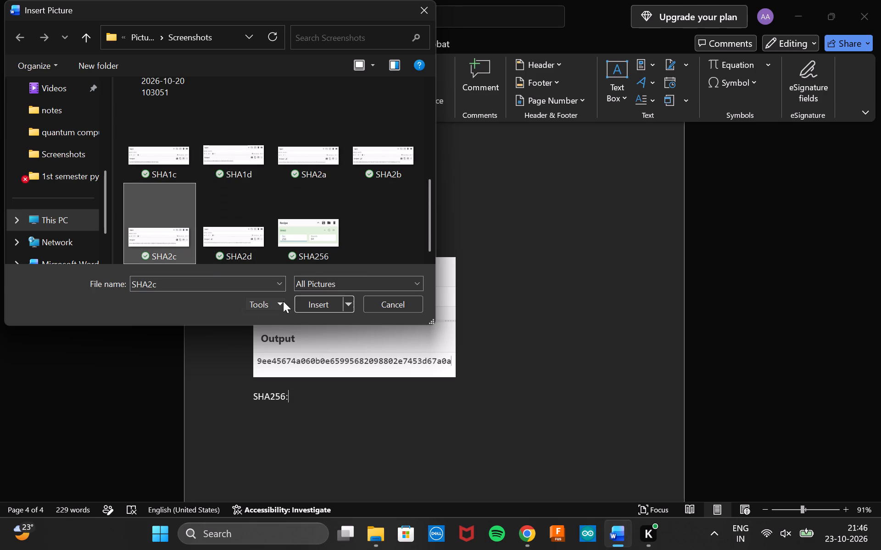
click(316, 303)
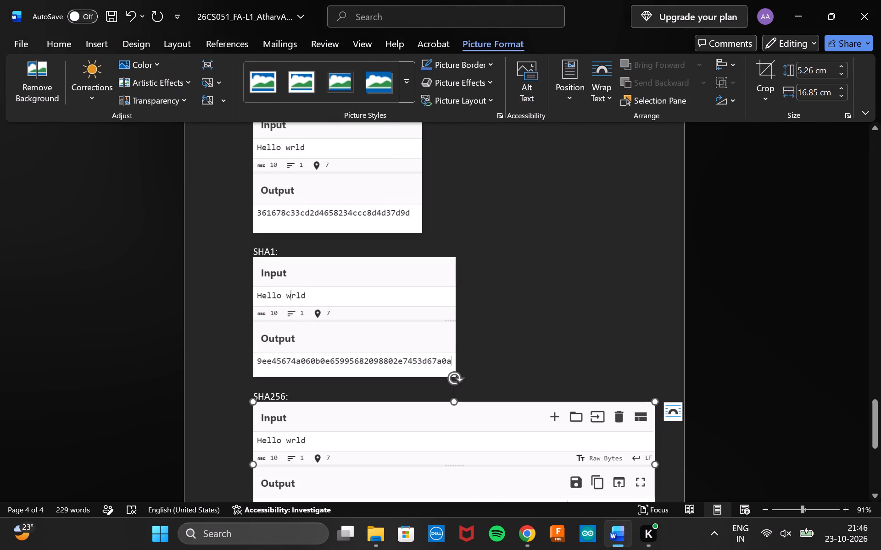
Crop the empty right part off the "Hello wrld" SHA256 picture, just past the hash, to a width of about 13.28 cm.
click(756, 70)
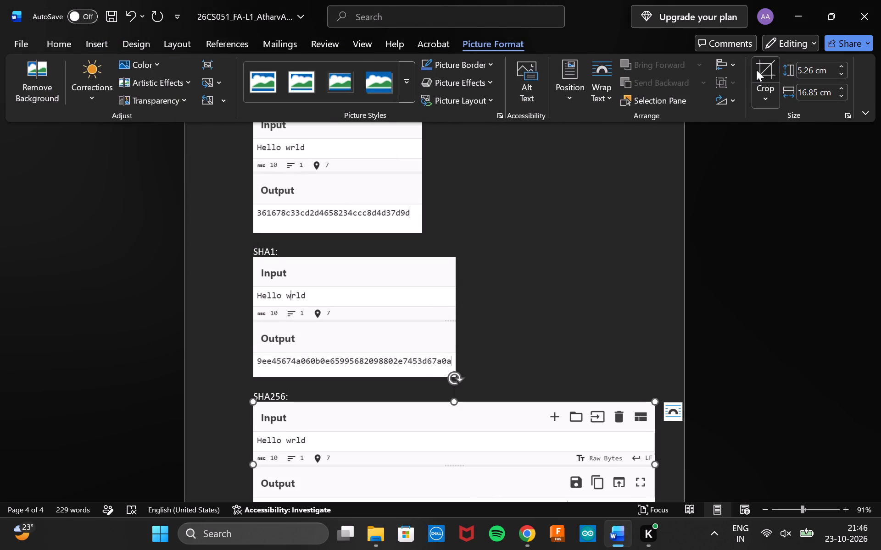
drag(654, 465, 580, 468)
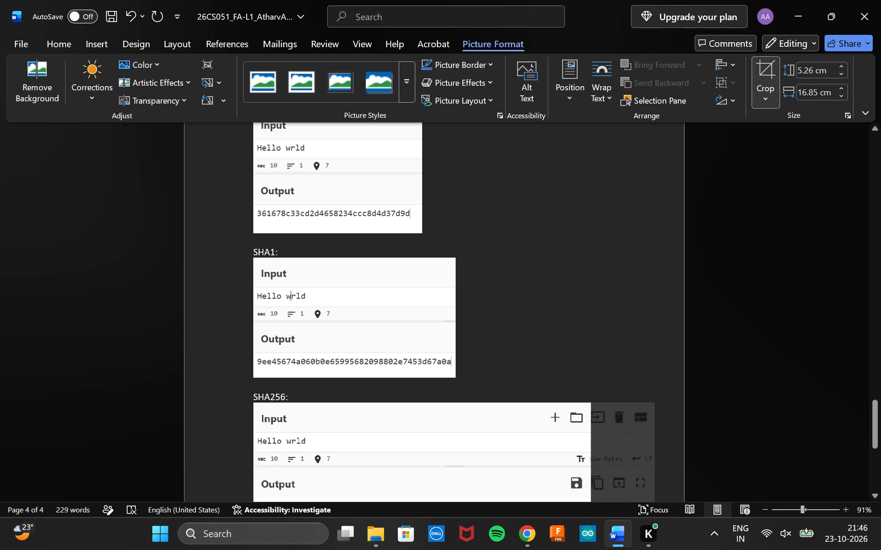
drag(580, 468, 446, 471)
scroll(446, 471, down, 1)
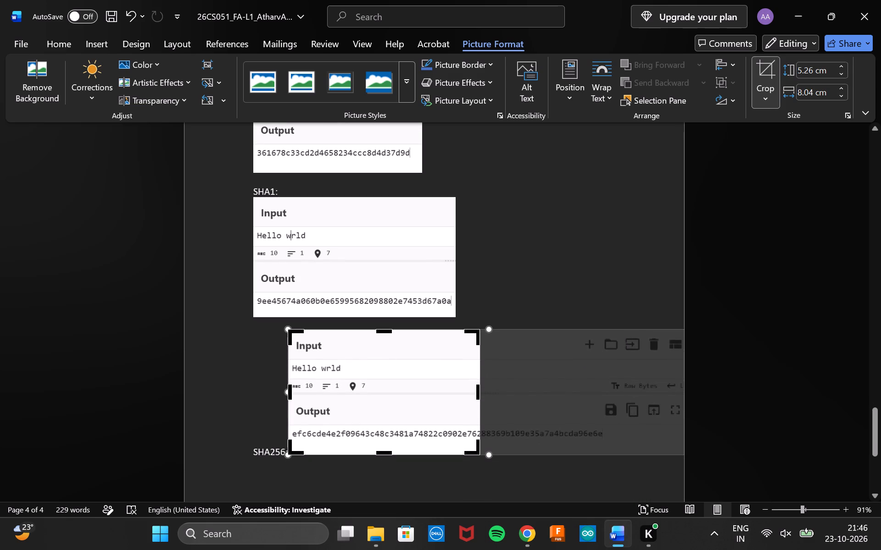
drag(476, 392, 605, 385)
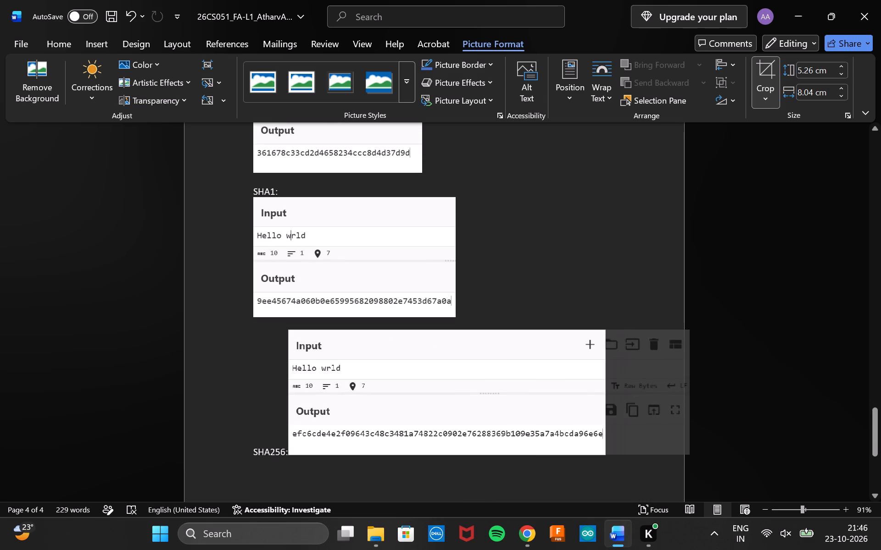
drag(605, 385, 605, 385)
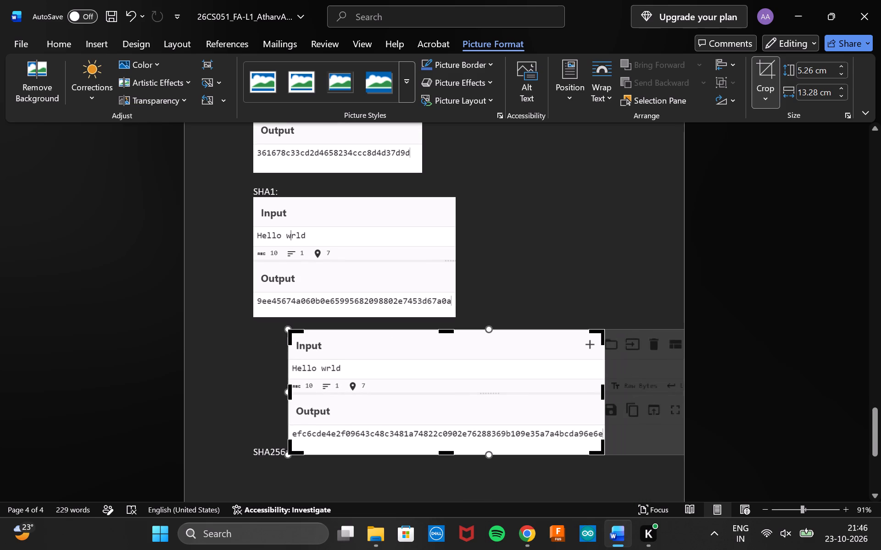
key(Return)
Apply left alignment to everything from the "Examples:" heading to the end of the report.
scroll(605, 385, up, 8)
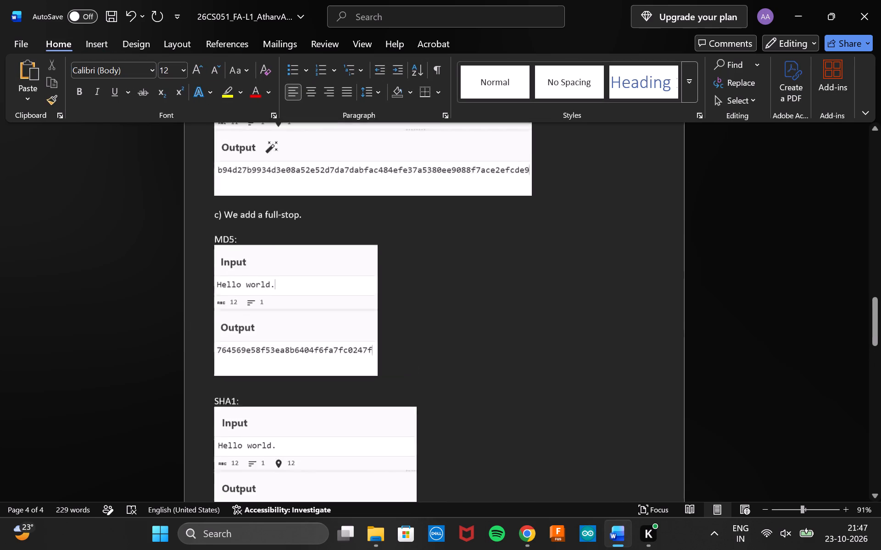
scroll(605, 385, up, 6)
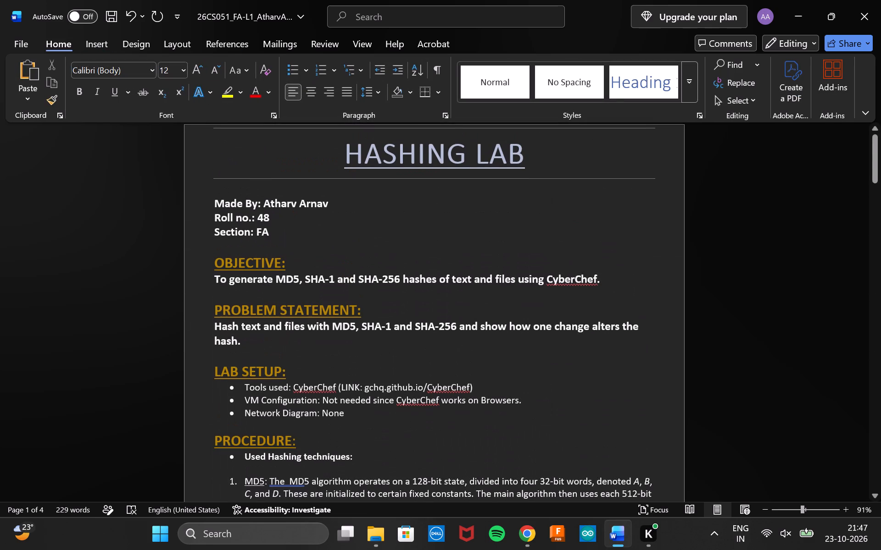
scroll(605, 385, down, 6)
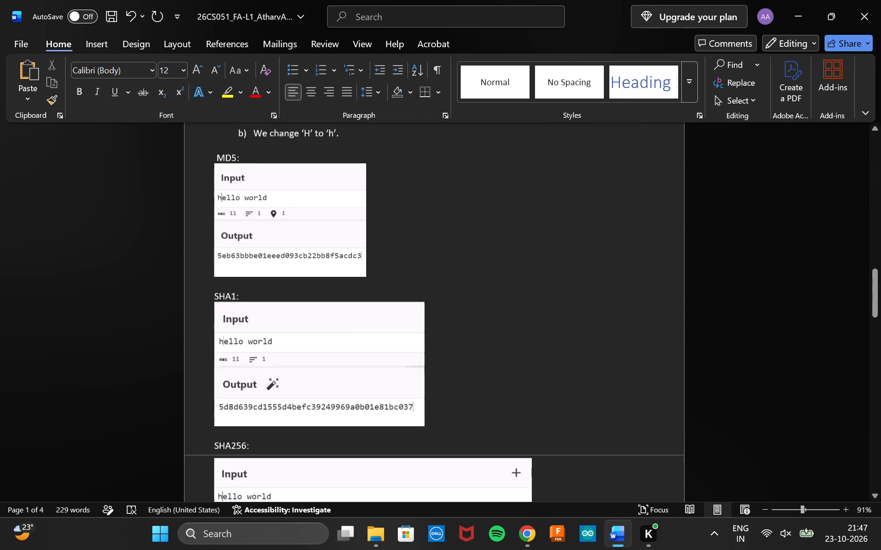
scroll(605, 385, up, 10)
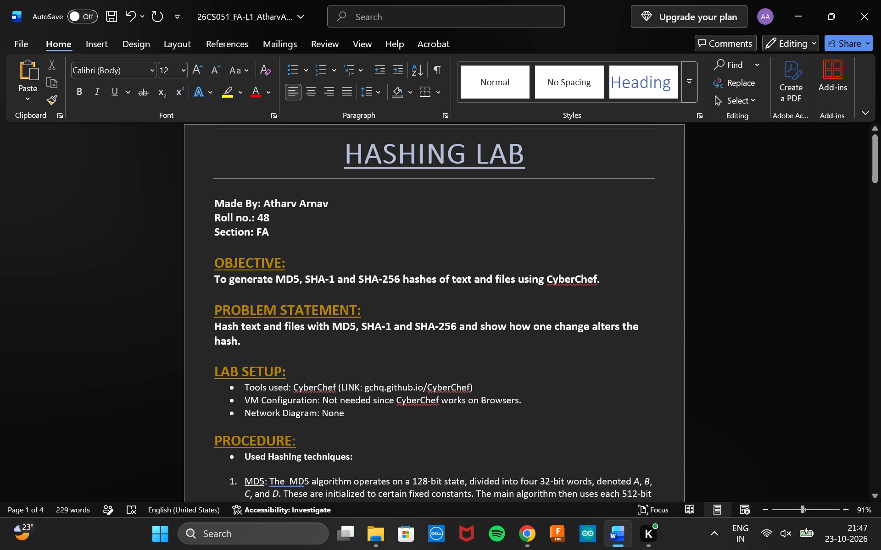
scroll(221, 407, down, 2)
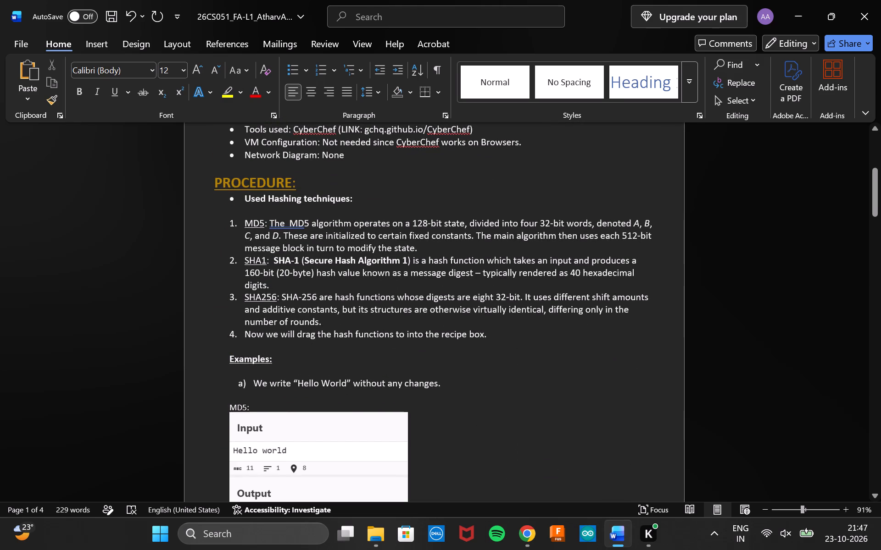
drag(220, 363, 496, 544)
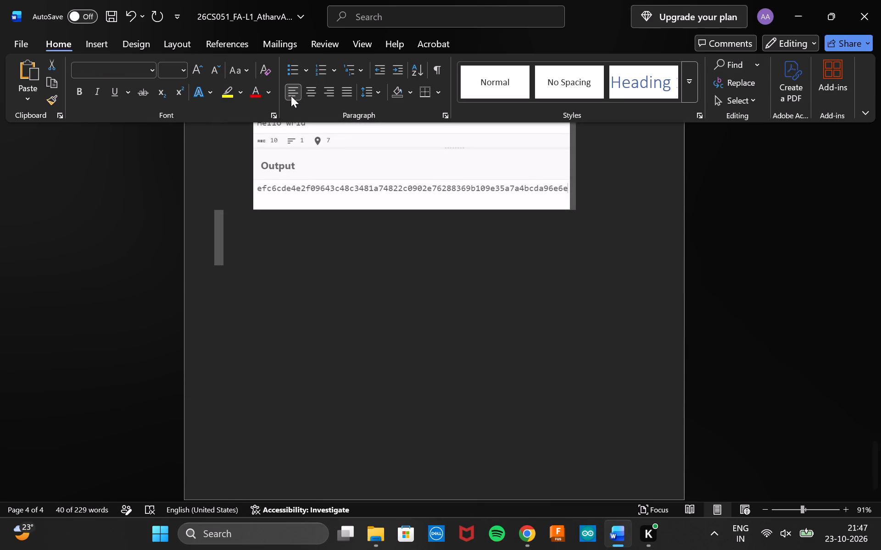
click(291, 96)
Clear the selection and check the layout of the example captions and pictures down to the "We remove a letter from the word." example.
scroll(291, 96, up, 4)
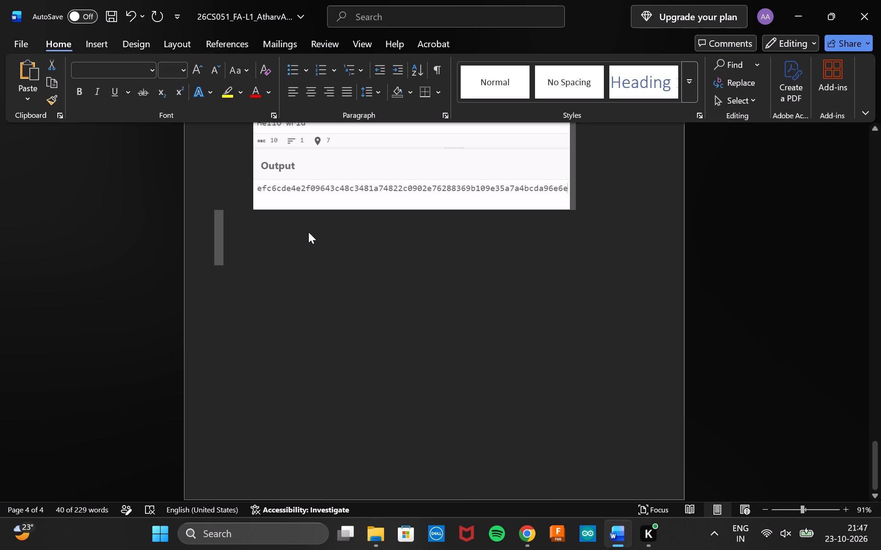
scroll(308, 232, up, 10)
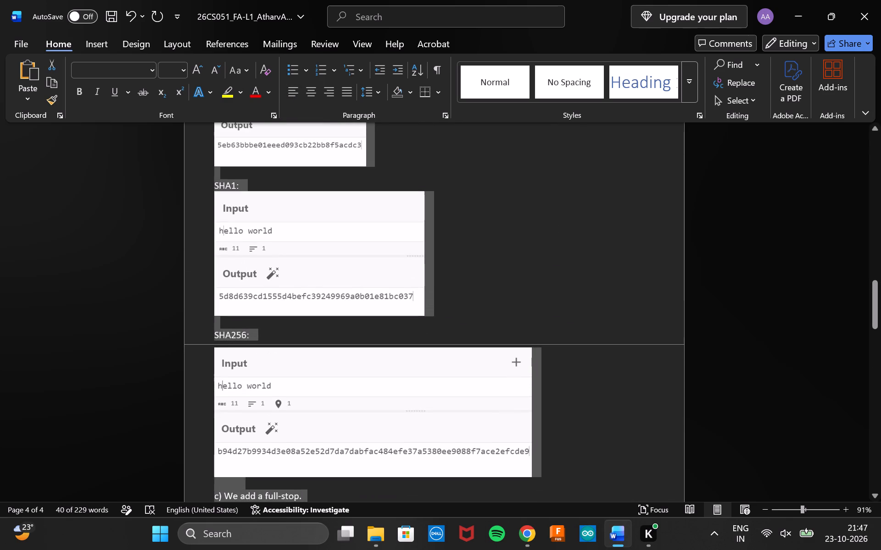
click(555, 166)
scroll(555, 166, down, 5)
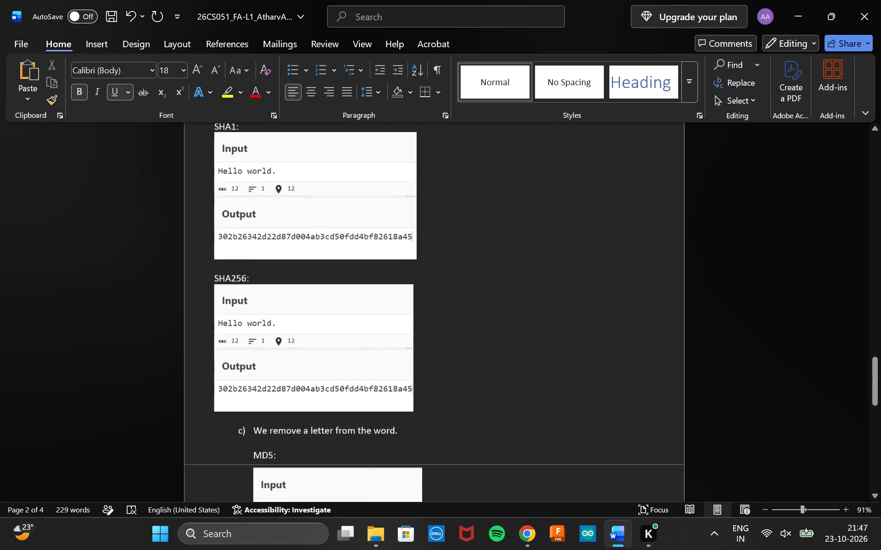
scroll(555, 166, down, 1)
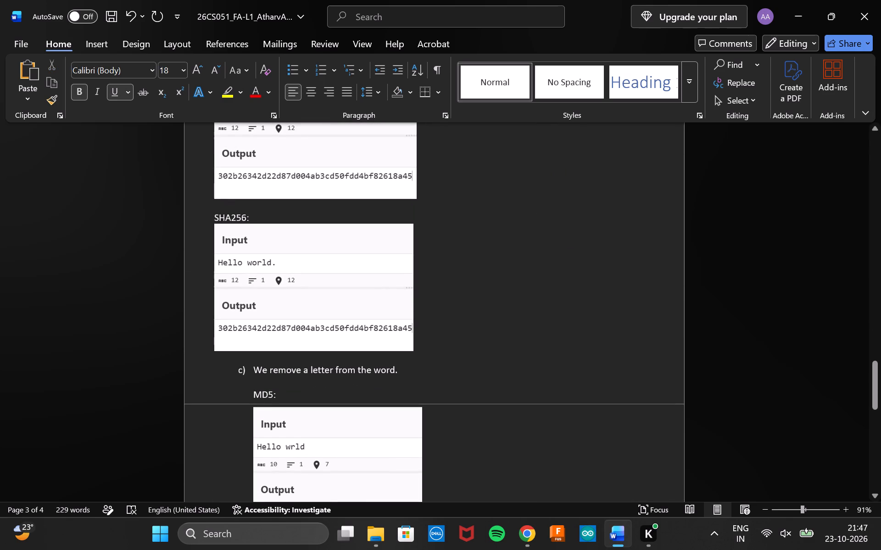